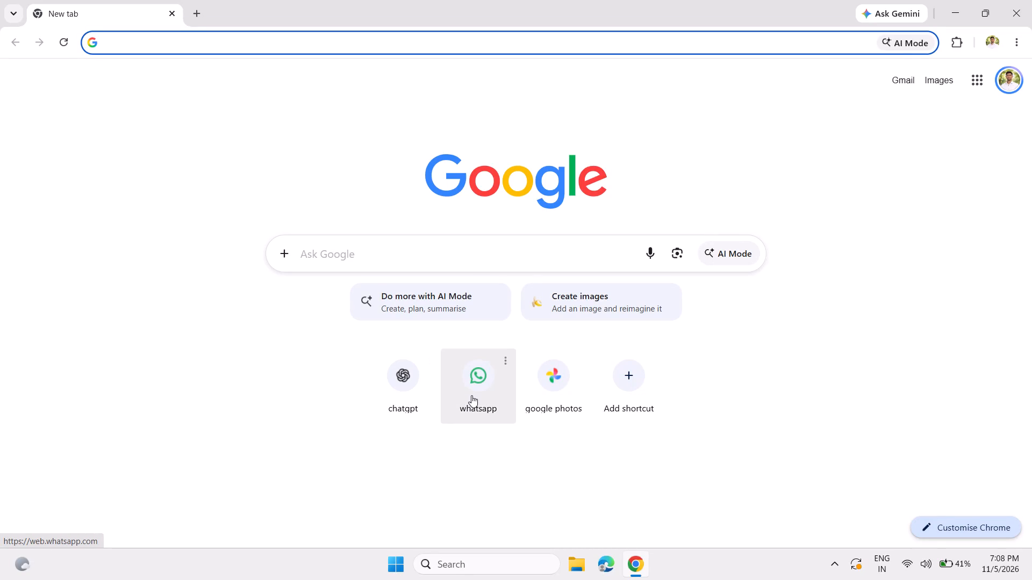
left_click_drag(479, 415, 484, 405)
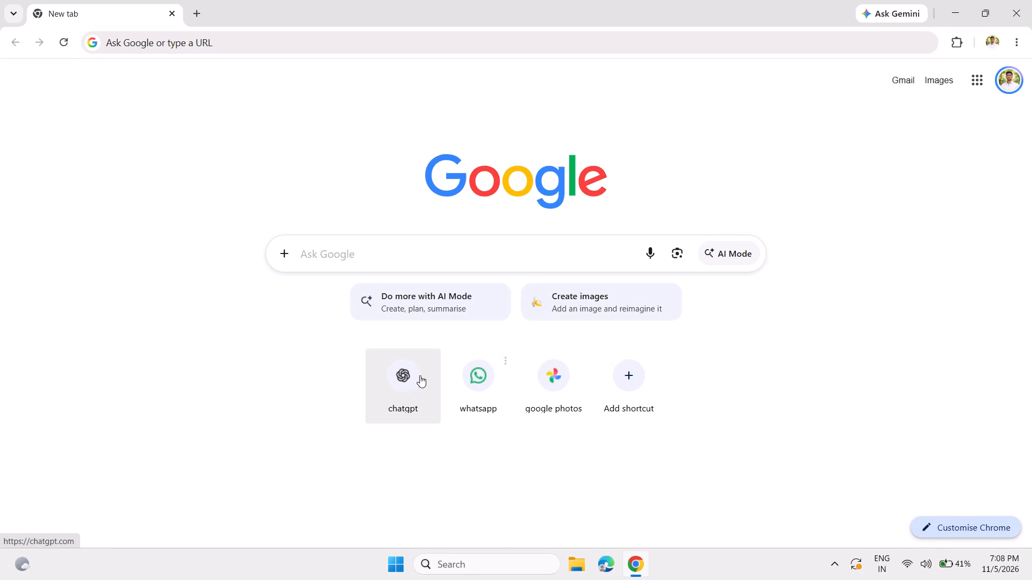
Begin a web search query with "go" in the Google search box on the new tab page.
left_click(443, 257)
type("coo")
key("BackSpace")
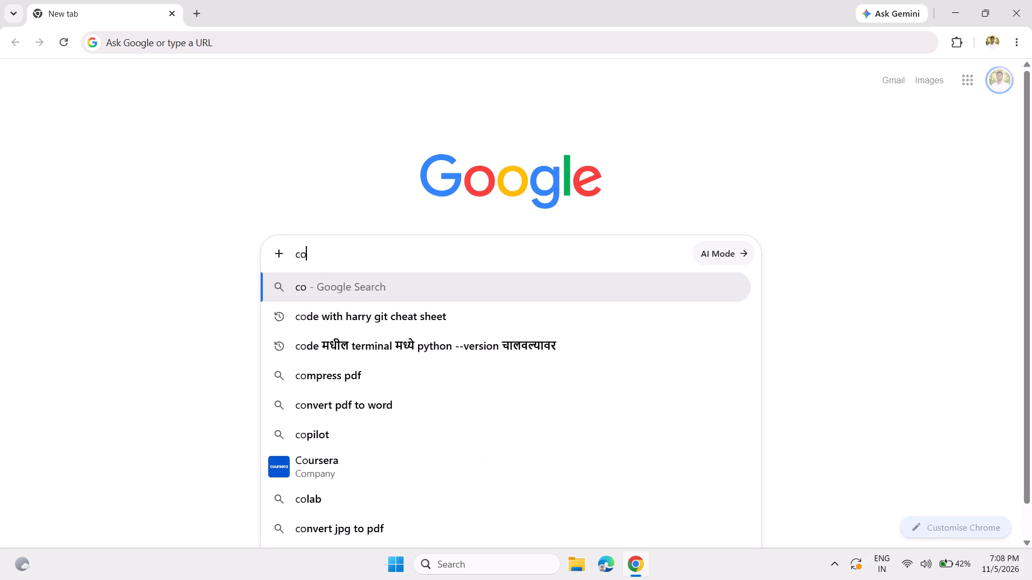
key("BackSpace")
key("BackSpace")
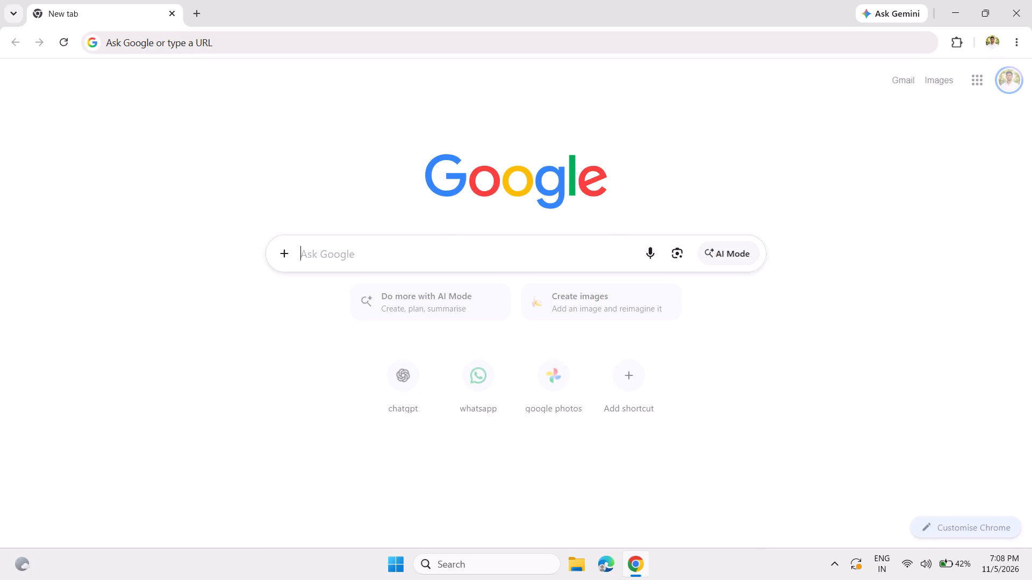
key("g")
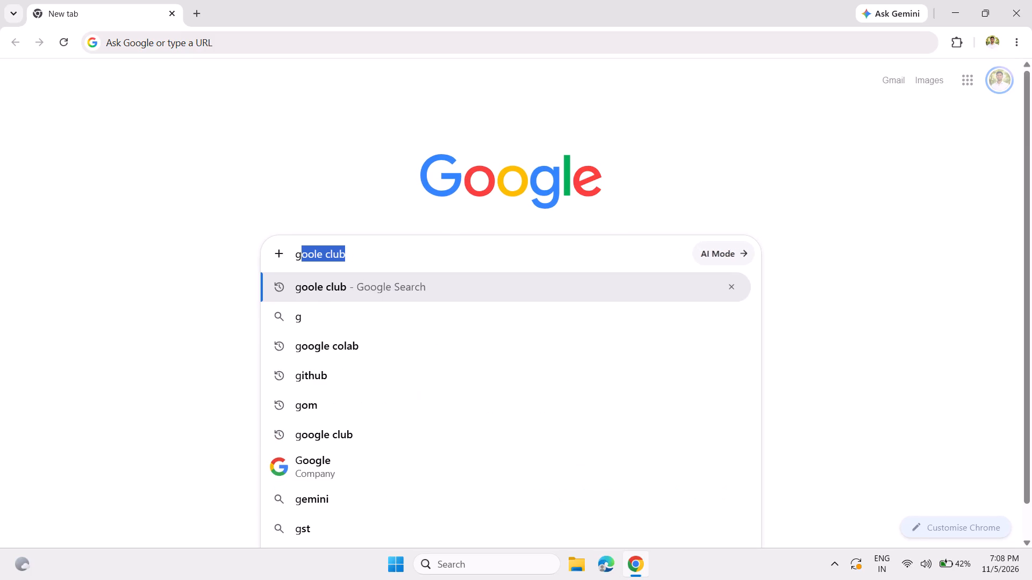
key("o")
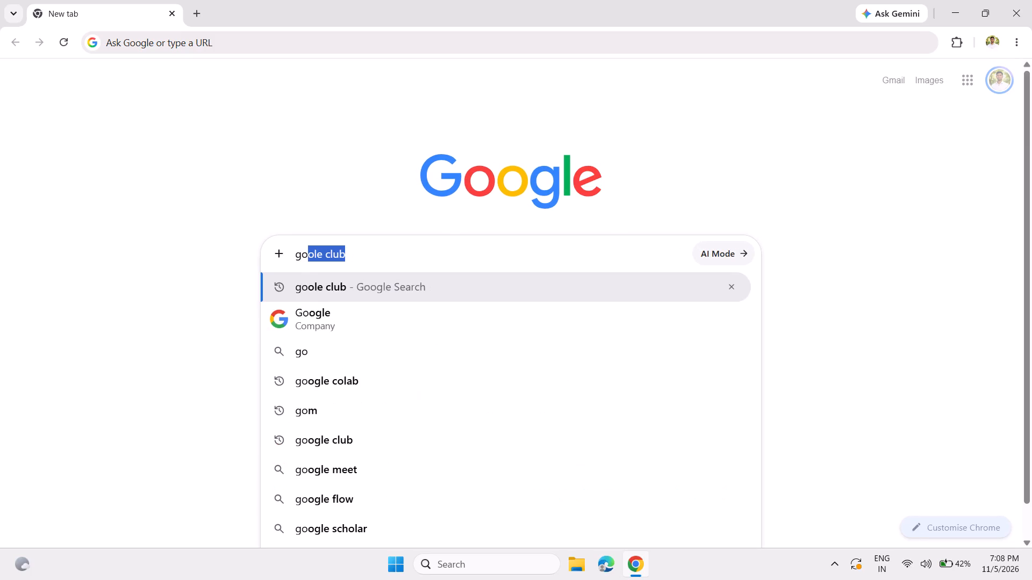
Search Google for "goole club" and open the Google Colab result.
type("le")
key("space")
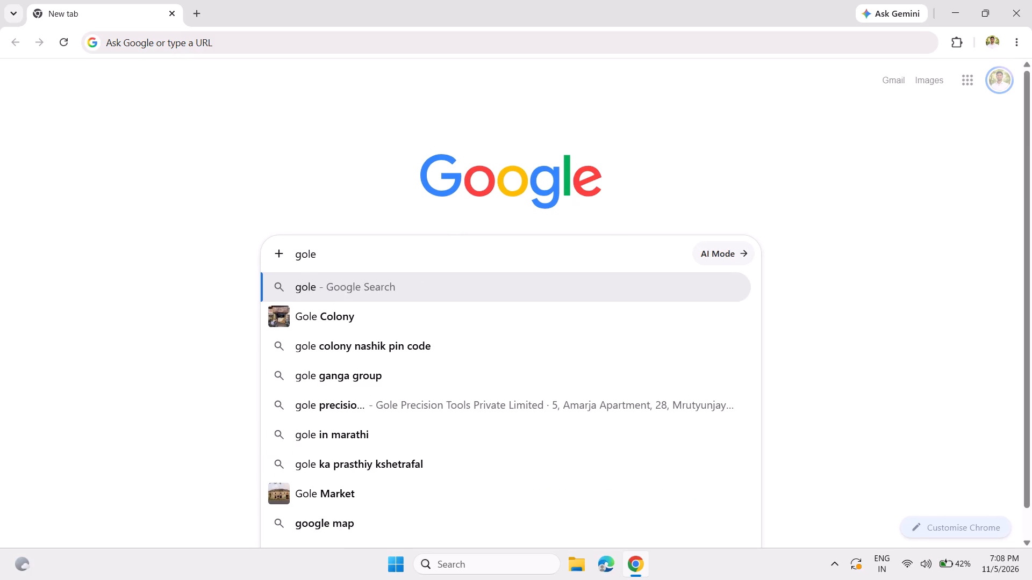
key("BackSpace")
key("BackSpace")
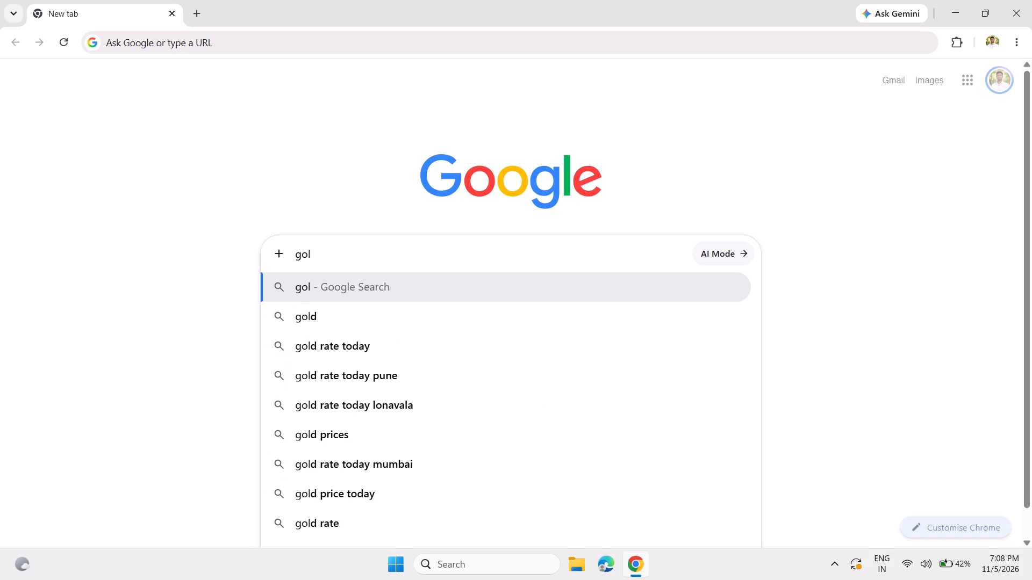
key("BackSpace")
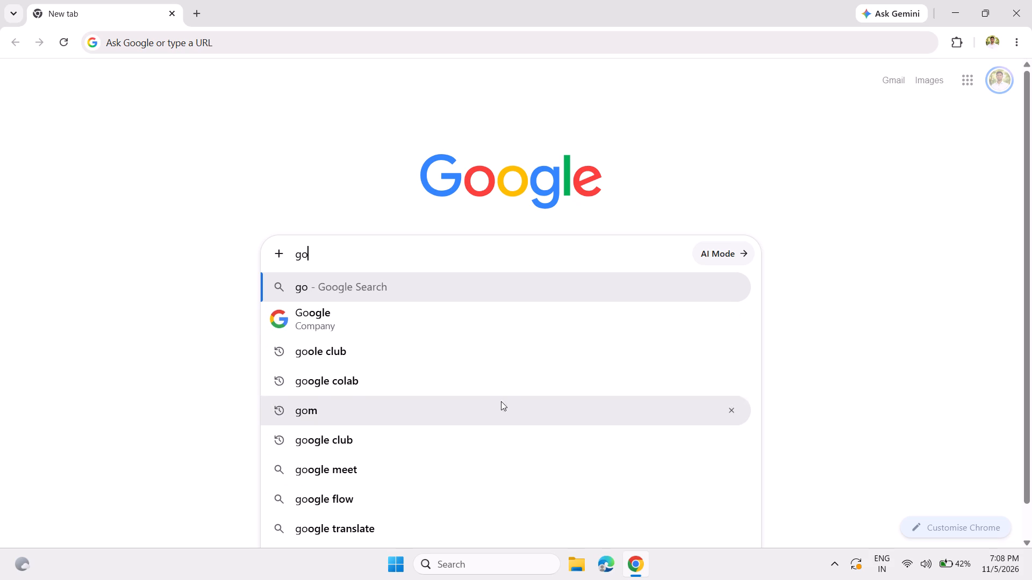
left_click(441, 337)
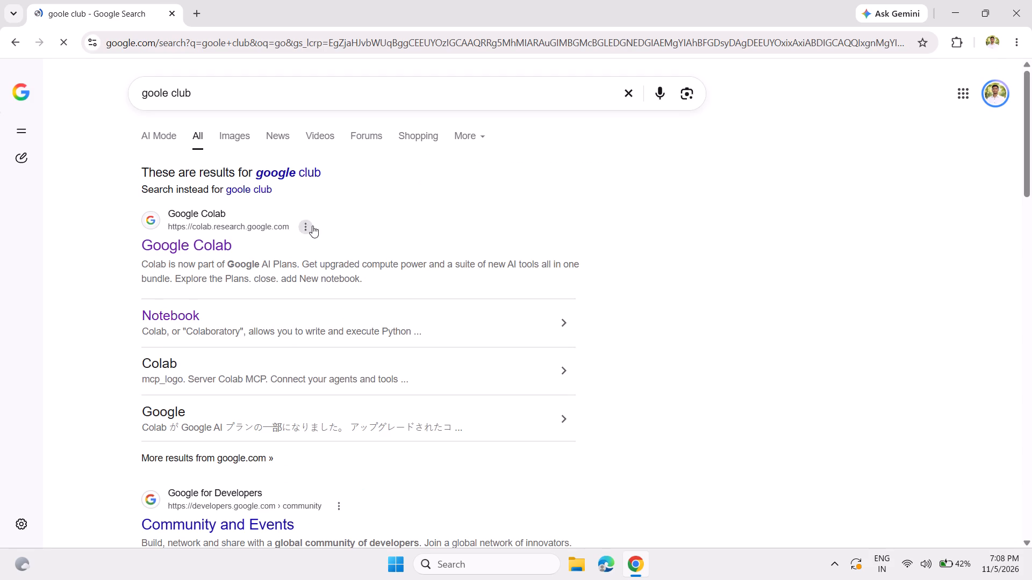
left_click(200, 243)
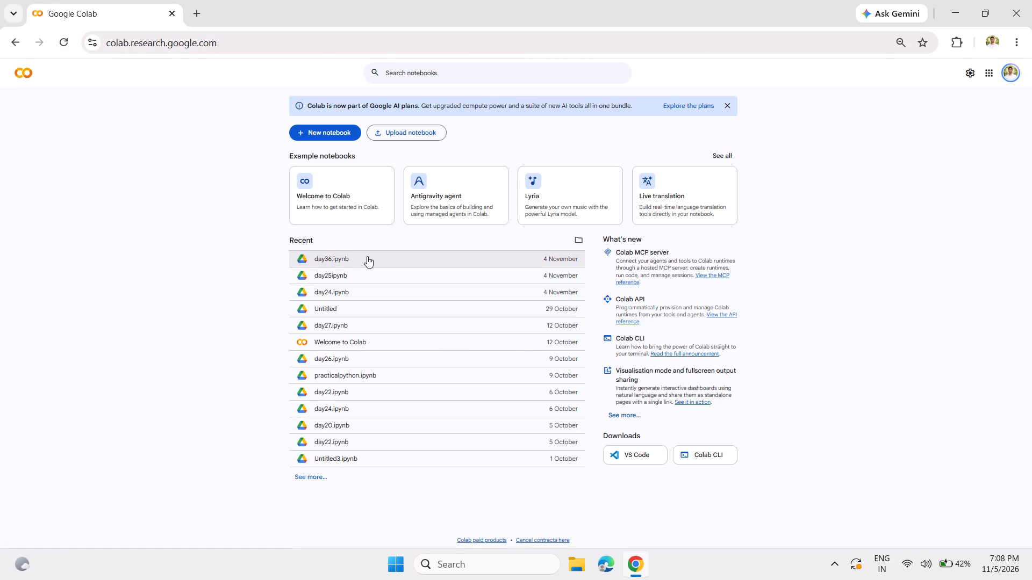
Open the recent notebook day36.ipynb.
left_click(363, 258)
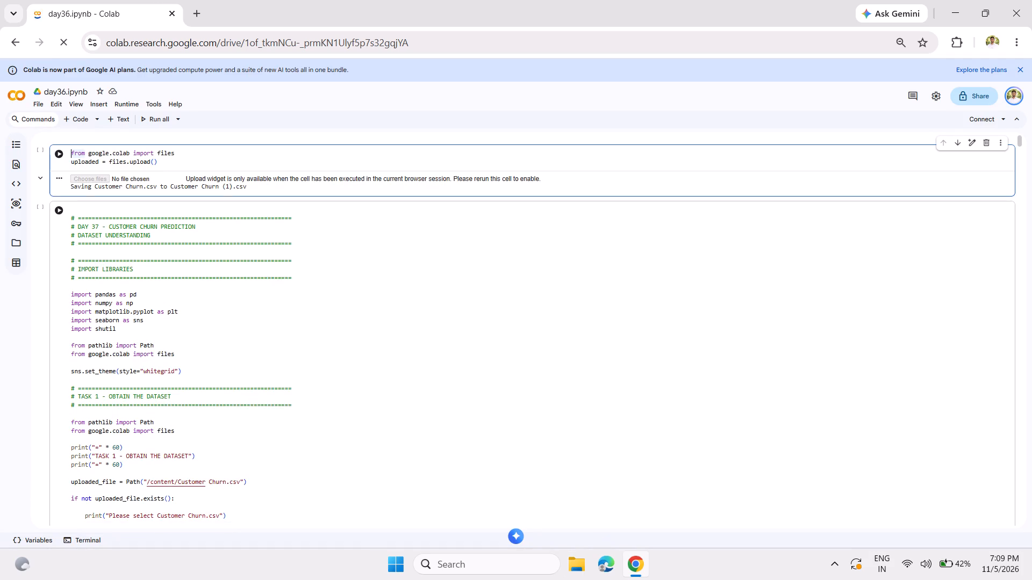
Look through the notebook's Day 37, Day 38 and Day 39 customer churn code cells and their outputs.
scroll(455, 374, "down", 12)
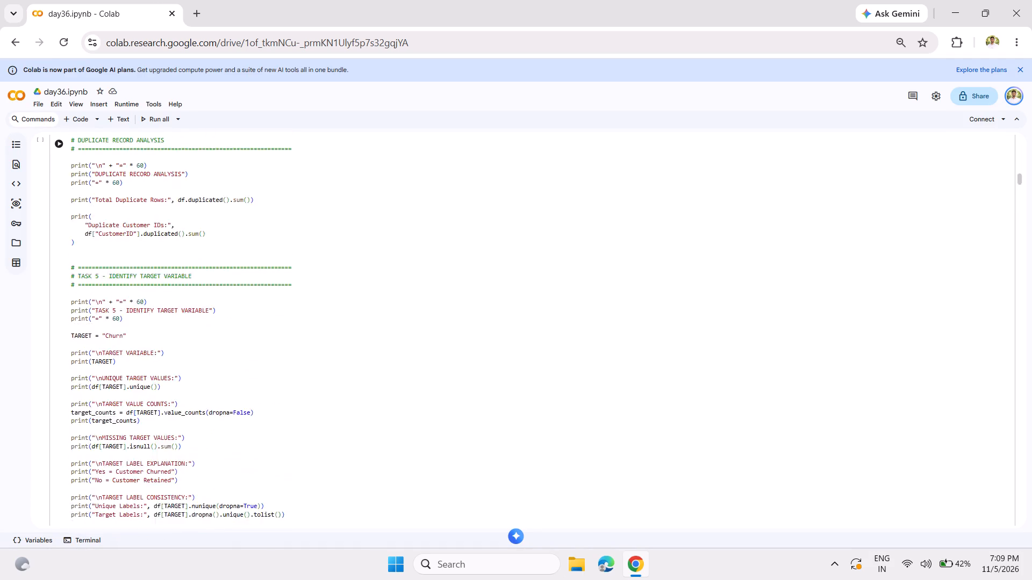
scroll(455, 374, "down", 6)
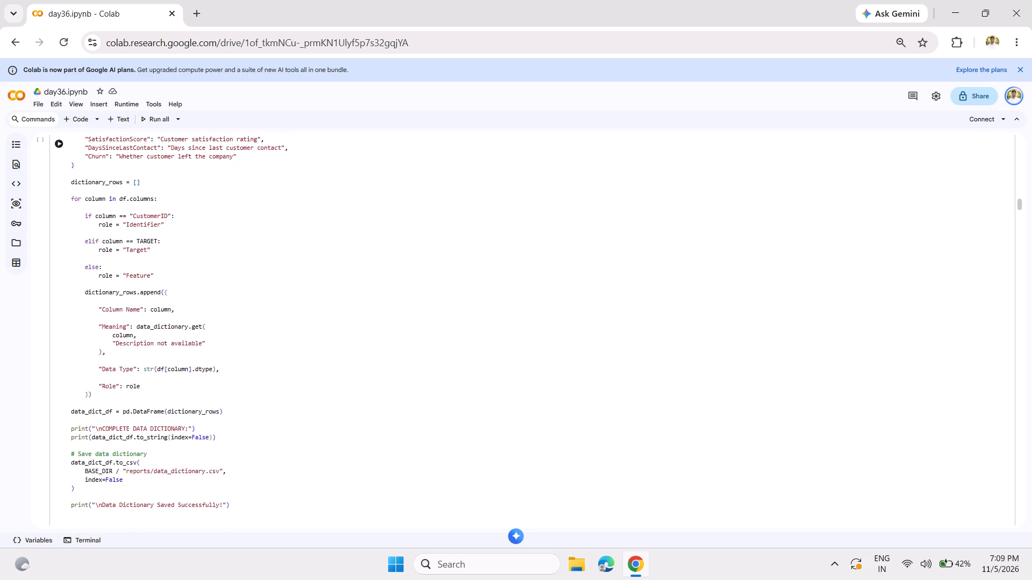
scroll(455, 374, "down", 16)
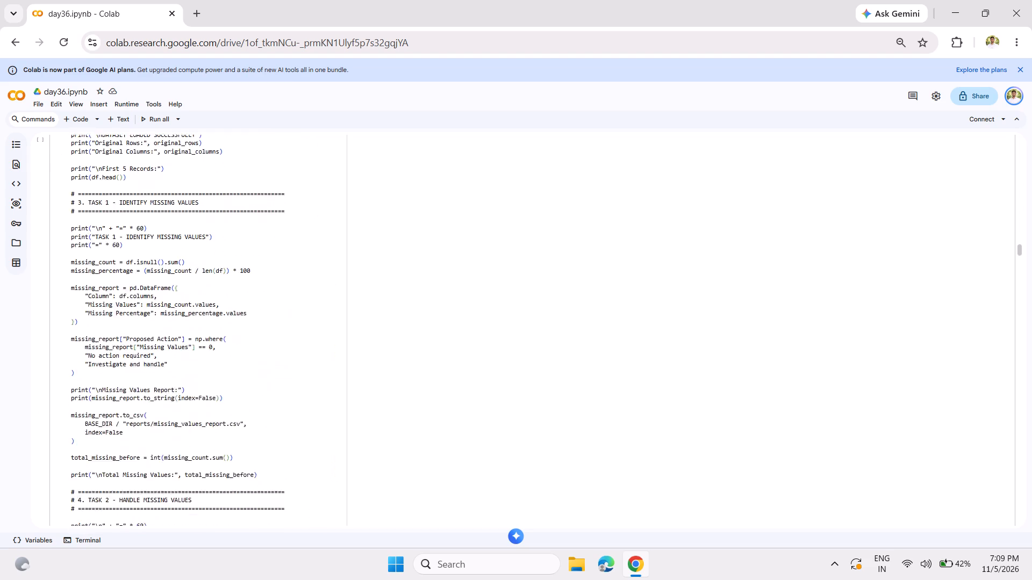
scroll(455, 374, "down", 17)
scroll(455, 374, "down", 5)
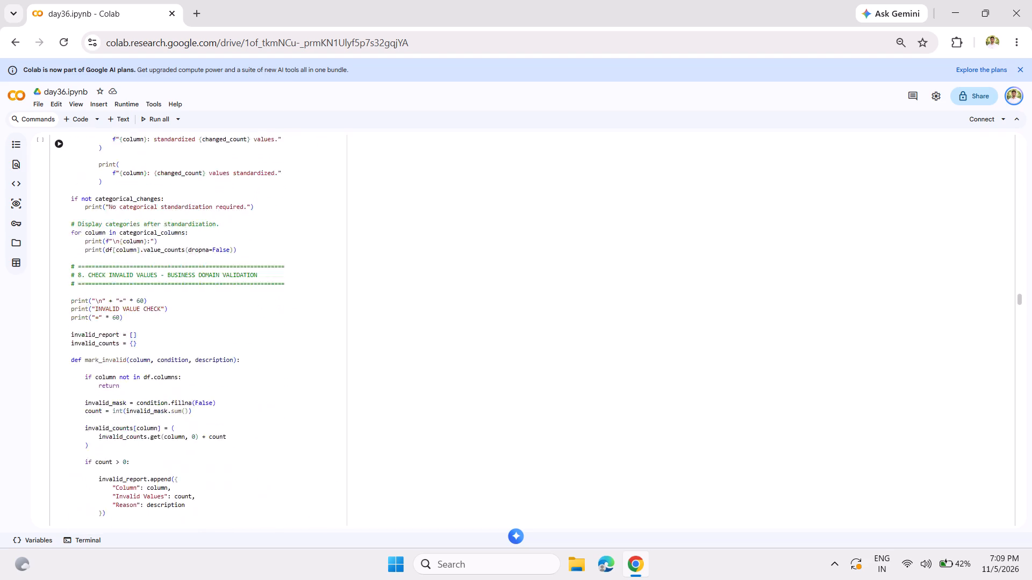
scroll(455, 374, "down", 12)
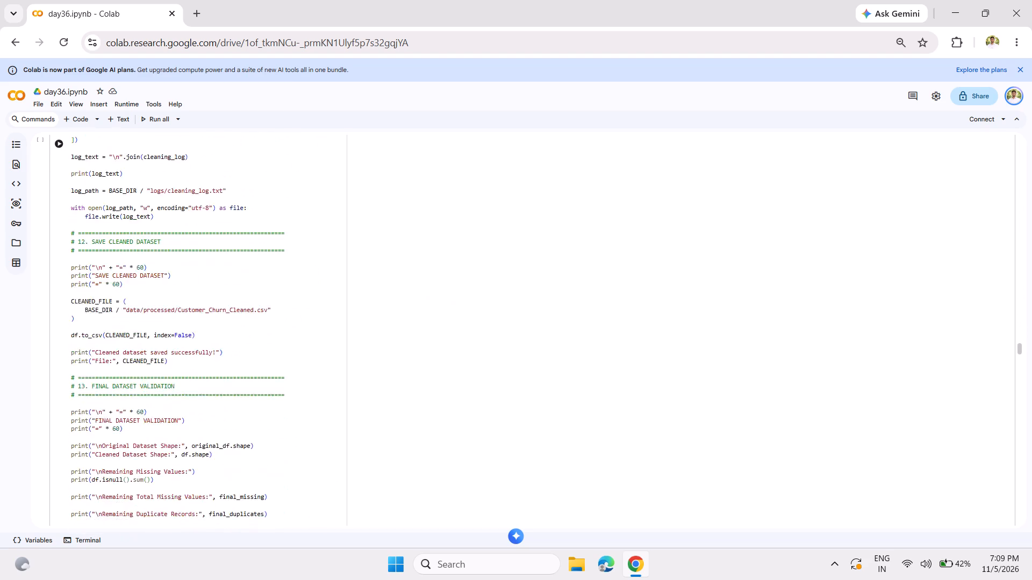
scroll(455, 374, "down", 14)
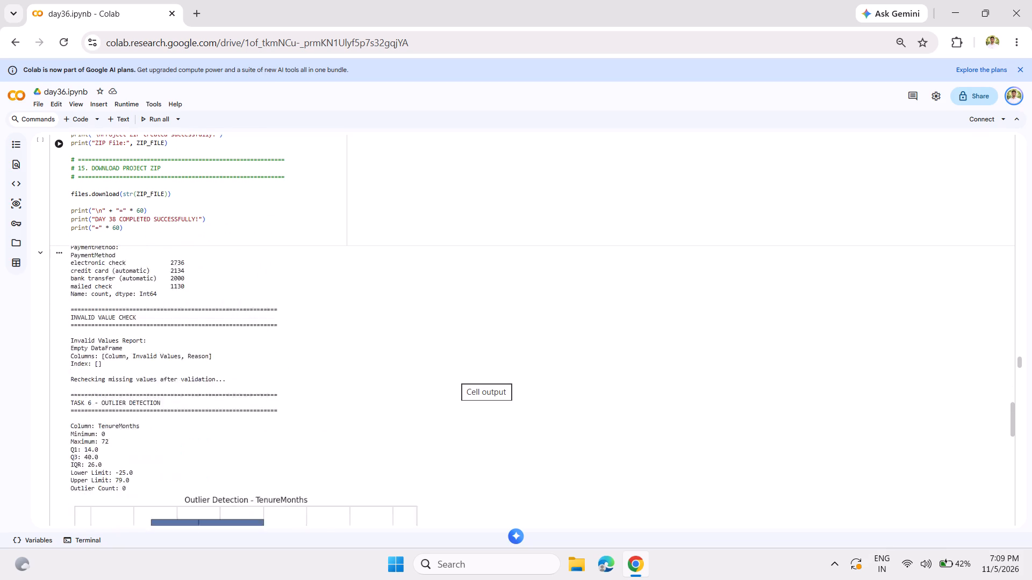
scroll(455, 374, "down", 9)
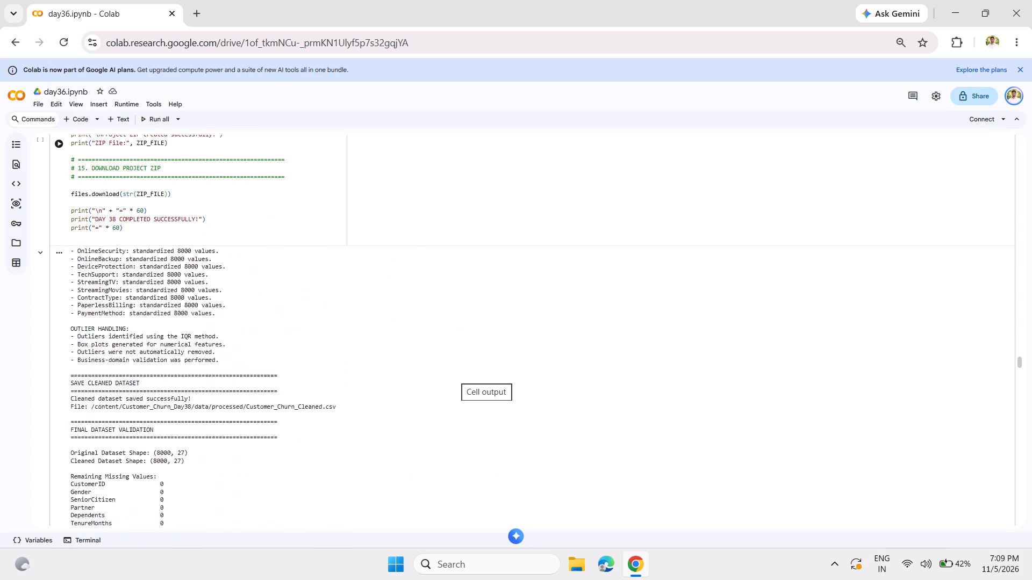
scroll(455, 374, "down", 20)
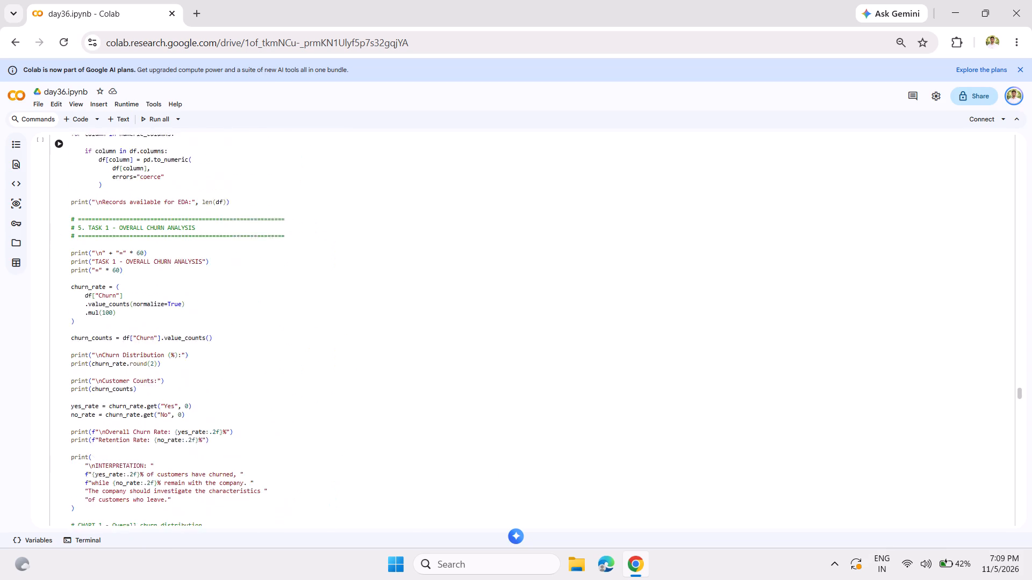
scroll(455, 374, "down", 7)
Delete the "EXPLORATORY DATA ANALYSIS (EDA)" and "COMPLETE GOOGLE COLAB PROGRAM" comment lines from the header of the Day 39 cell.
scroll(455, 374, "up", 3)
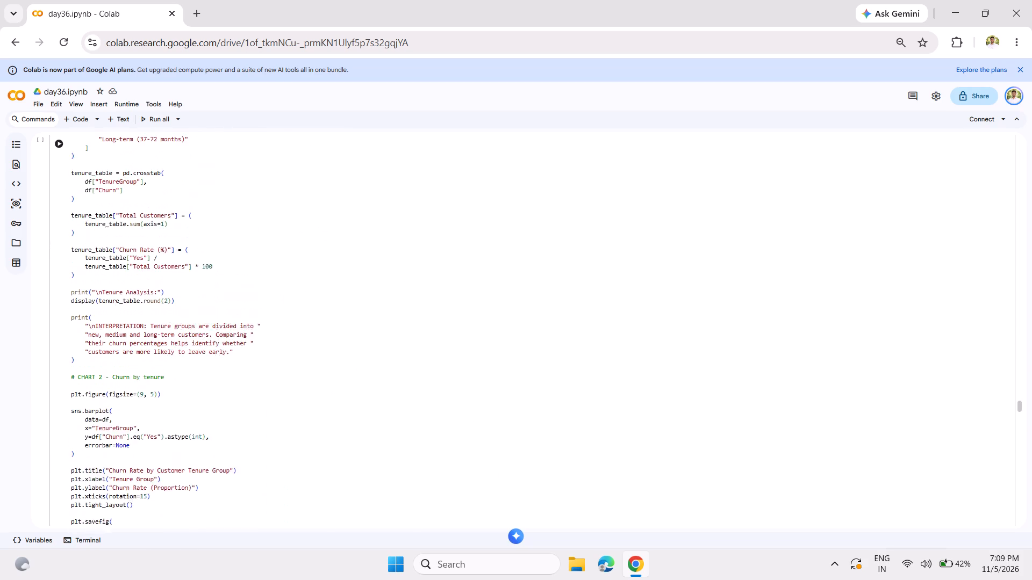
scroll(455, 374, "up", 9)
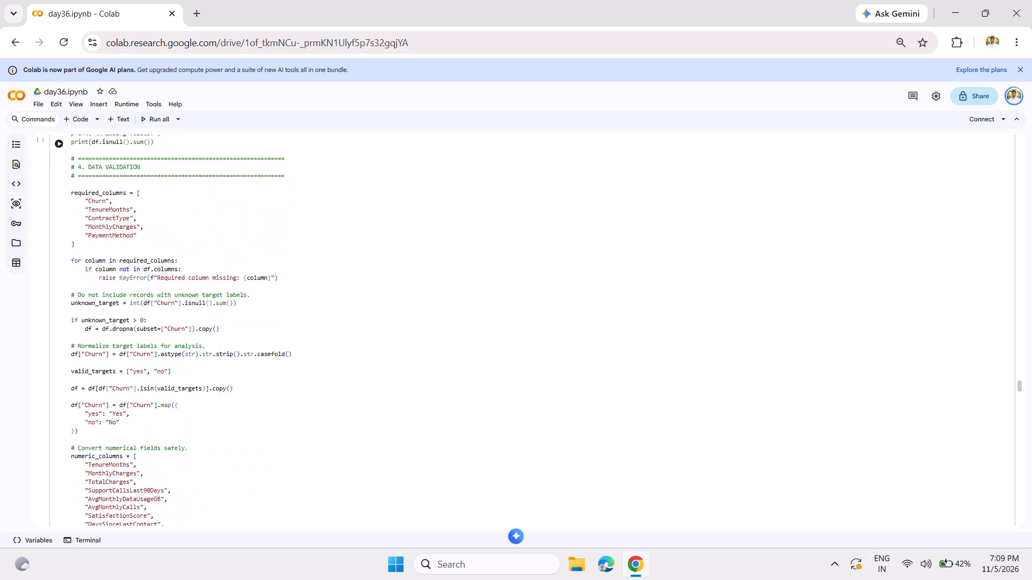
scroll(455, 374, "up", 6)
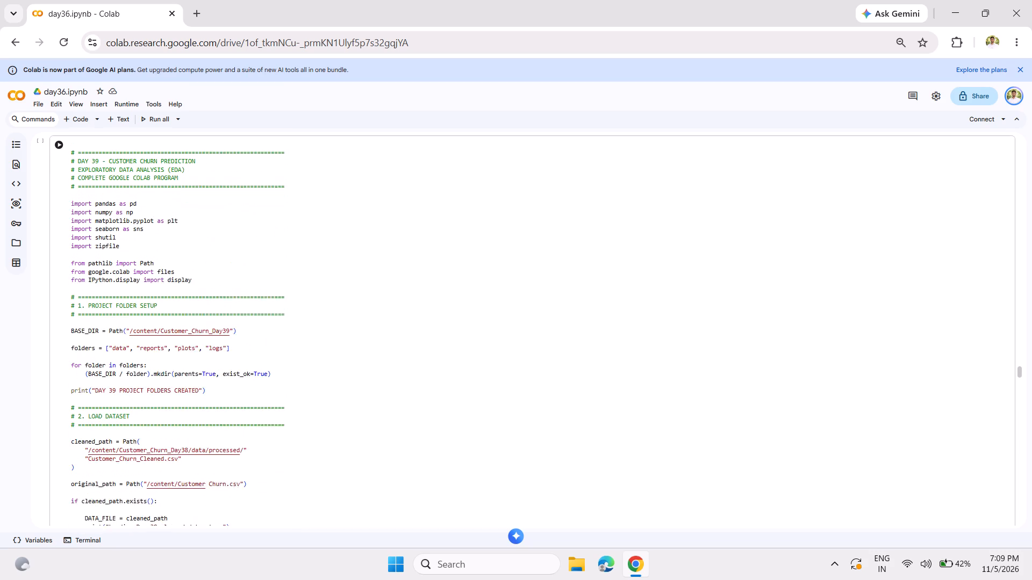
scroll(455, 374, "up", 3)
scroll(455, 374, "down", 5)
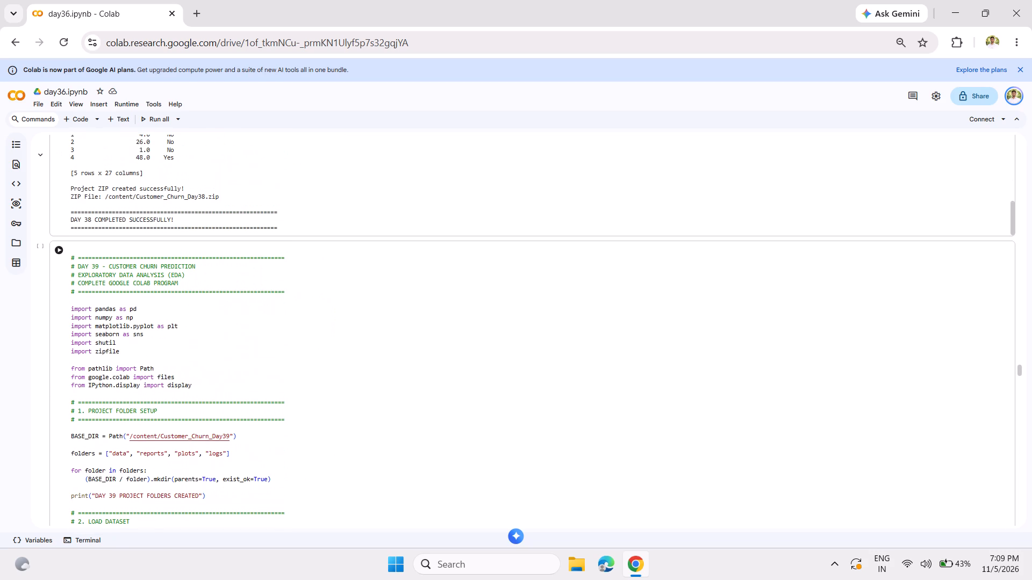
scroll(455, 374, "down", 2)
scroll(455, 374, "up", 2)
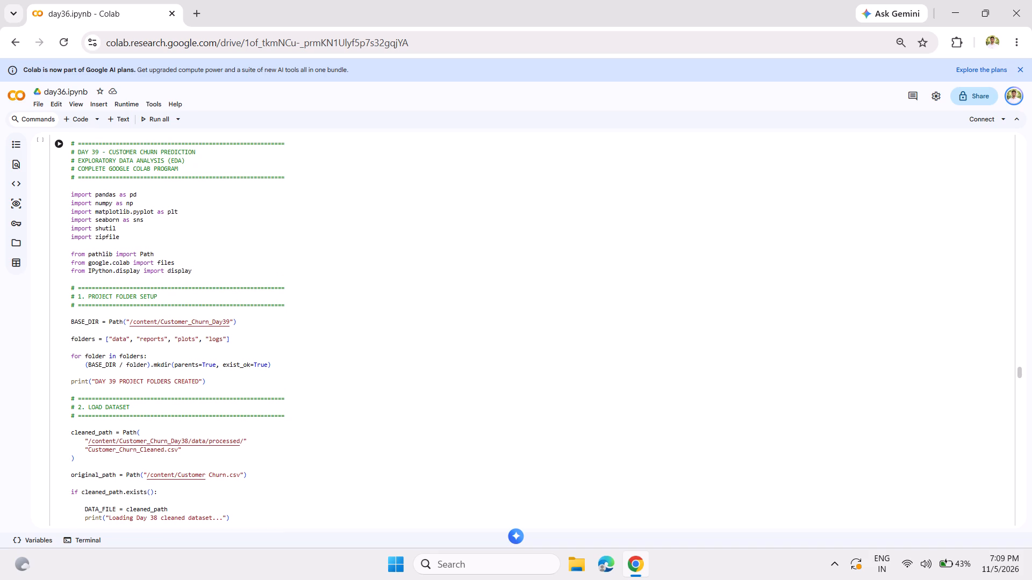
left_click_drag(223, 170, 150, 140)
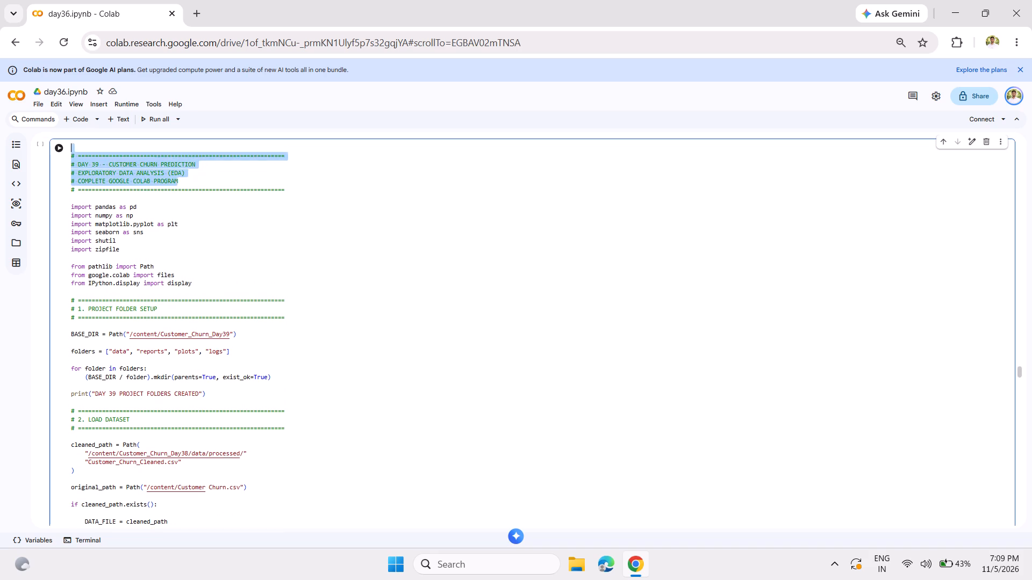
left_click_drag(150, 140, 79, 197)
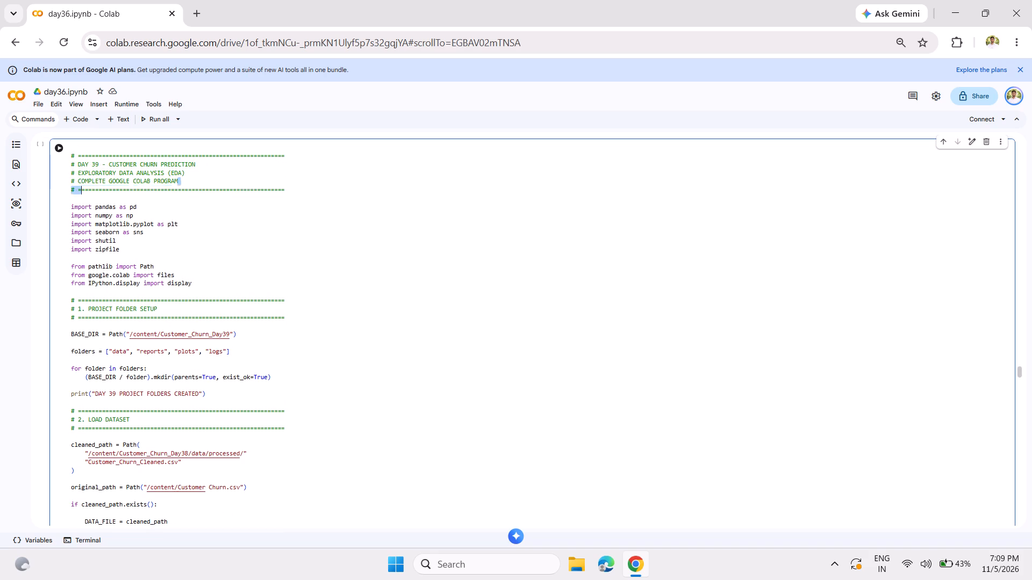
left_click_drag(79, 197, 3, 173)
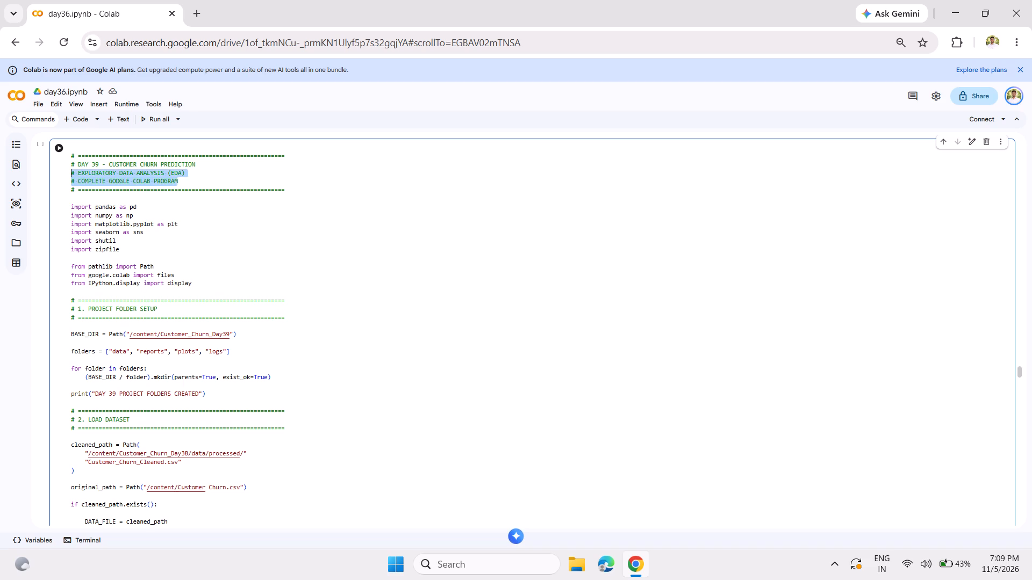
left_click_drag(3, 173, 1, 172)
key("BackSpace")
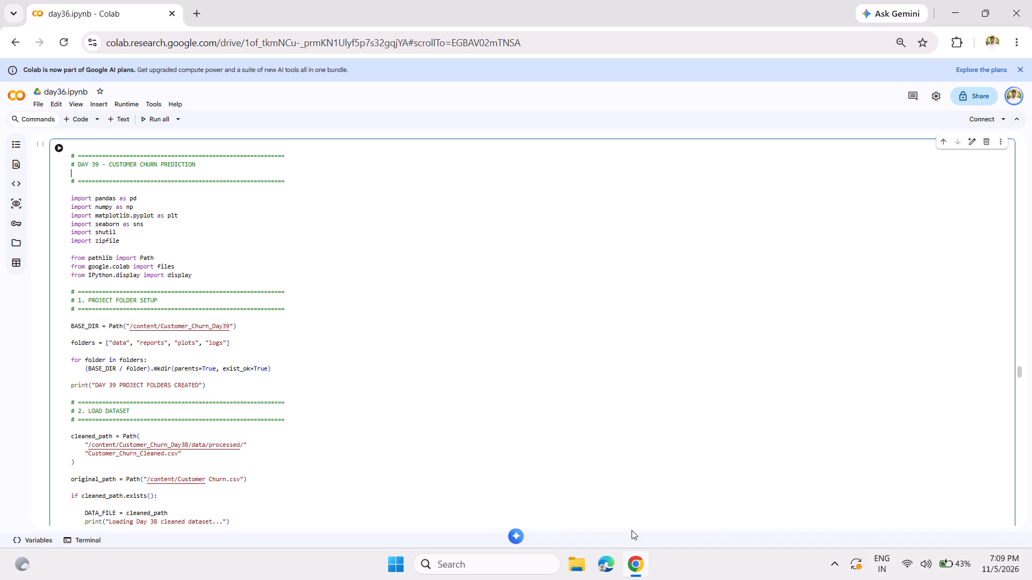
Switch to File Explorer, open the recent Word document DAY 36 TO from the task36 folder, and dismiss the Office activation dialog.
left_click(584, 561)
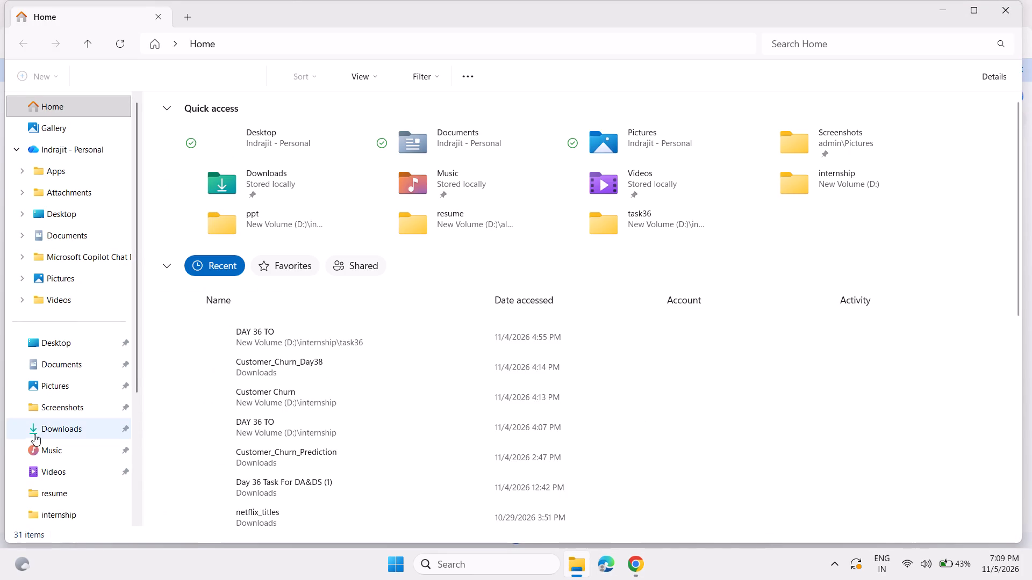
double_click(278, 340)
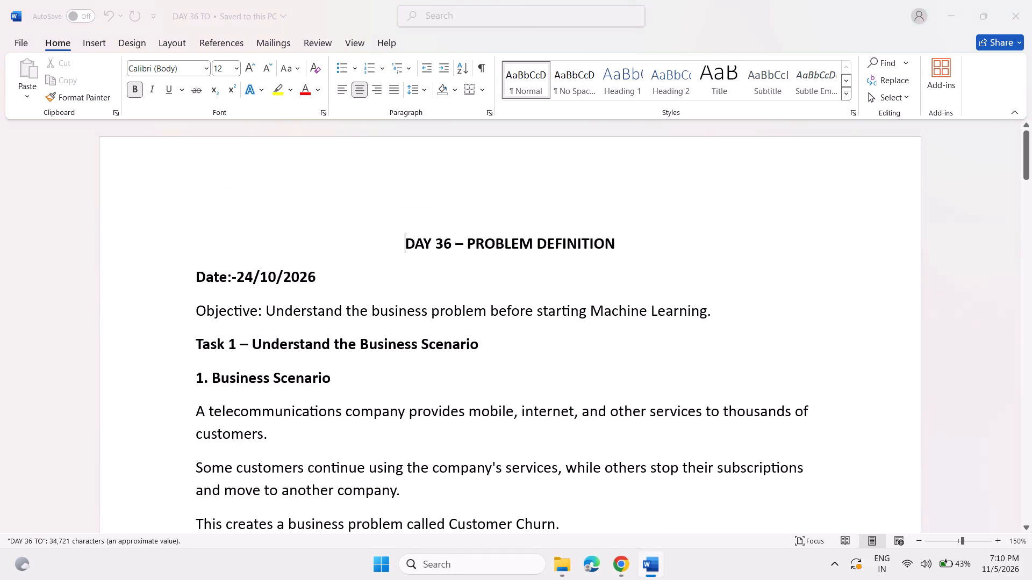
scroll(289, 339, "right", 1)
left_click(669, 114)
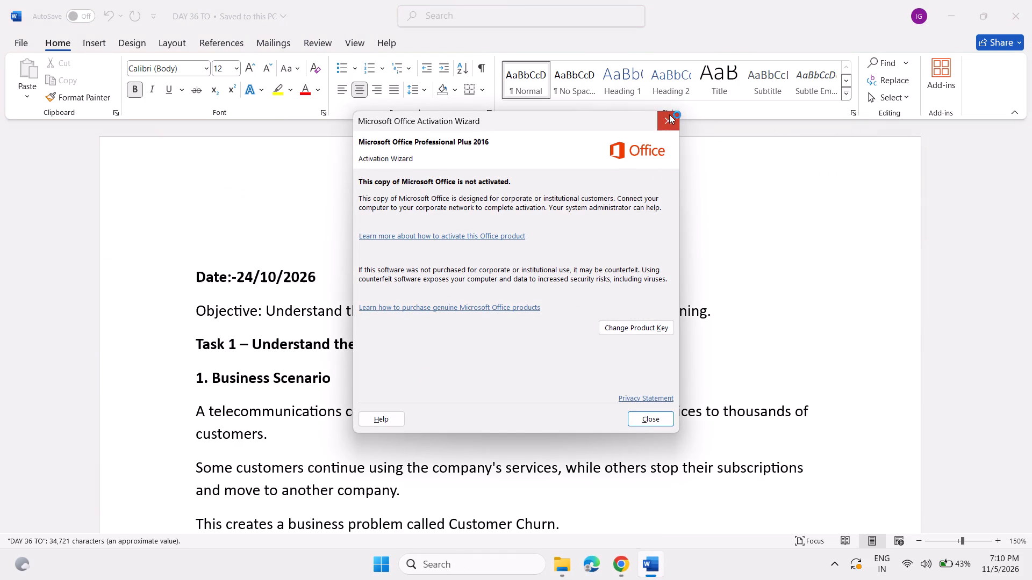
Look through the report's Day 36 Problem Definition section, from the business scenario to the confusion matrix.
scroll(543, 308, "down", 4)
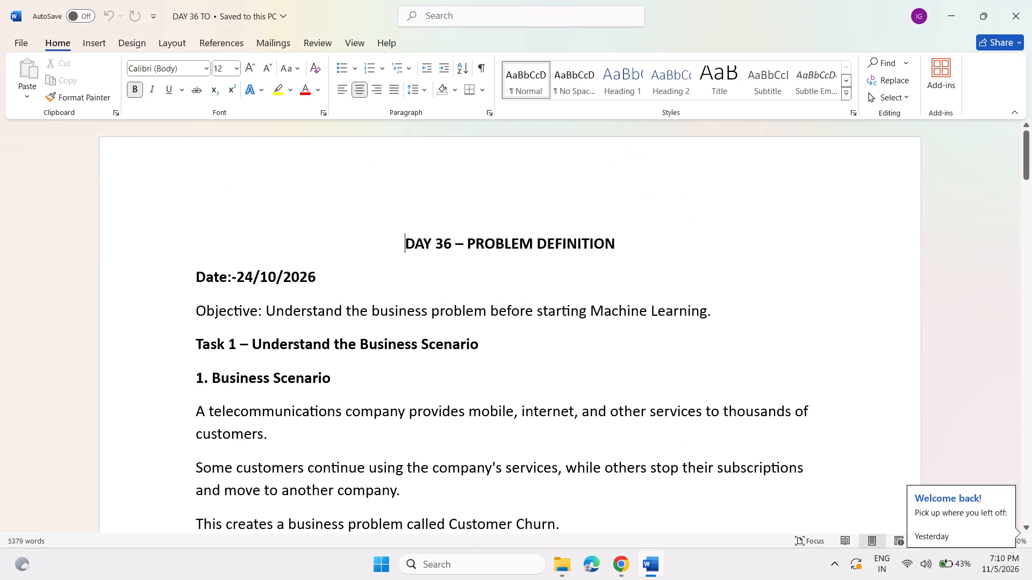
scroll(456, 343, "down", 7)
scroll(456, 343, "down", 3, "ctrl")
scroll(456, 343, "down", 9)
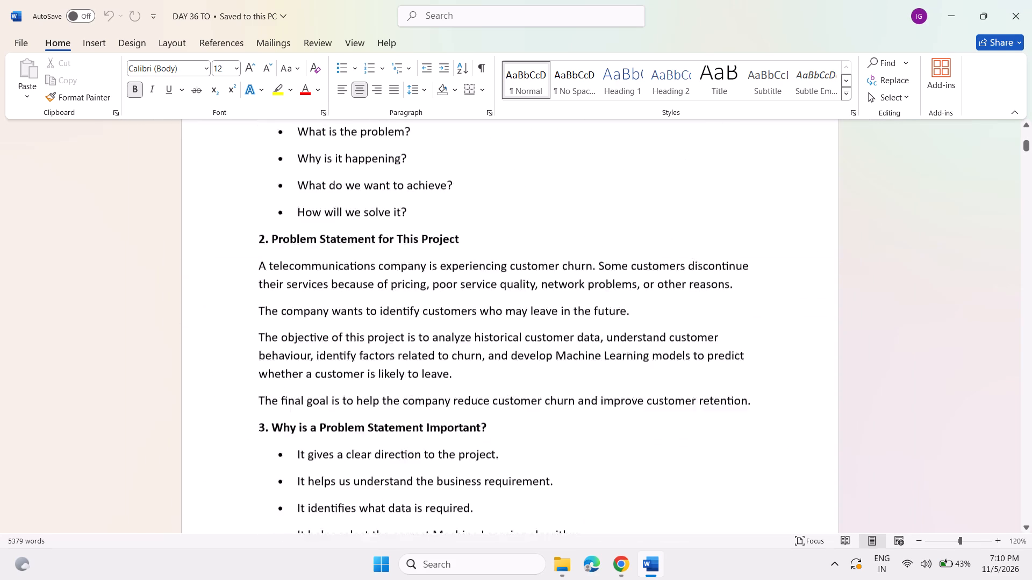
scroll(456, 343, "down", 9)
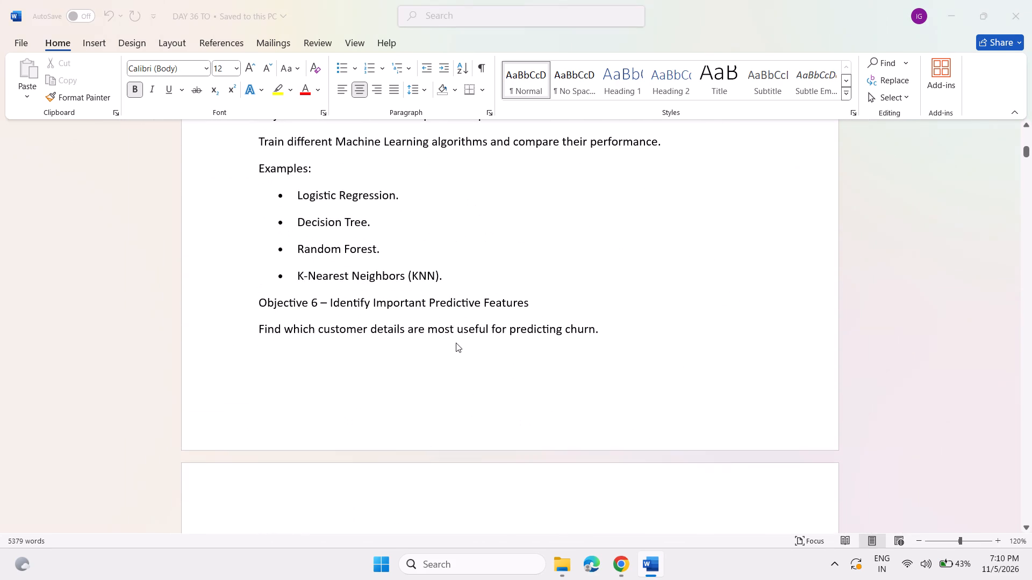
scroll(456, 343, "down", 1)
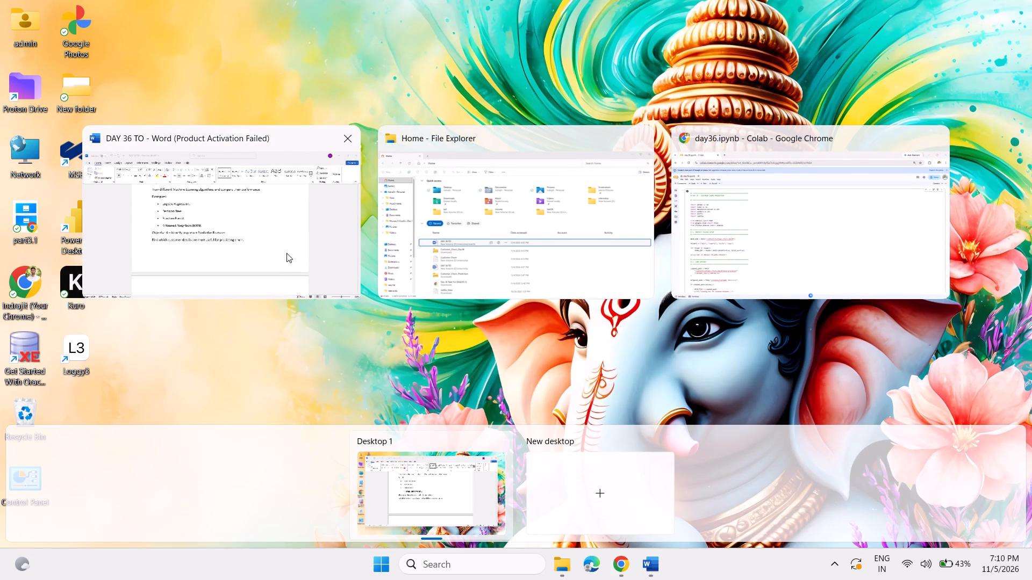
left_click(286, 253)
scroll(377, 381, "down", 4)
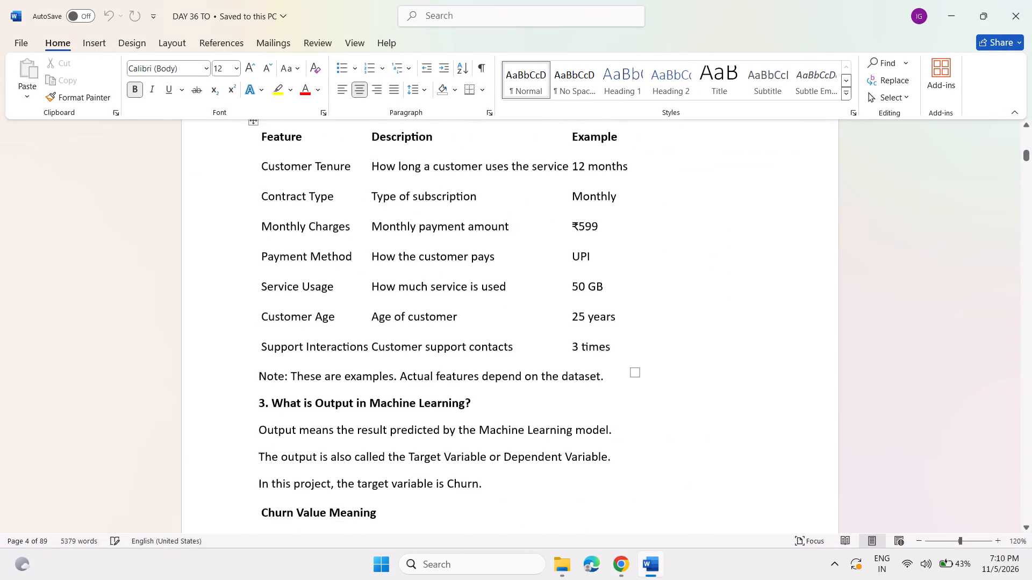
scroll(377, 381, "down", 13)
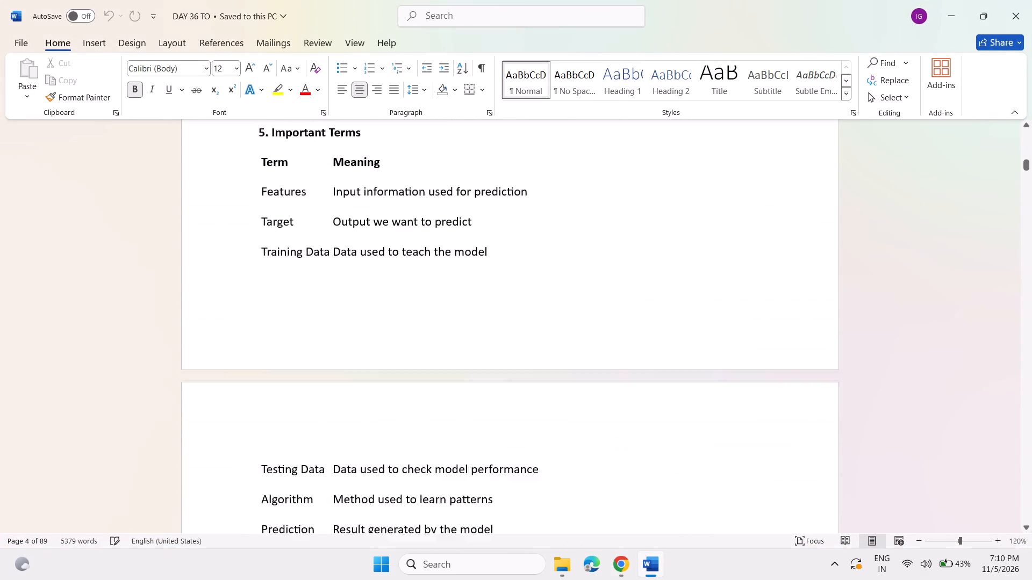
scroll(377, 381, "down", 11)
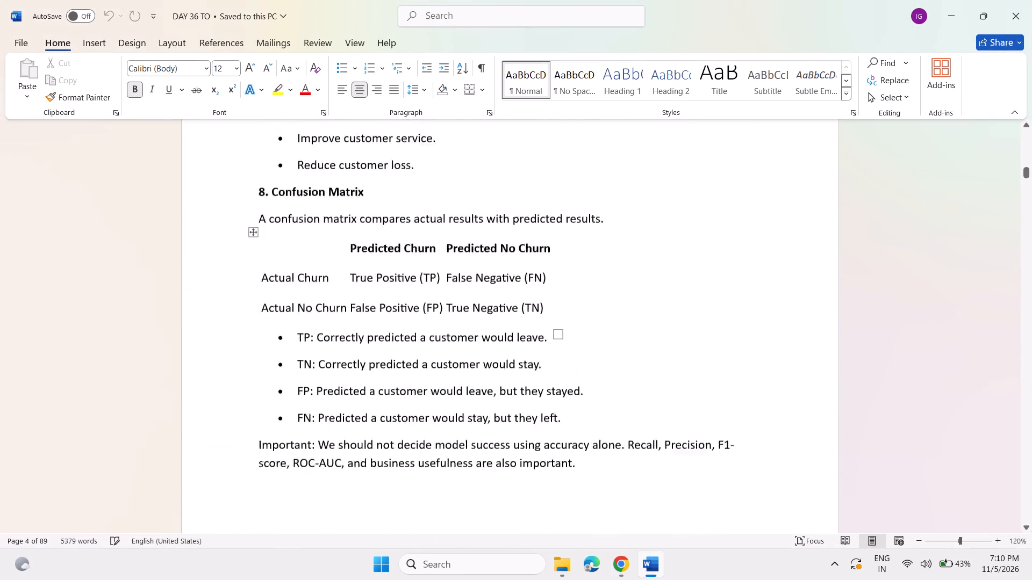
Look through the report's Day 37 section, covering the project folder structure, dataset examination, code screenshots and their outputs.
scroll(377, 381, "down", 13)
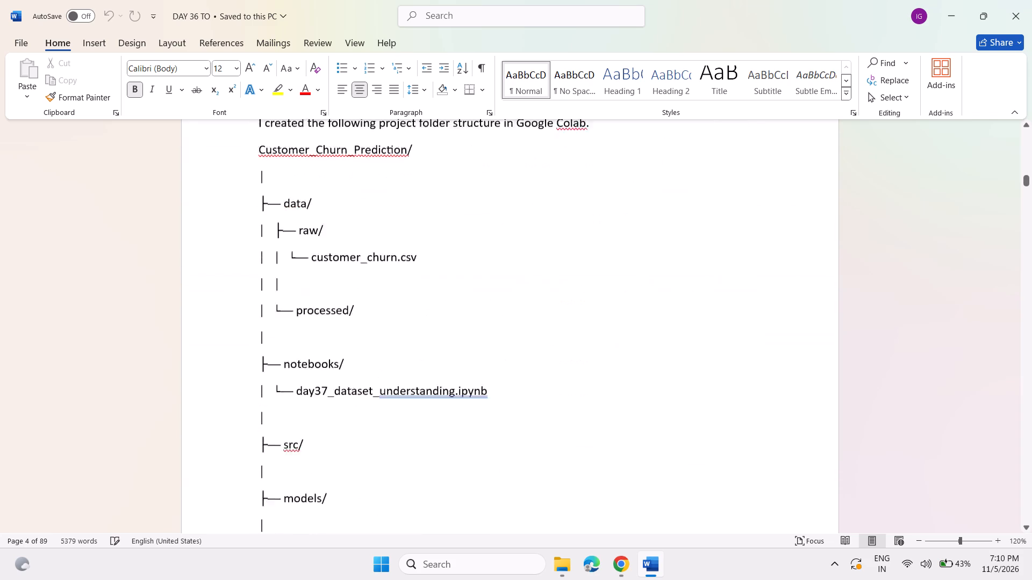
scroll(377, 381, "down", 12)
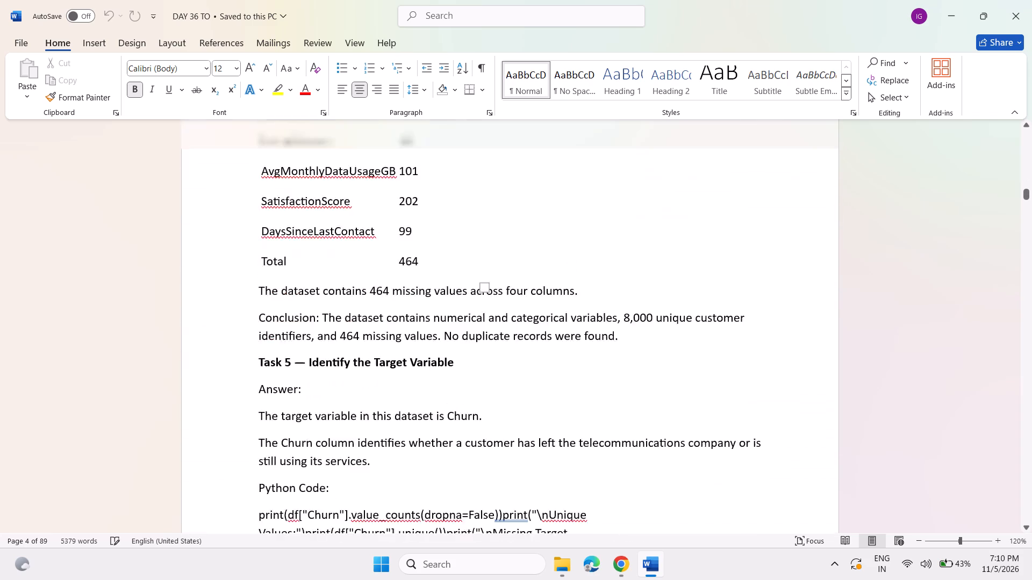
scroll(377, 381, "down", 8)
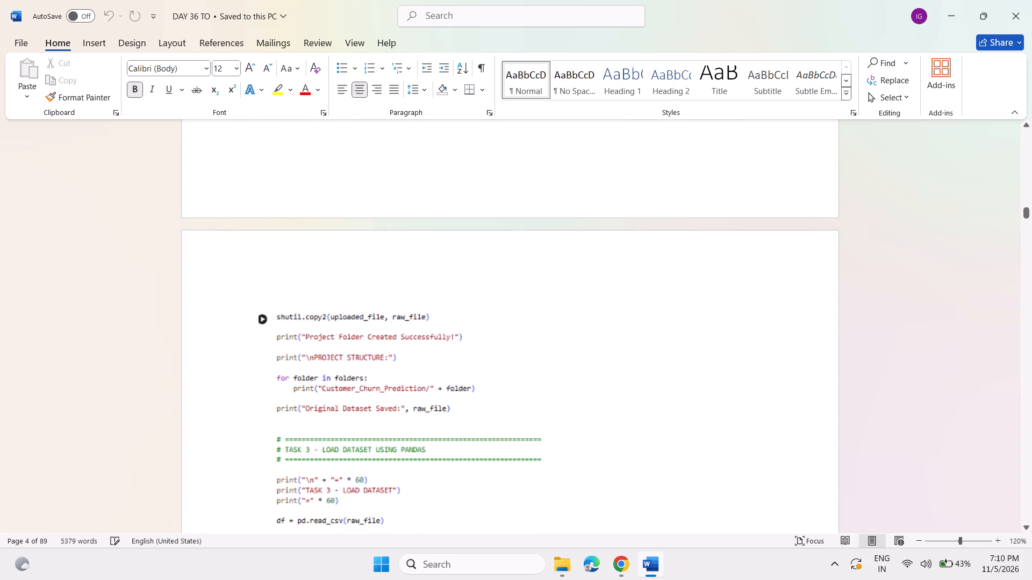
scroll(377, 381, "down", 9)
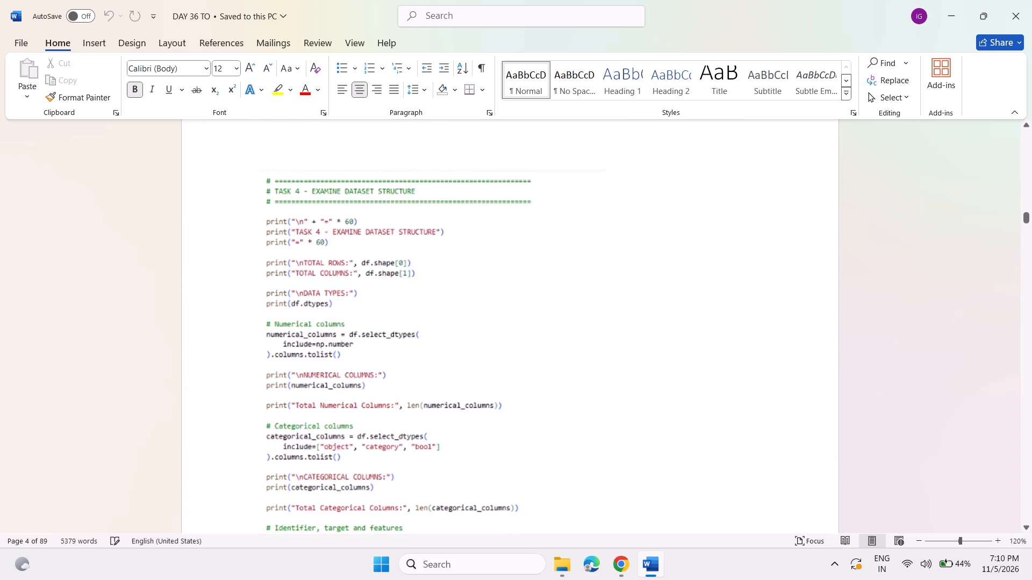
scroll(377, 381, "down", 16)
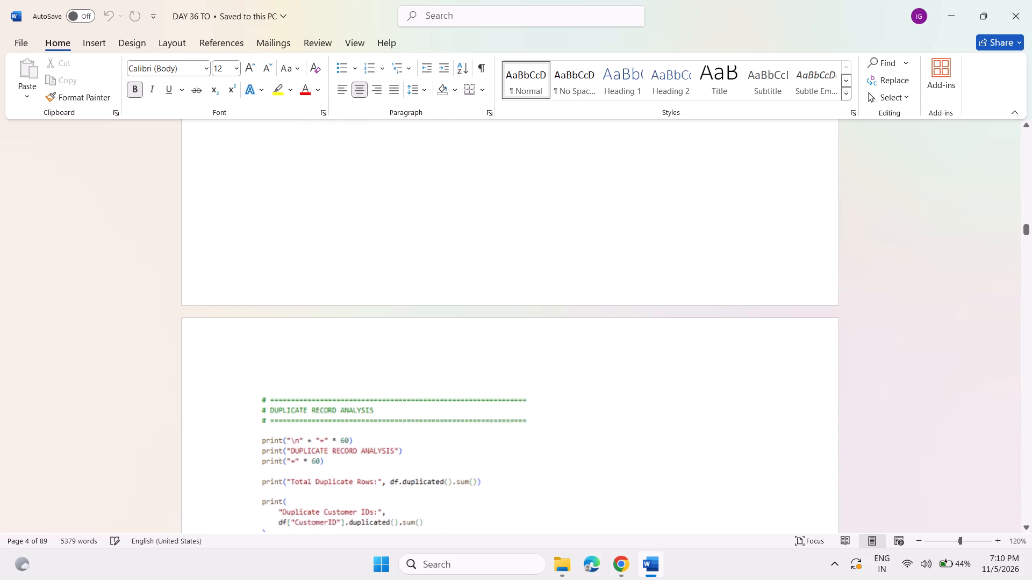
scroll(377, 381, "down", 9)
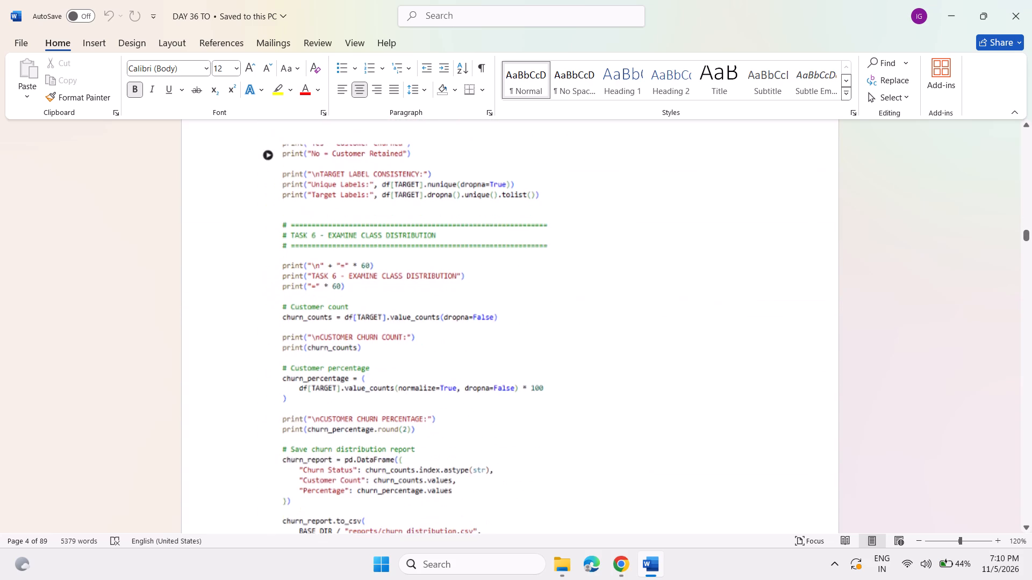
scroll(377, 381, "down", 9)
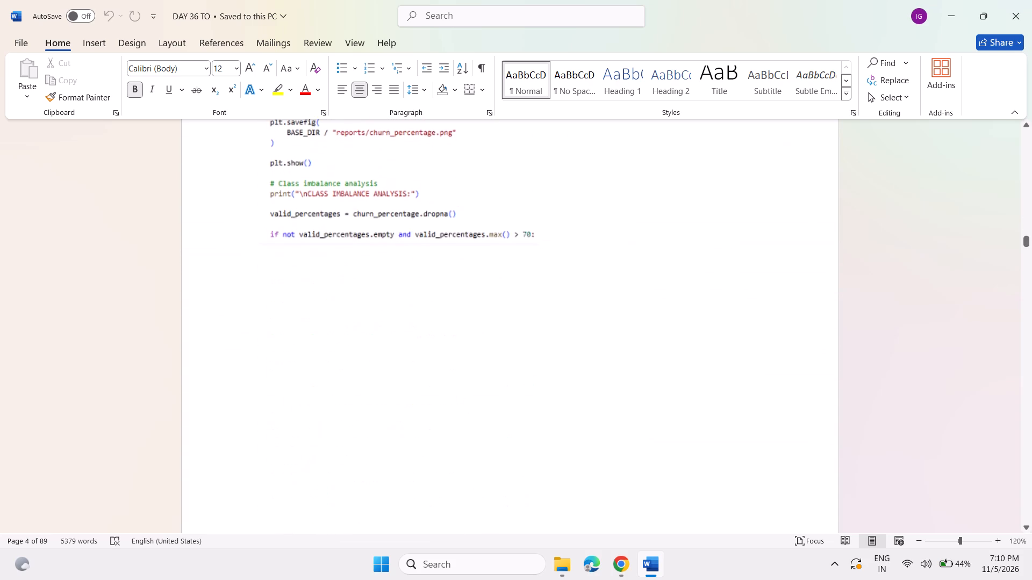
scroll(377, 381, "down", 13)
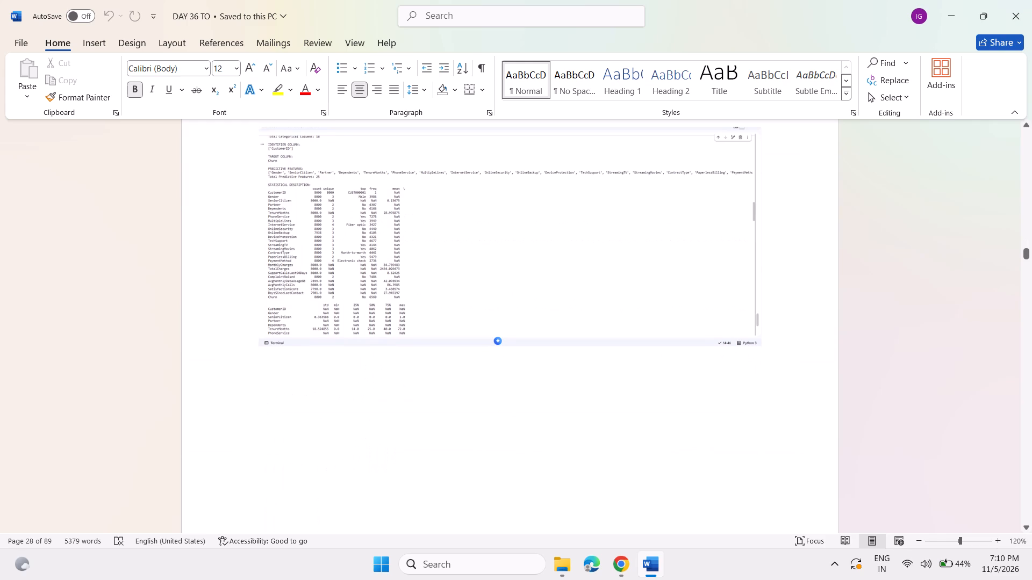
scroll(377, 381, "down", 10)
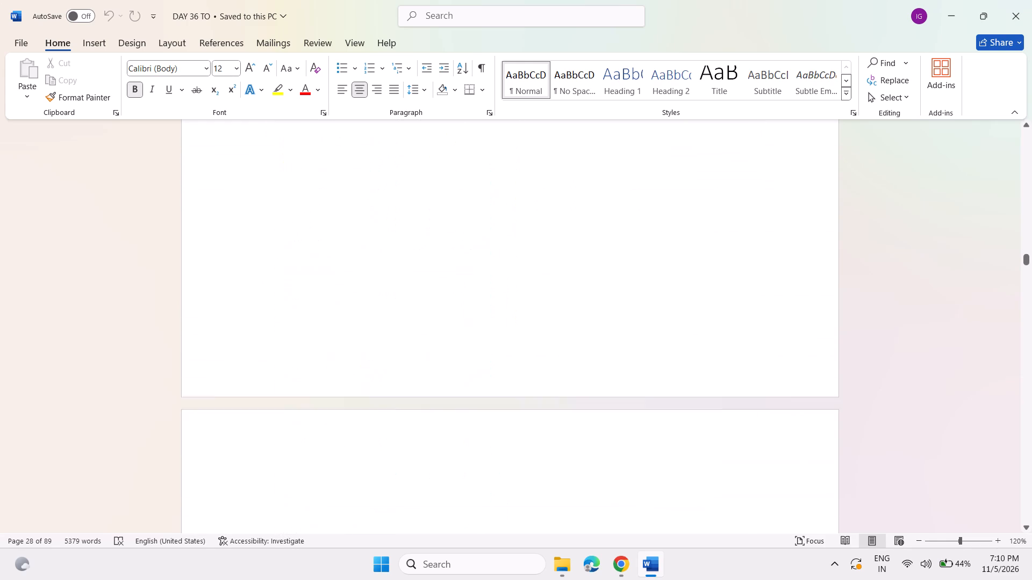
scroll(377, 381, "down", 11)
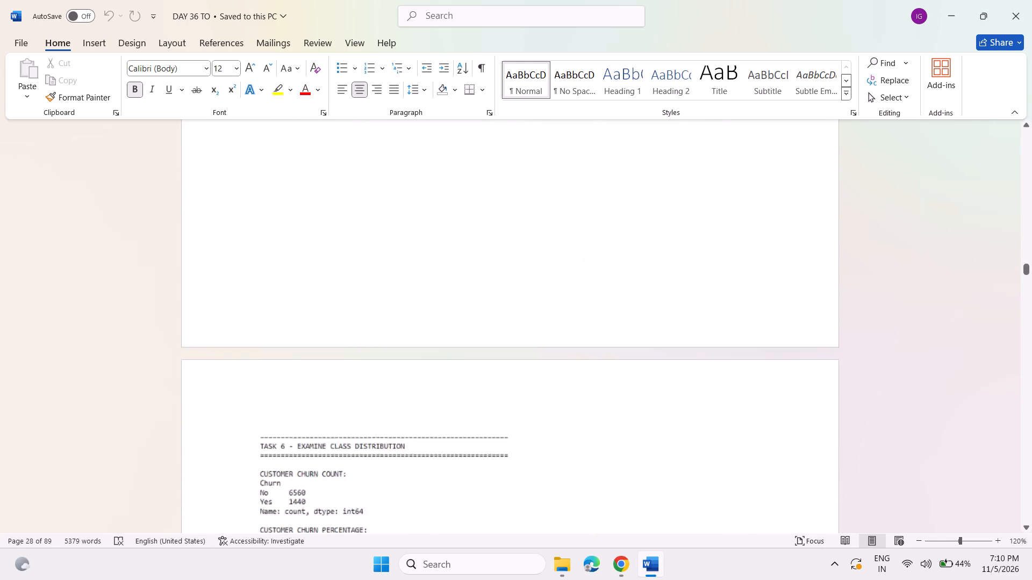
scroll(377, 381, "down", 7)
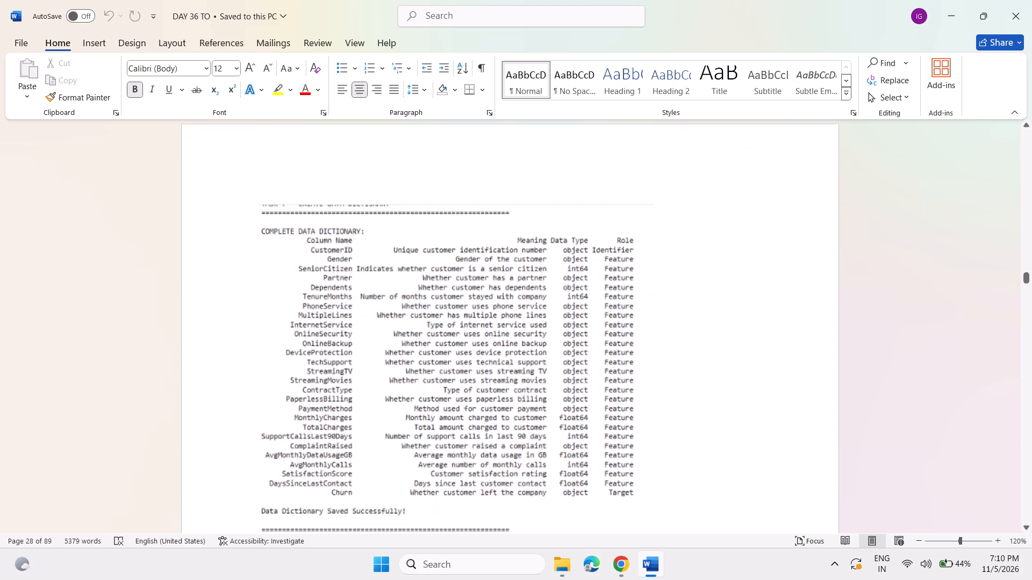
scroll(377, 381, "down", 9)
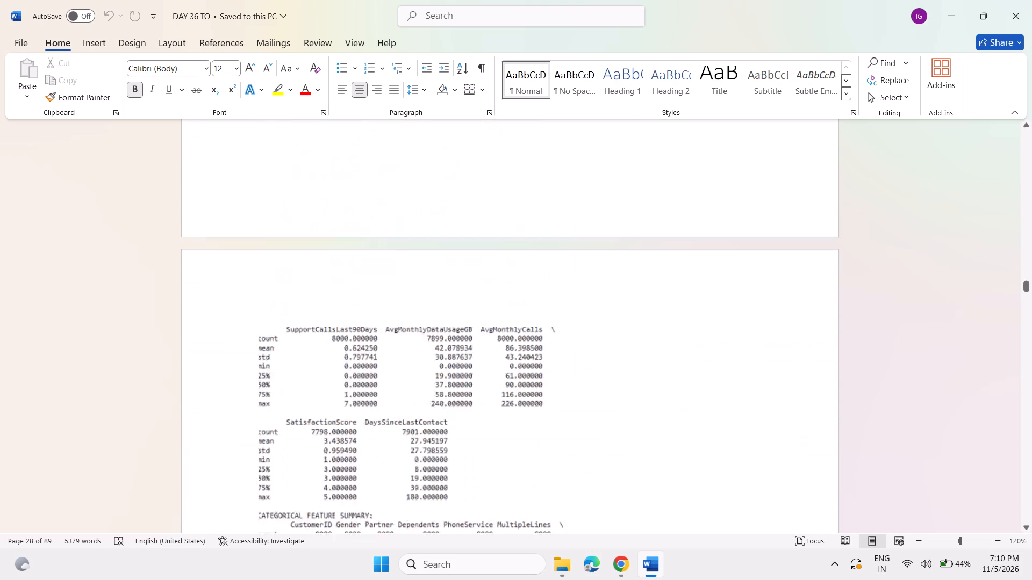
scroll(377, 381, "down", 4)
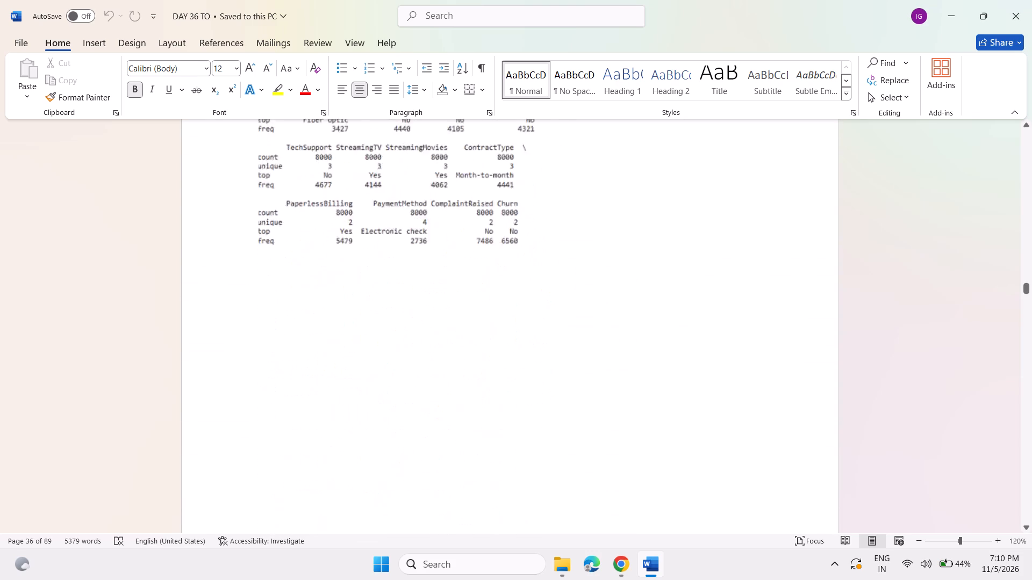
scroll(377, 381, "down", 10)
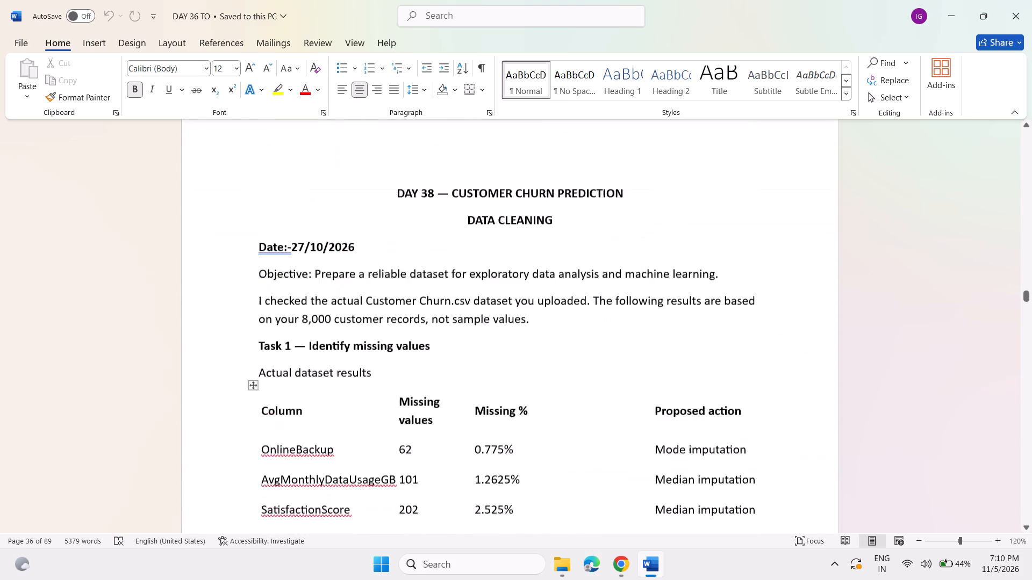
Review the report's Day 38 Data Cleaning section, including its code, outputs and outlier plots, up to the Day 39 heading.
scroll(377, 381, "down", 15)
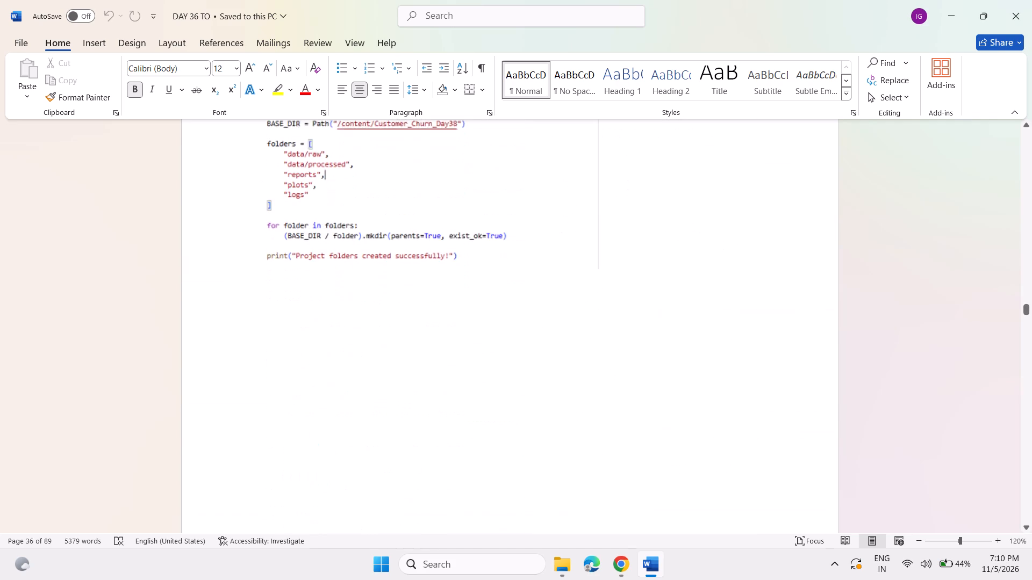
scroll(377, 381, "down", 15)
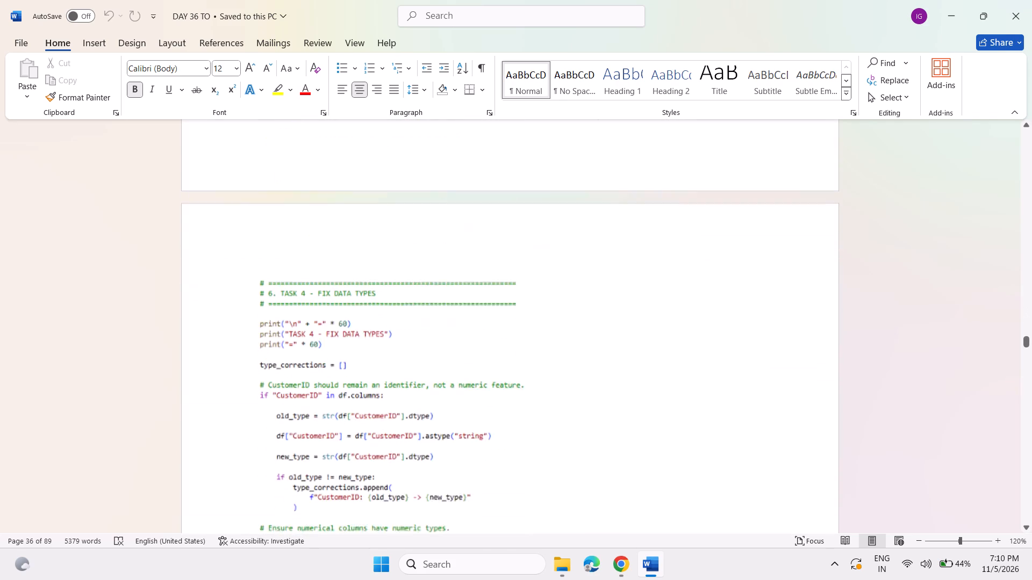
scroll(377, 381, "down", 15)
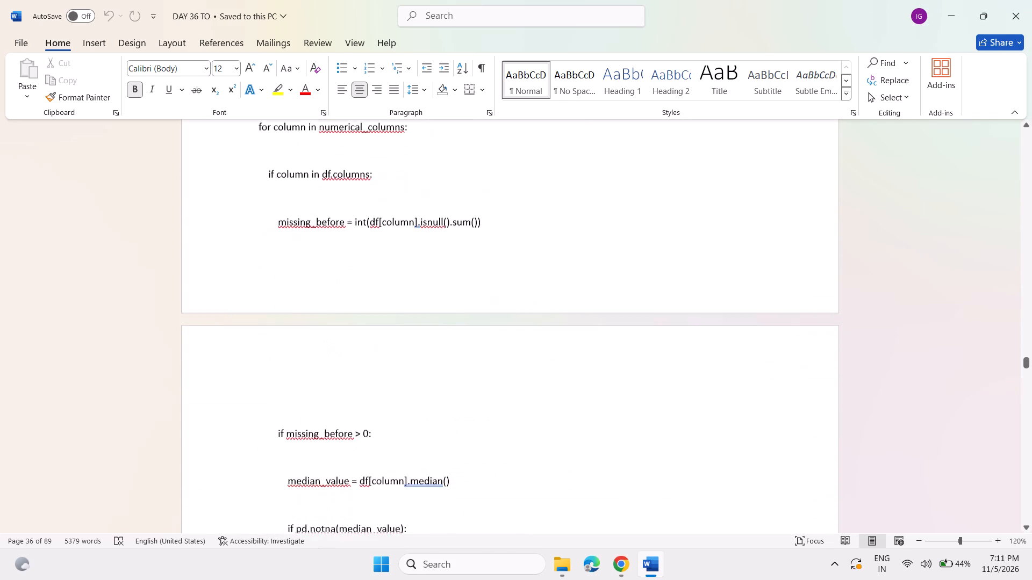
scroll(377, 381, "down", 17)
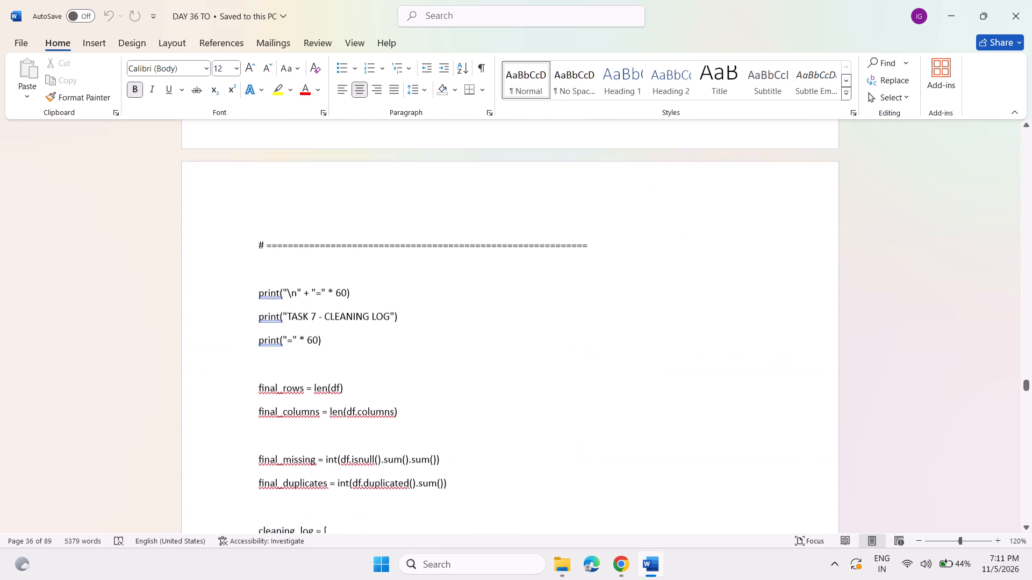
scroll(377, 381, "down", 16)
scroll(377, 381, "down", 14)
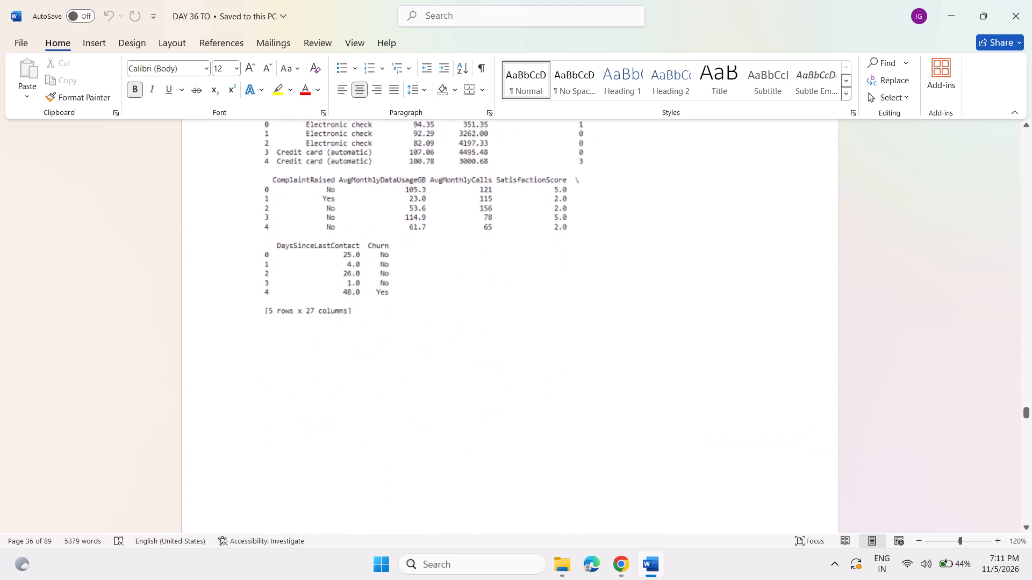
scroll(377, 381, "down", 15)
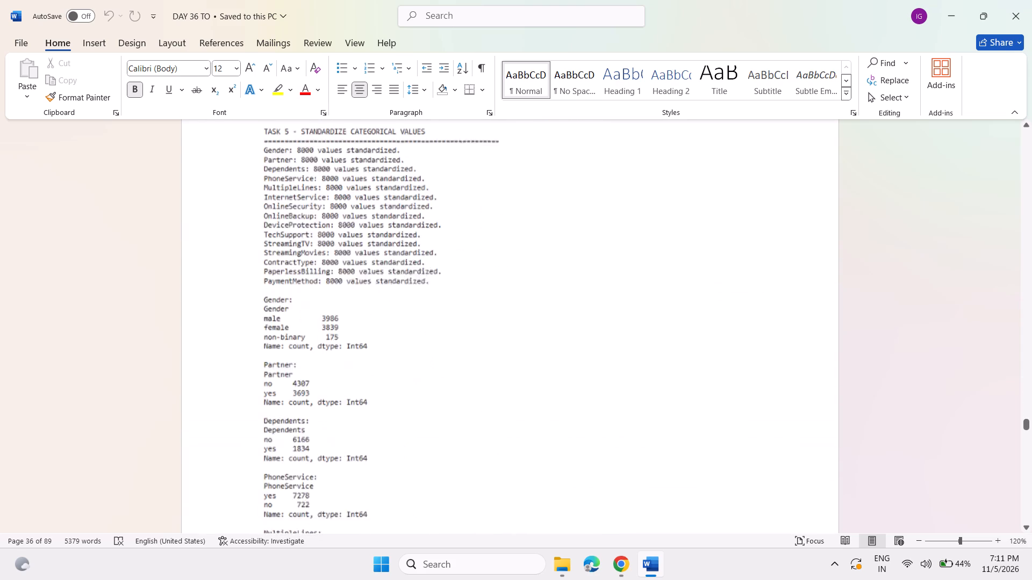
scroll(377, 381, "down", 14)
scroll(377, 381, "down", 9)
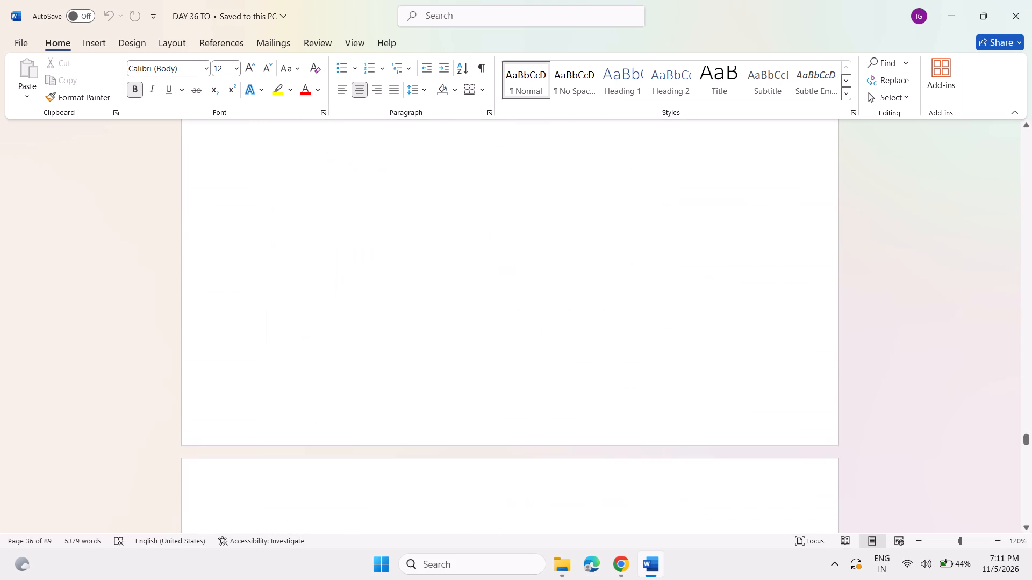
scroll(377, 381, "down", 14)
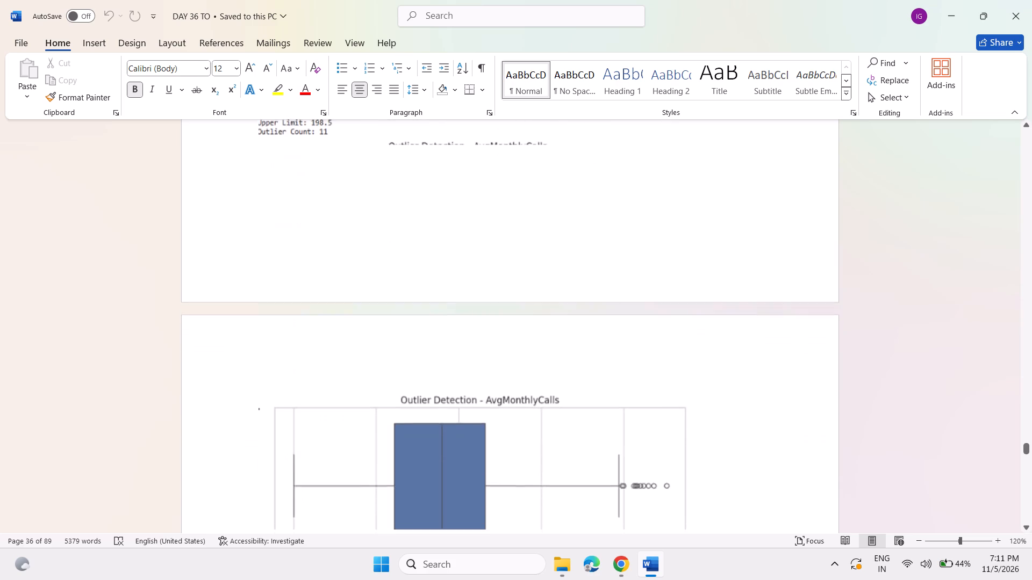
scroll(377, 381, "down", 13)
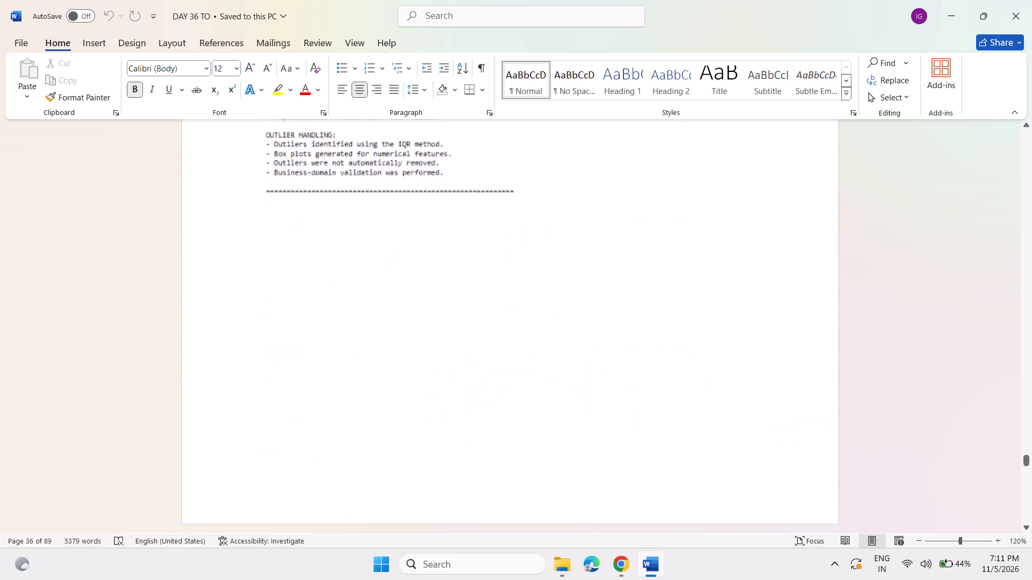
scroll(377, 381, "down", 18)
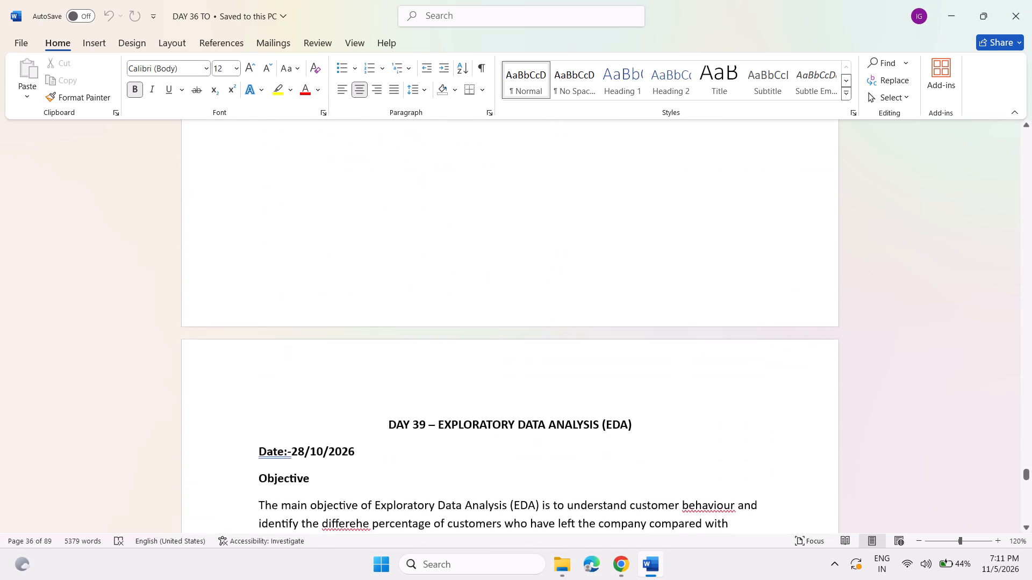
Read through the report's Day 39 Exploratory Data Analysis (EDA) section, including tenure, satisfaction and complaint analysis, towards the document's end.
scroll(377, 381, "down", 2)
scroll(377, 381, "up", 5)
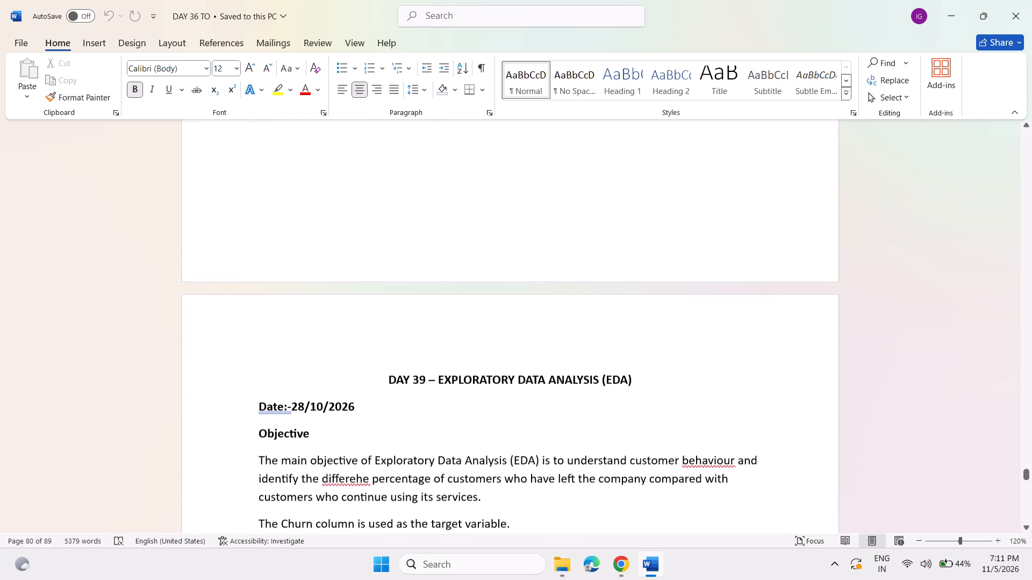
scroll(377, 381, "down", 9)
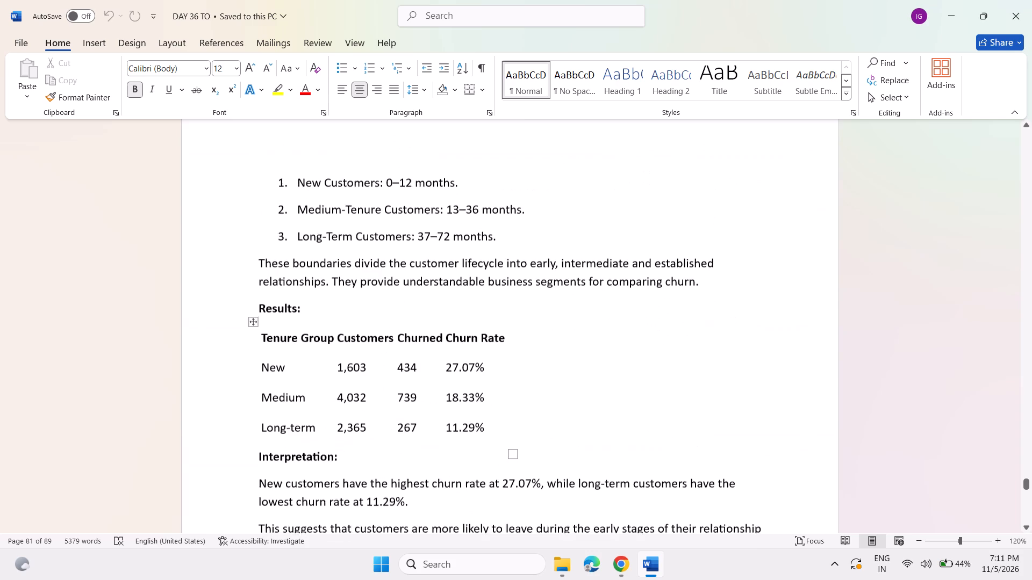
scroll(377, 381, "down", 18)
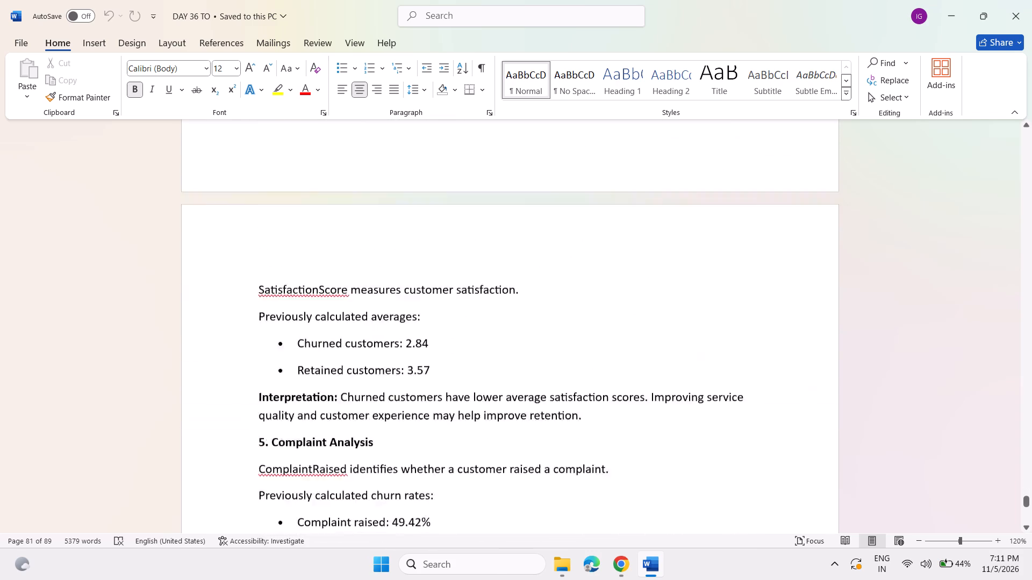
scroll(377, 381, "down", 17)
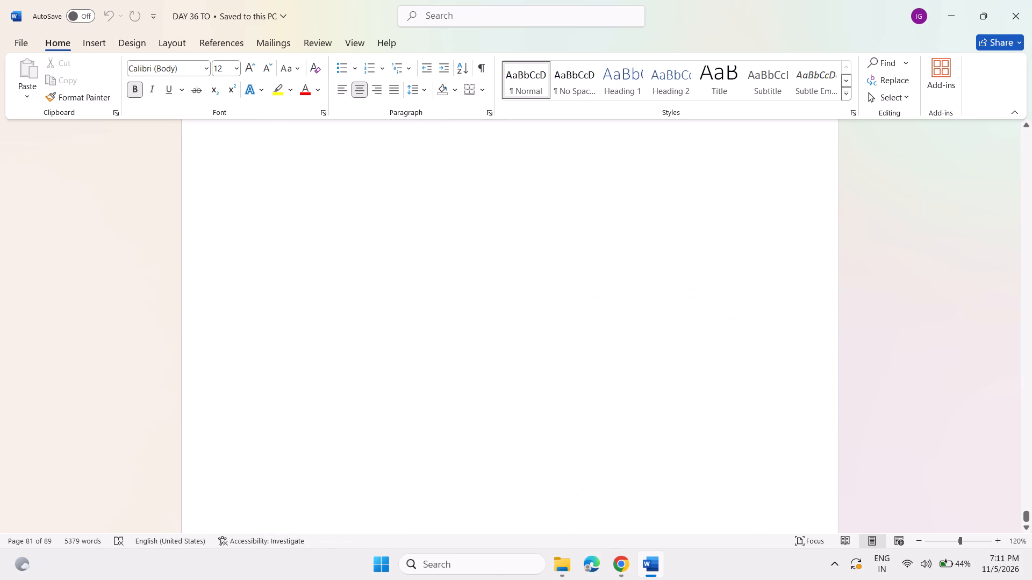
Delete the horizontal divider line between the insights table and the Final Conclusion heading on the report's last page.
scroll(377, 381, "up", 5)
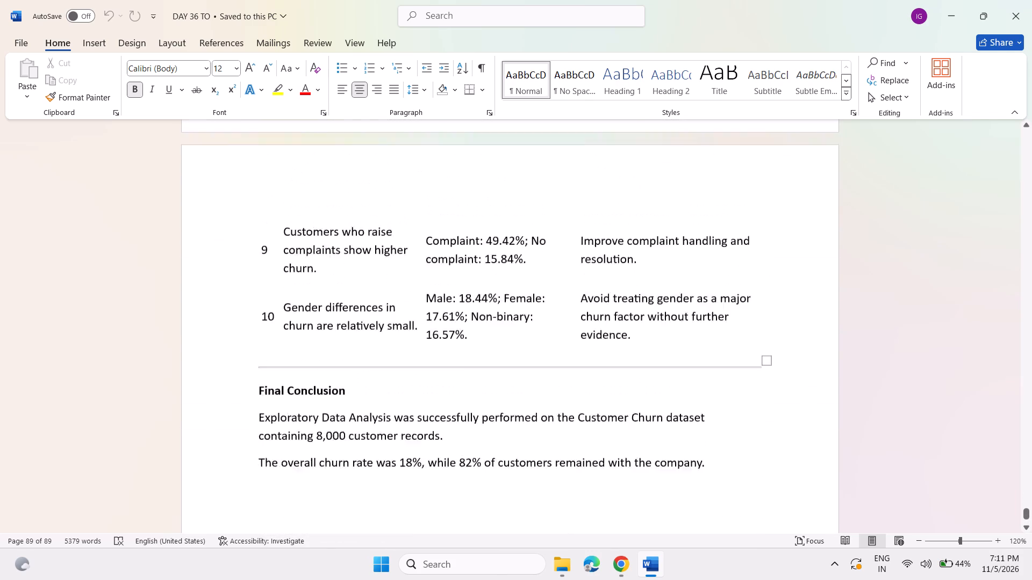
scroll(377, 381, "up", 2)
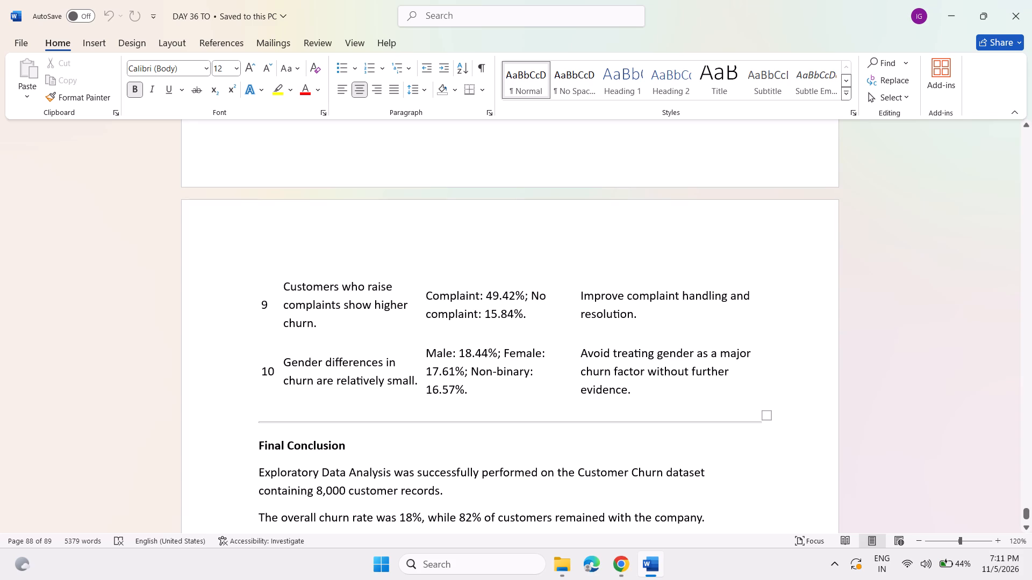
scroll(567, 453, "down", 3)
scroll(567, 453, "up", 1)
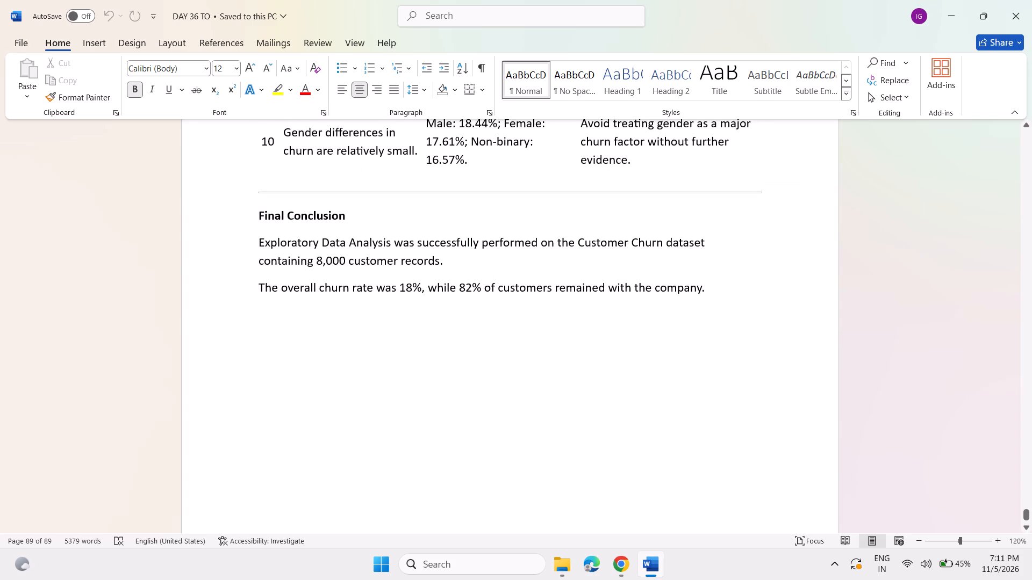
left_click(771, 192)
key("BackSpace")
key("BackSpace")
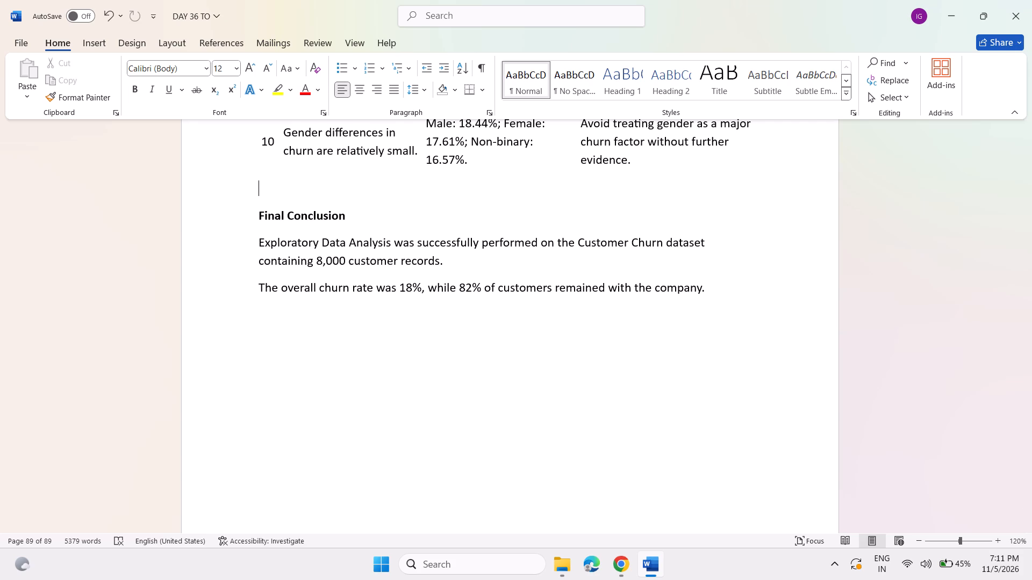
Enter the heading "All program" on the empty line above Final Conclusion and make it bold.
type("all")
key("BackSpace")
key("BackSpace")
key("BackSpace")
key("shift+a")
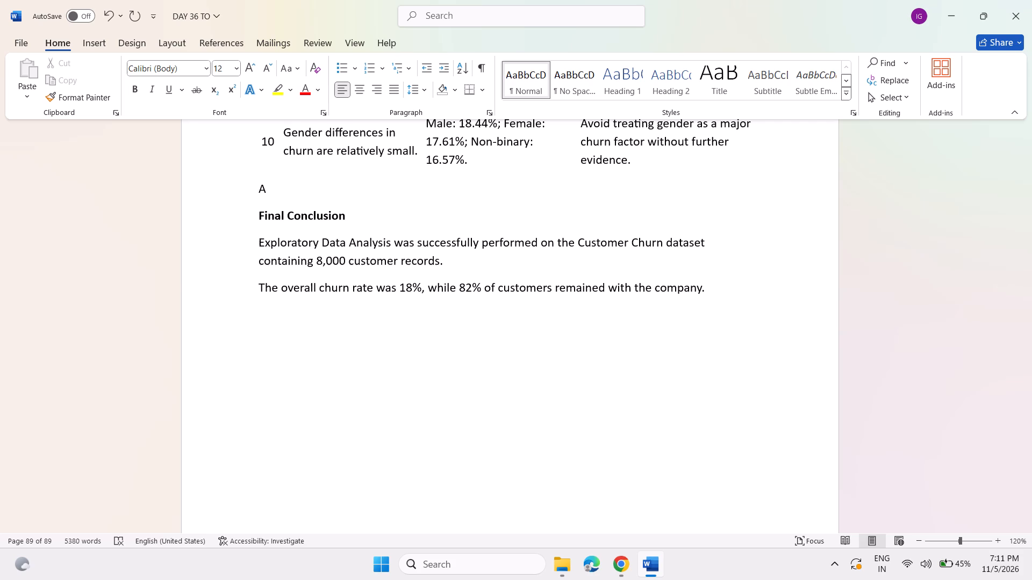
type("ll pro")
type("gr")
type("am")
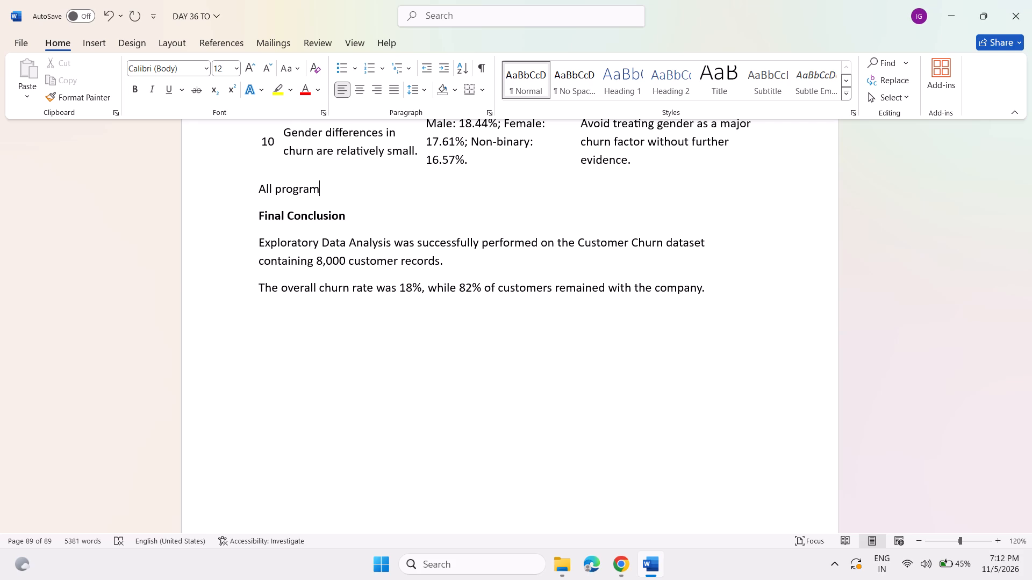
left_click_drag(562, 194, 535, 191)
left_click_drag(535, 191, 447, 182)
left_click_drag(322, 184, 253, 183)
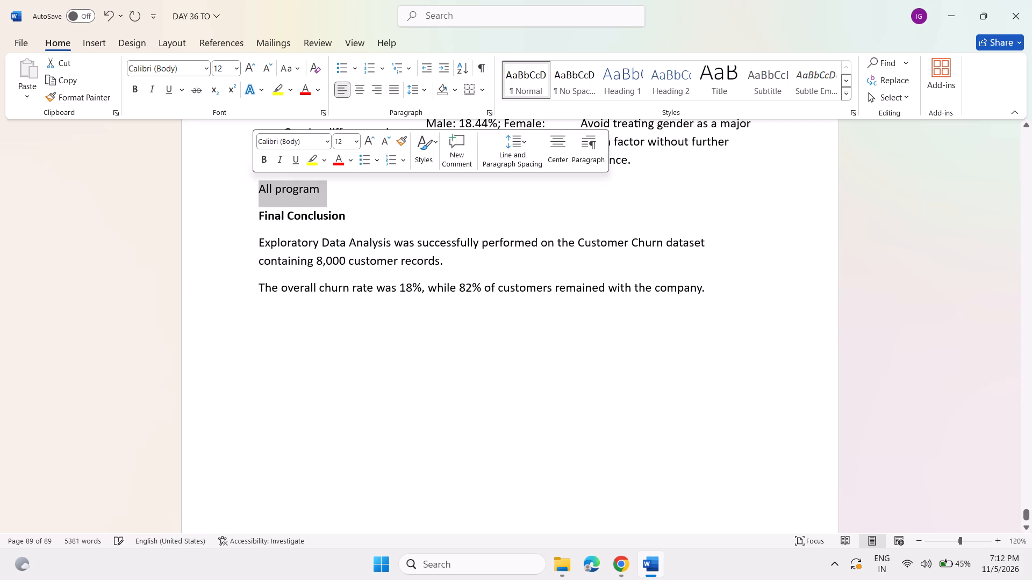
left_click(136, 89)
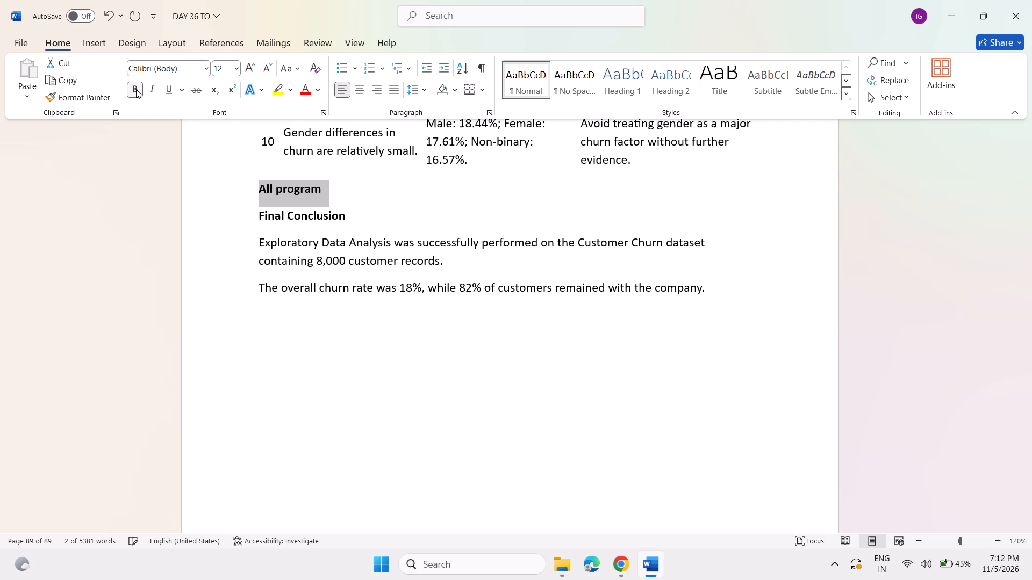
left_click(329, 187)
Extend the heading to read "All program:-" and start a blank line below it with bold turned off.
key("Return")
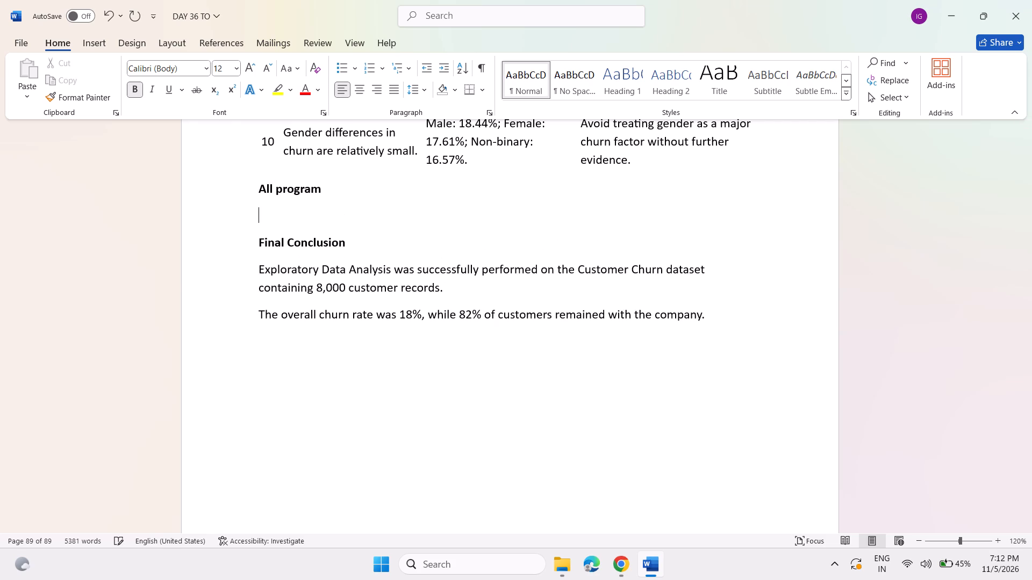
left_click(139, 88)
left_click(334, 197)
key("shift+colon")
key("shift+underscore")
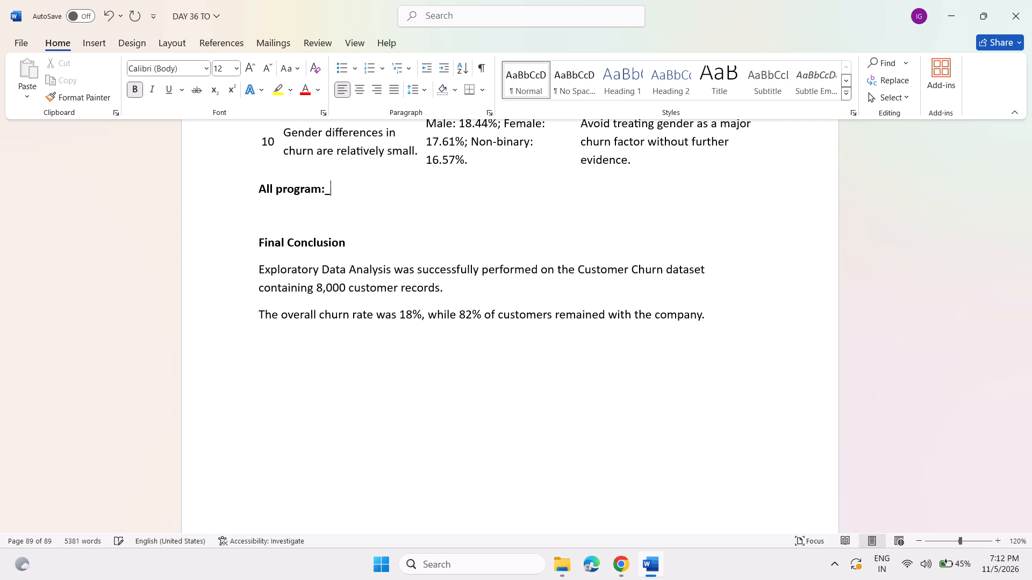
key("BackSpace")
key("minus")
key("Return")
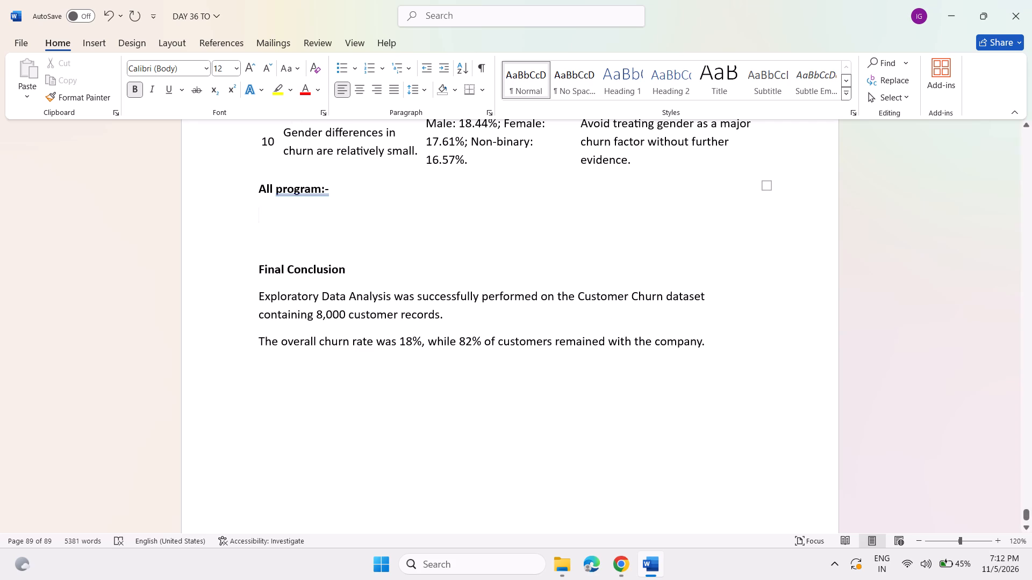
left_click(133, 87)
Snip the opening Day 39 code in the Colab notebook, from the title into the Load Dataset section, and paste it under the report's "All program:-" heading.
left_click(610, 524)
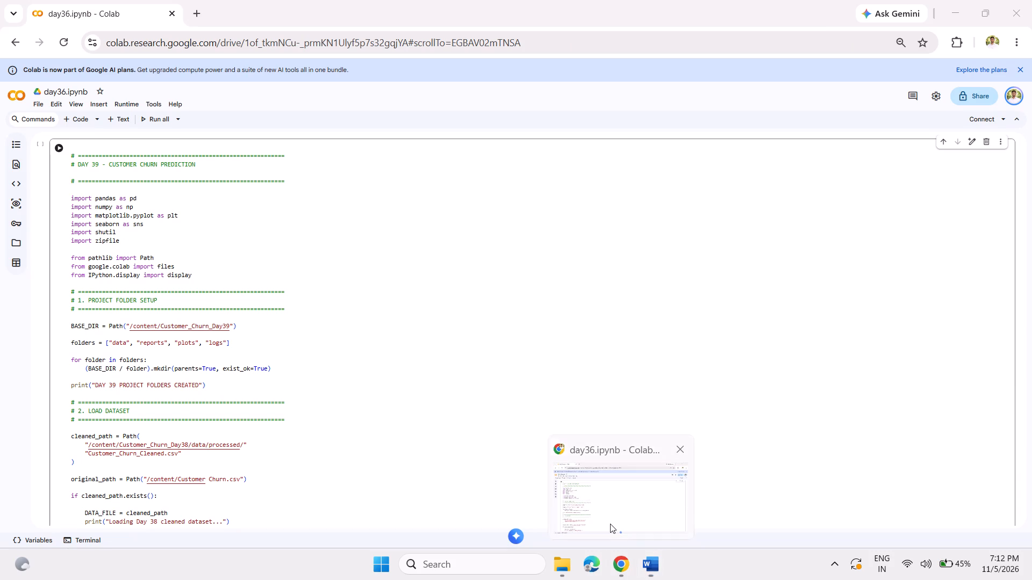
scroll(419, 408, "down", 1)
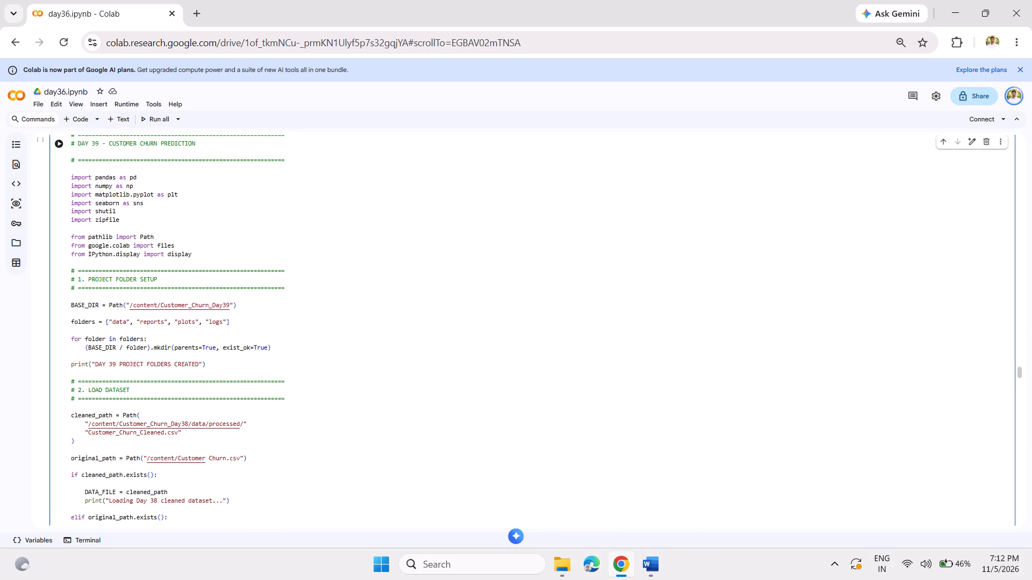
scroll(79, 146, "up", 1)
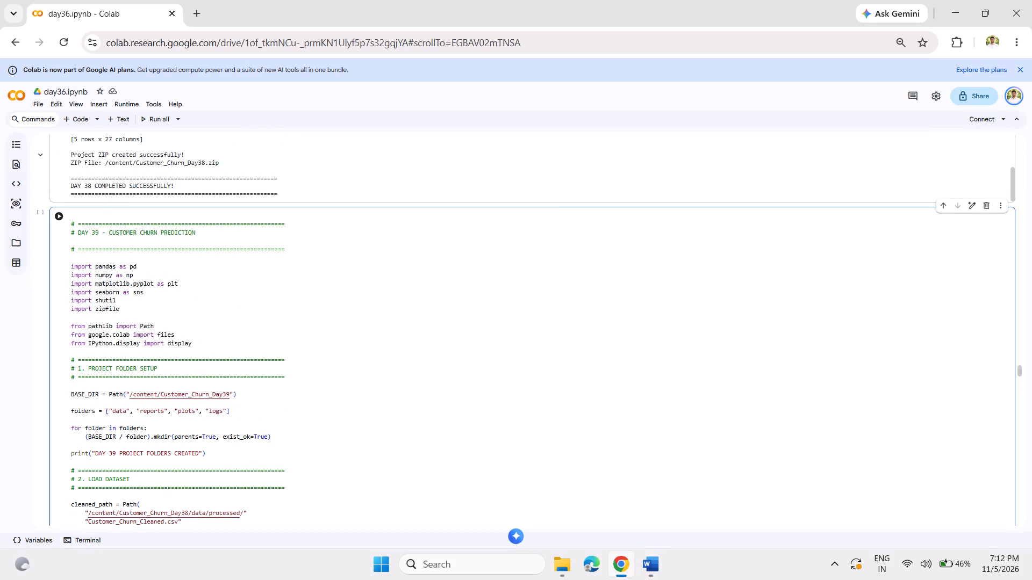
scroll(77, 218, "down", 2)
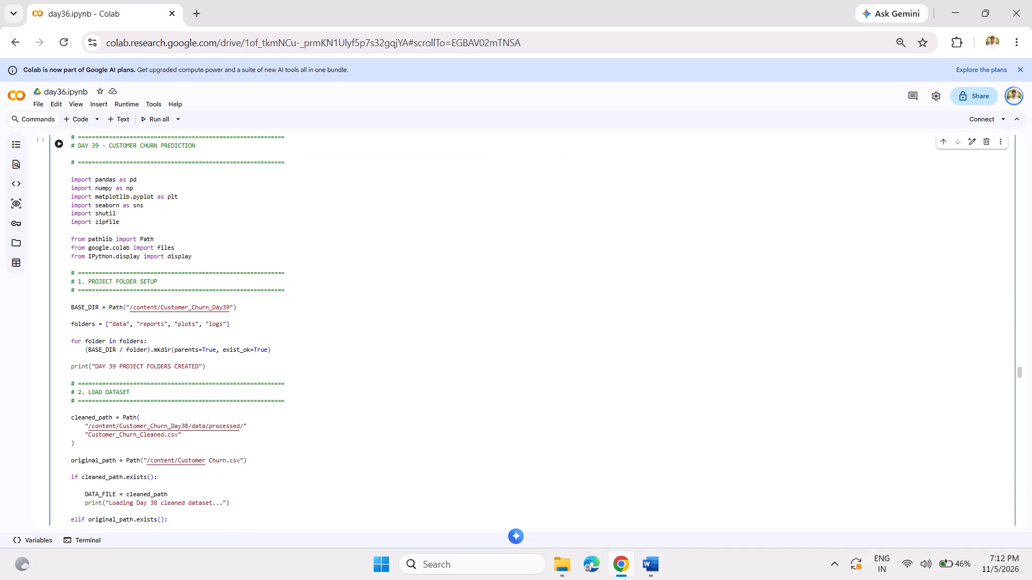
key("Print")
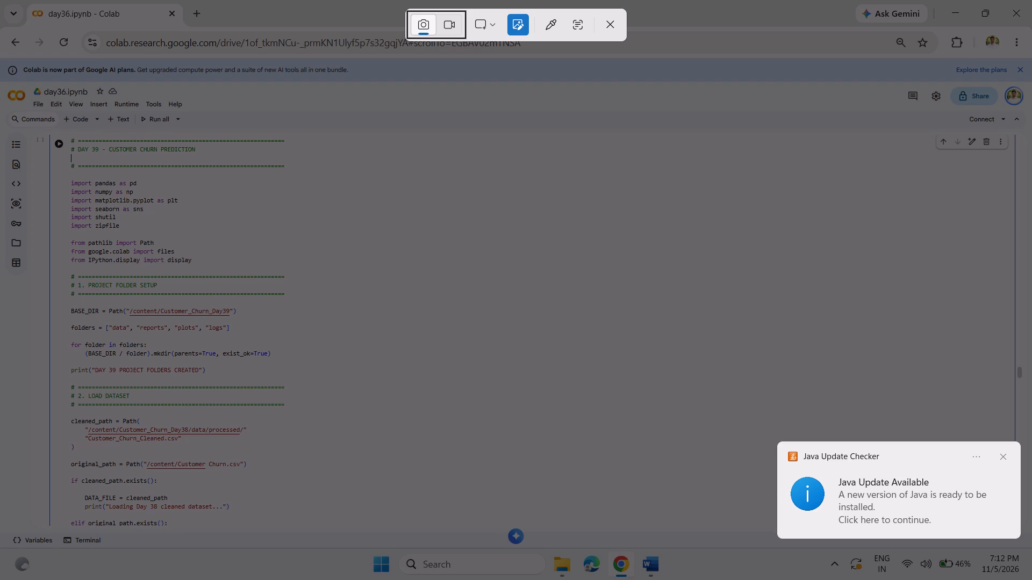
left_click_drag(58, 133, 365, 459)
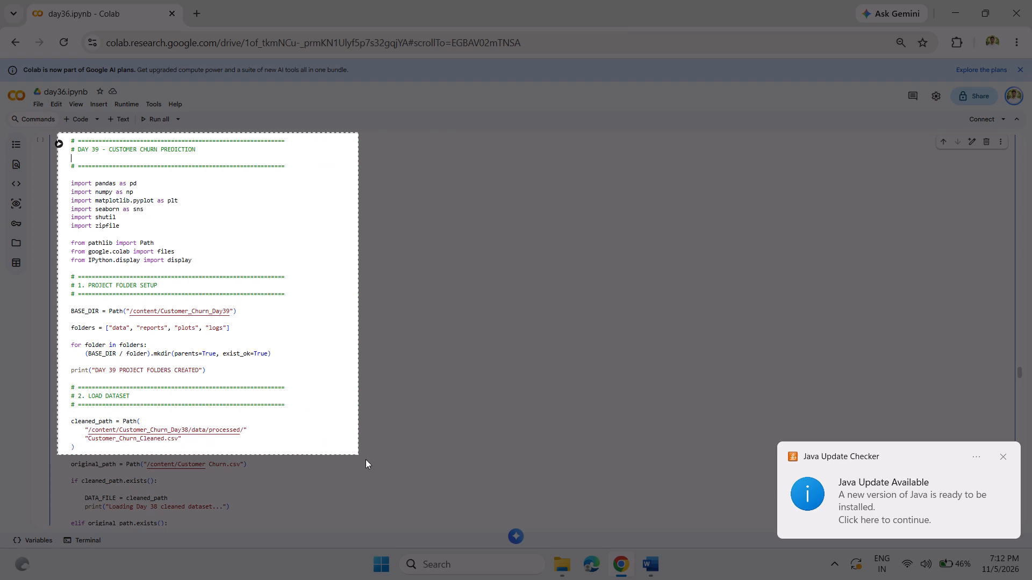
left_click_drag(365, 459, 550, 523)
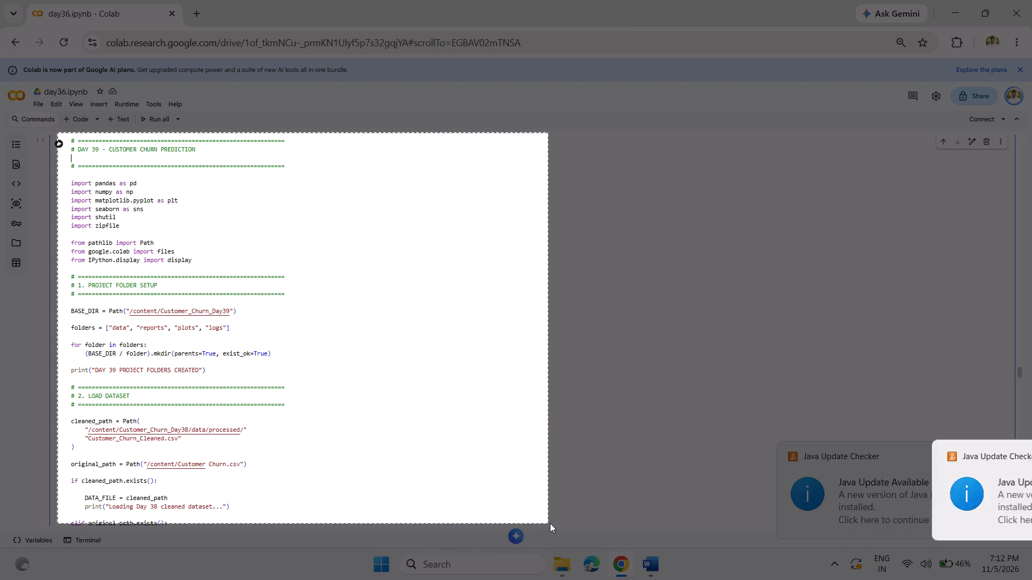
left_click_drag(550, 523, 489, 528)
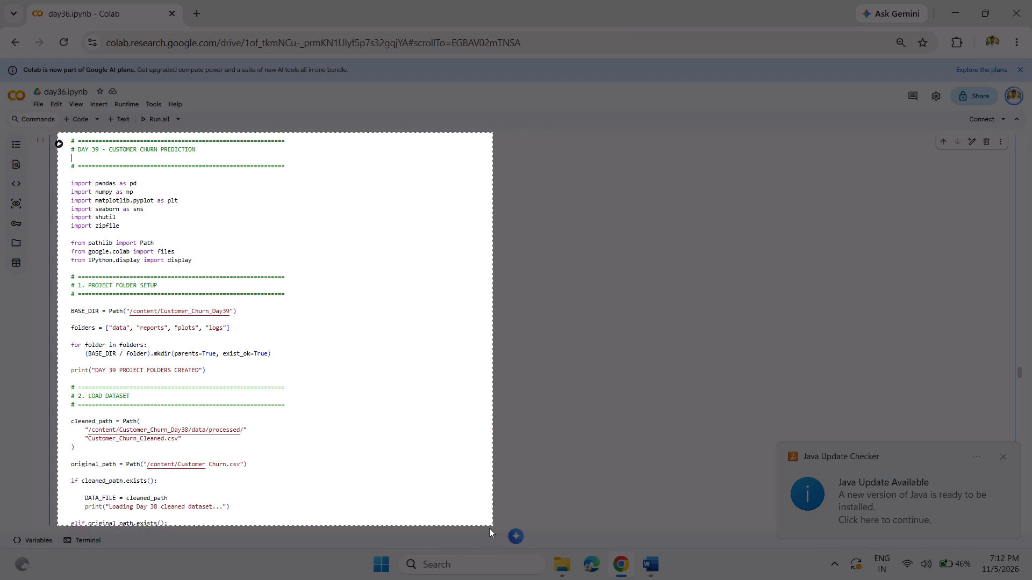
left_click_drag(489, 528, 489, 526)
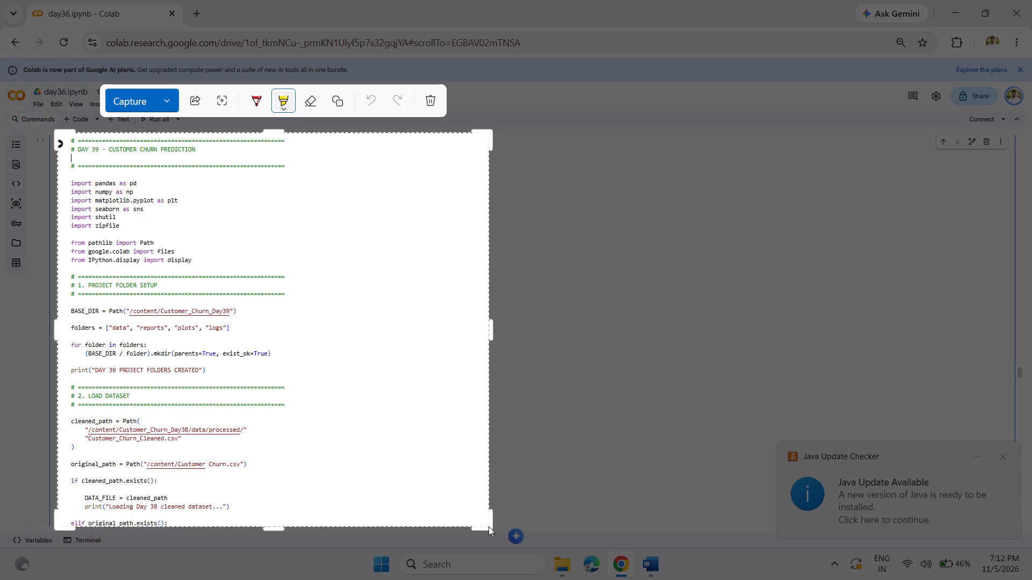
key("ctrl+c")
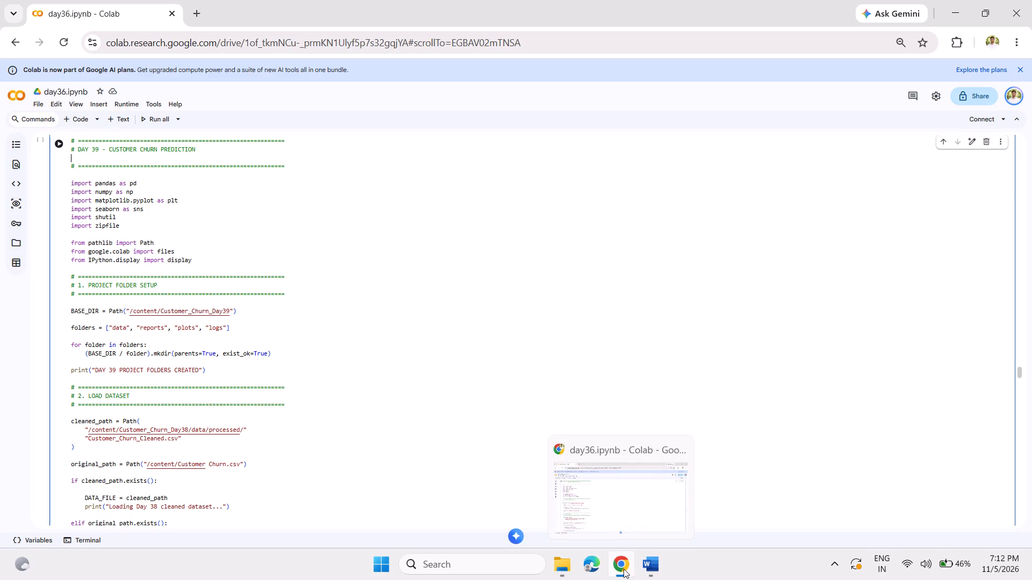
left_click(646, 527)
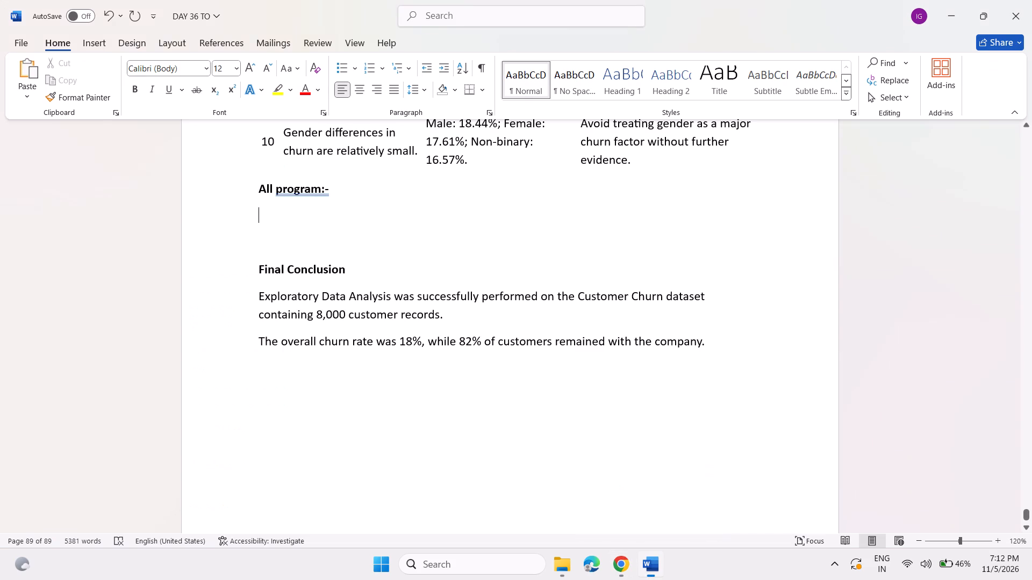
key("ctrl+v")
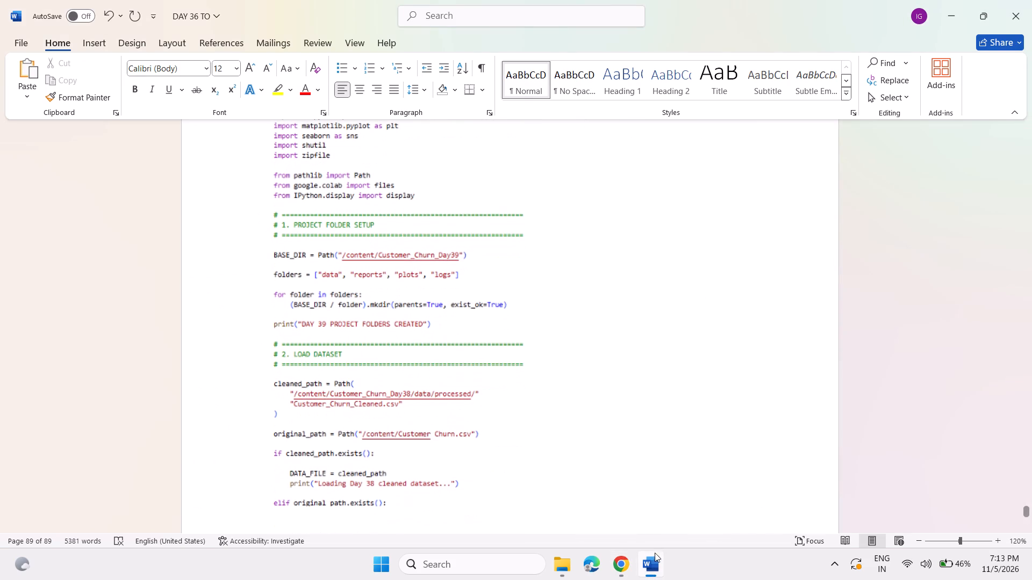
Snip the rest of the Load Dataset code in the Colab notebook, through the df.to_csv line, and paste it below the report's first code screenshot.
left_click(620, 514)
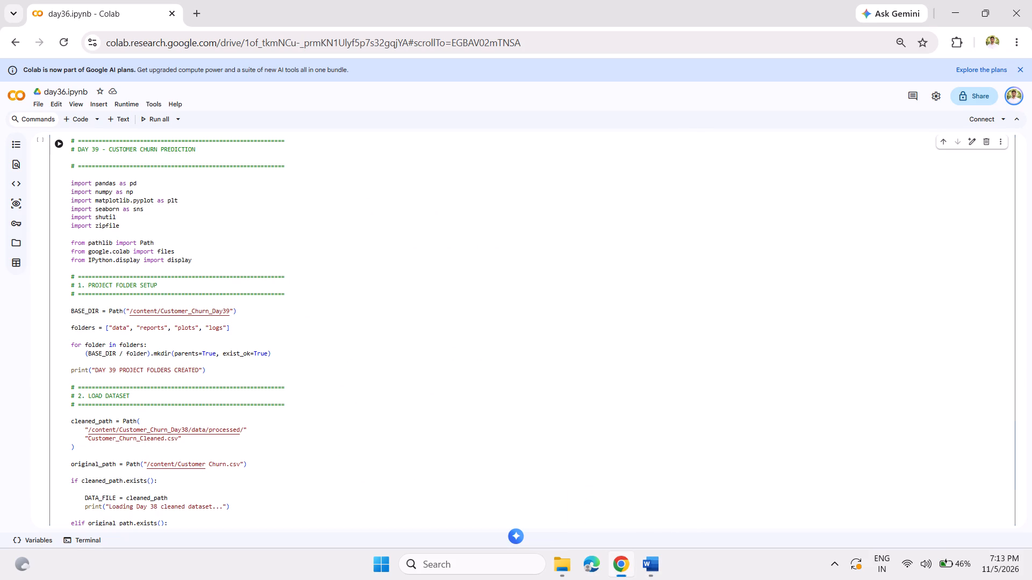
scroll(474, 448, "down", 4)
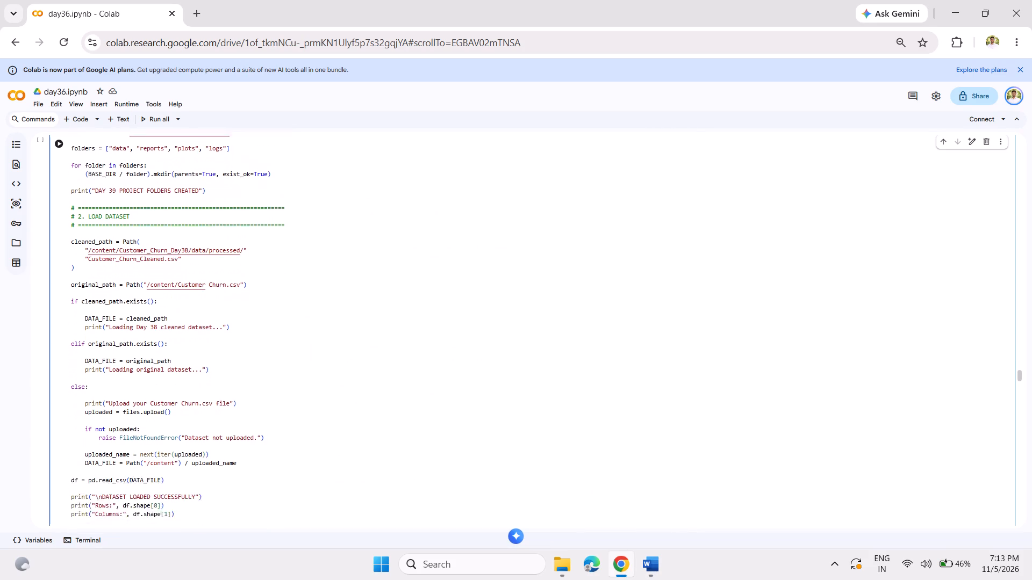
scroll(474, 448, "down", 3)
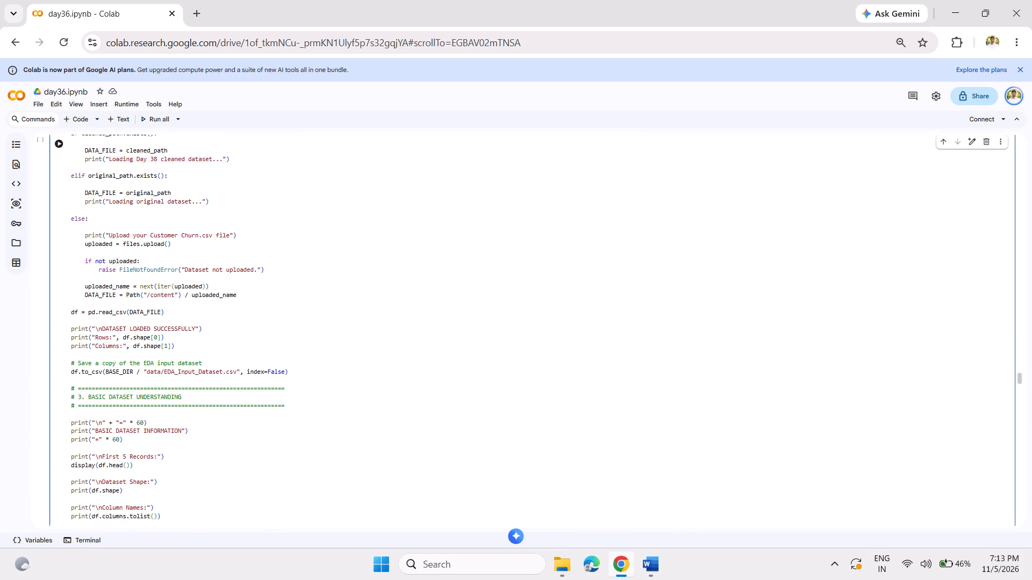
scroll(474, 448, "down", 1)
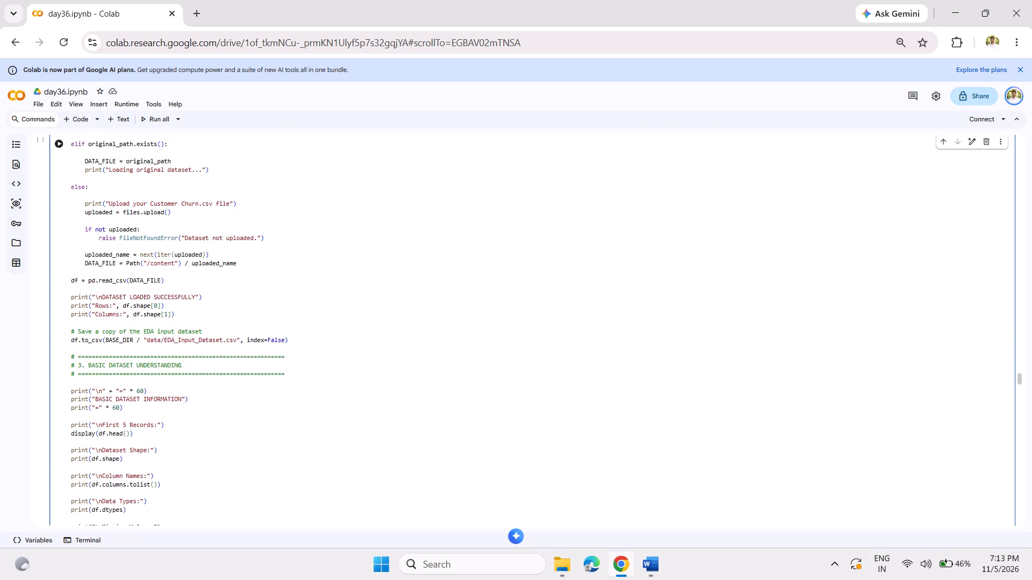
scroll(474, 448, "down", 1)
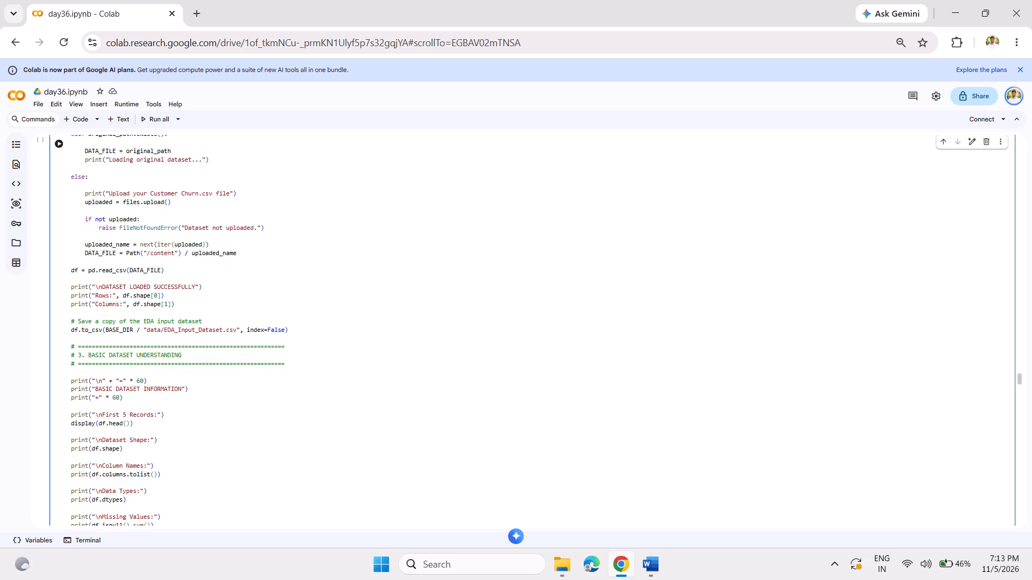
key("Print")
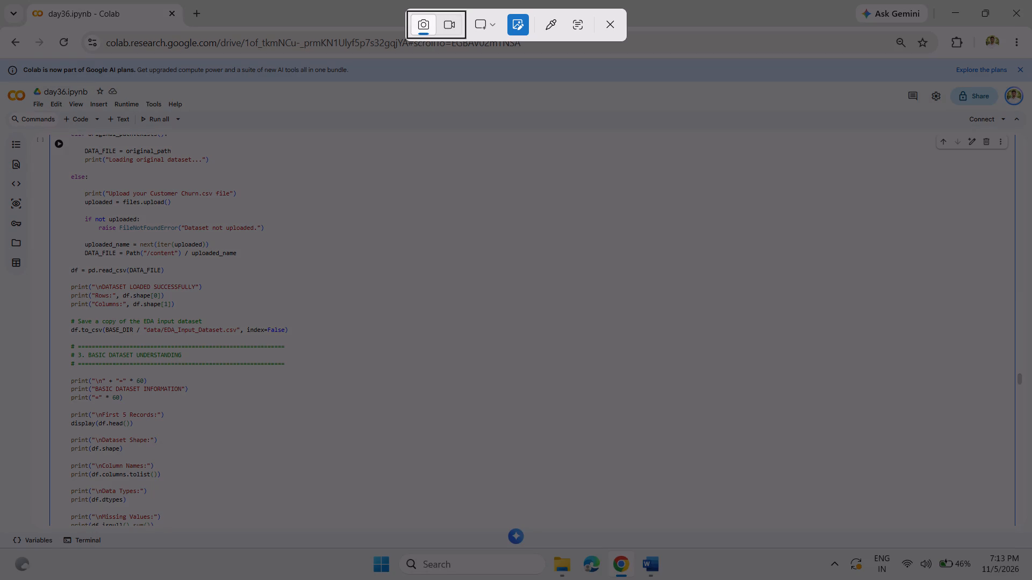
left_click_drag(78, 143, 273, 247)
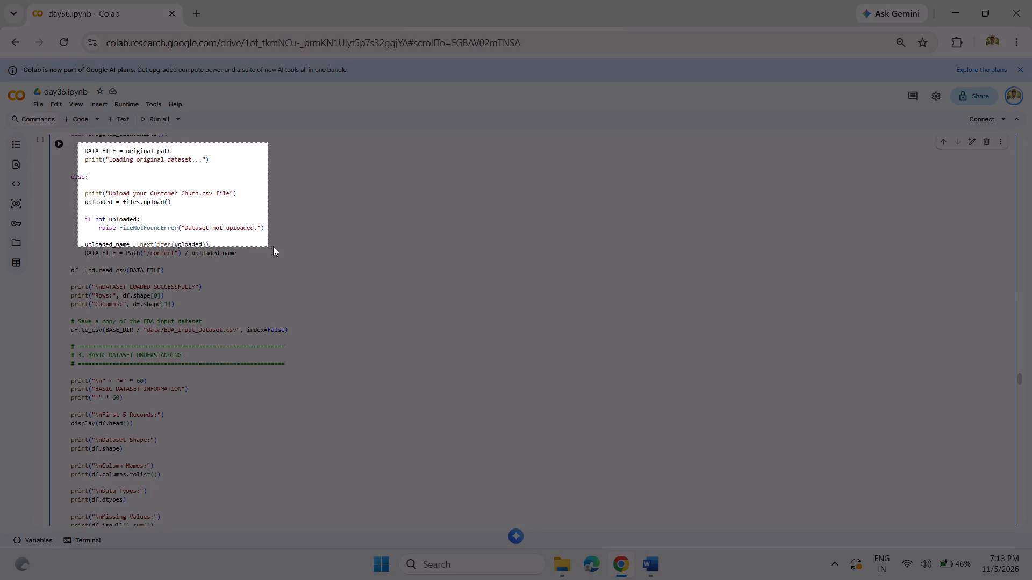
left_click_drag(273, 247, 167, 197)
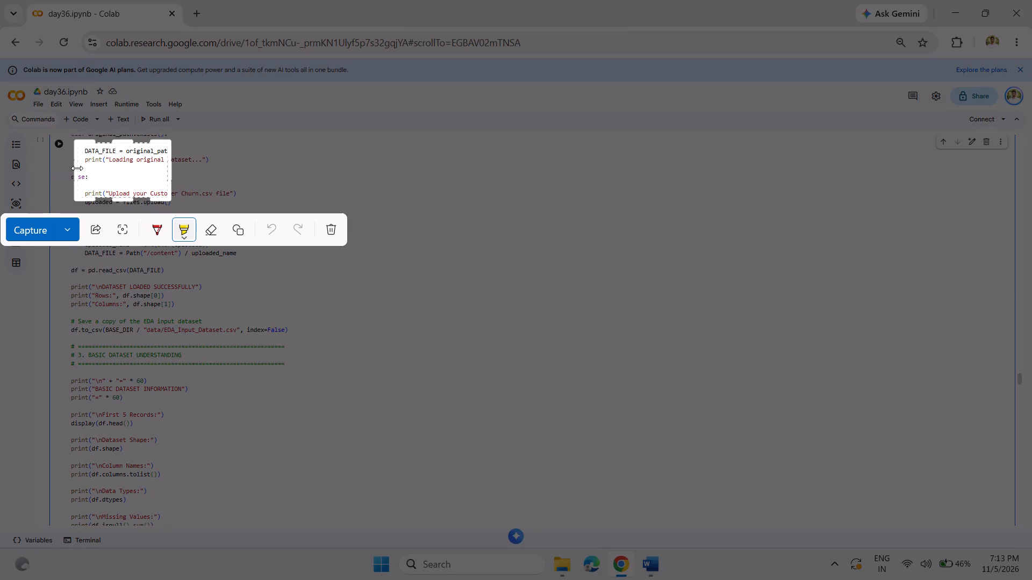
left_click_drag(77, 168, 66, 170)
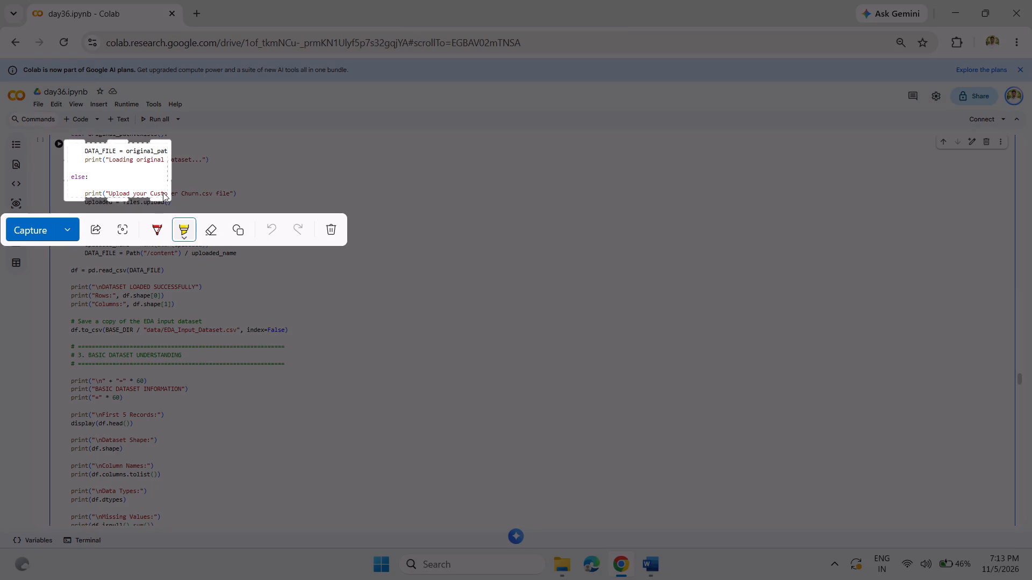
left_click_drag(164, 199, 170, 201)
left_click_drag(170, 201, 331, 341)
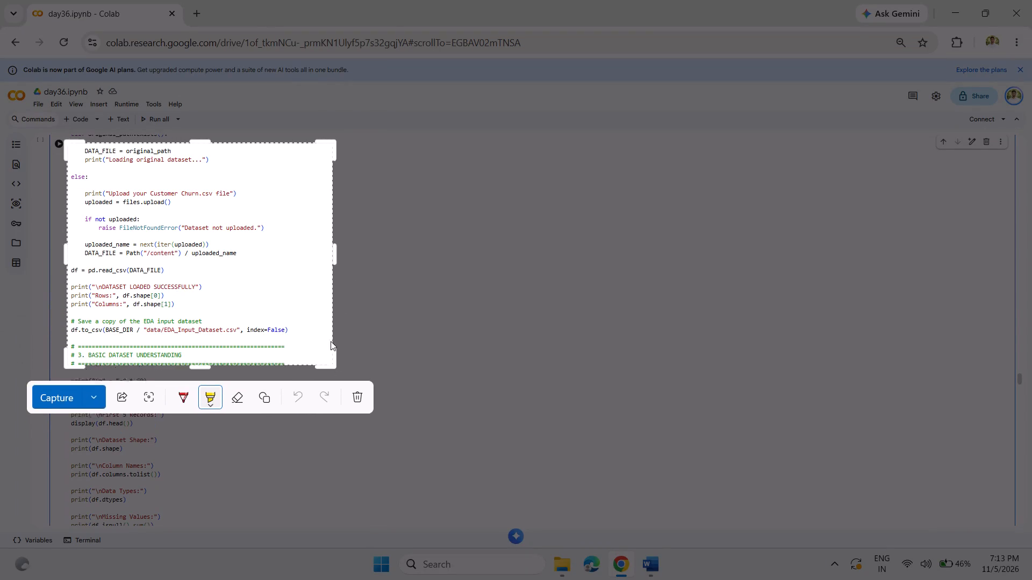
left_click_drag(331, 341, 331, 337)
key("ctrl+c")
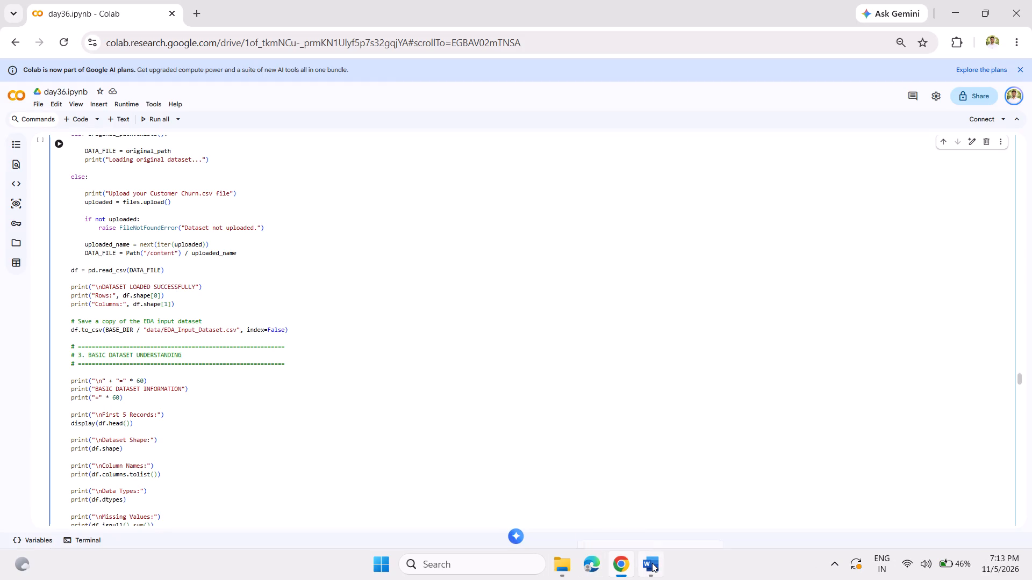
left_click(649, 503)
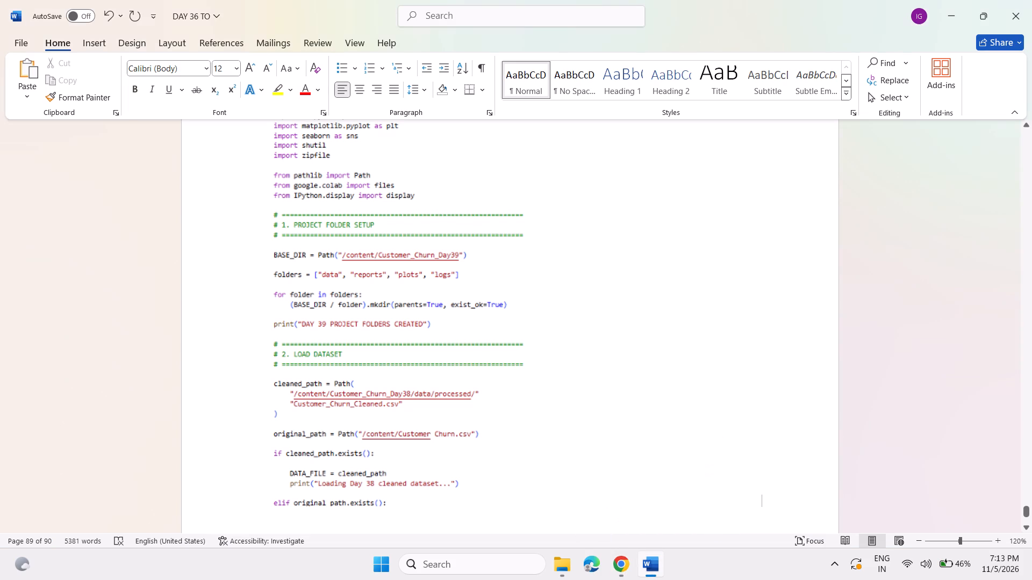
key("Return")
key("ctrl+v")
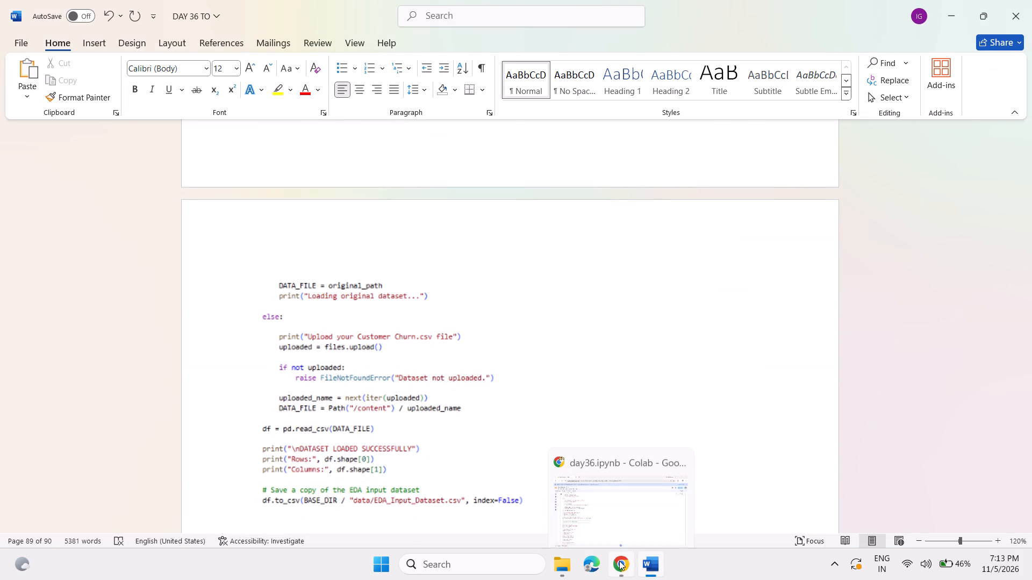
Snip the "3. BASIC DATASET UNDERSTANDING" code in the Colab notebook and paste it on a new line below the report's last code screenshot.
left_click(614, 519)
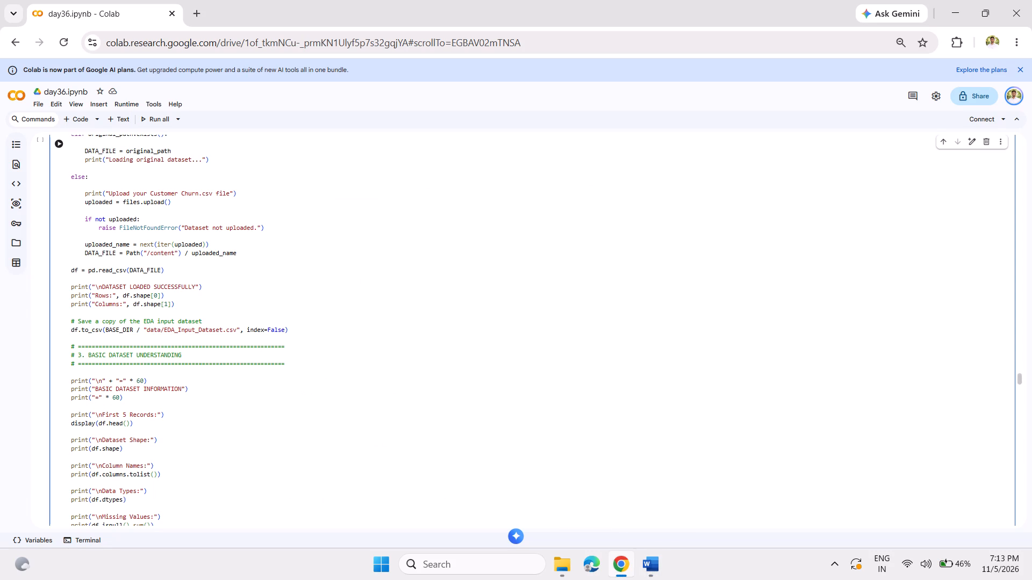
scroll(464, 417, "down", 4)
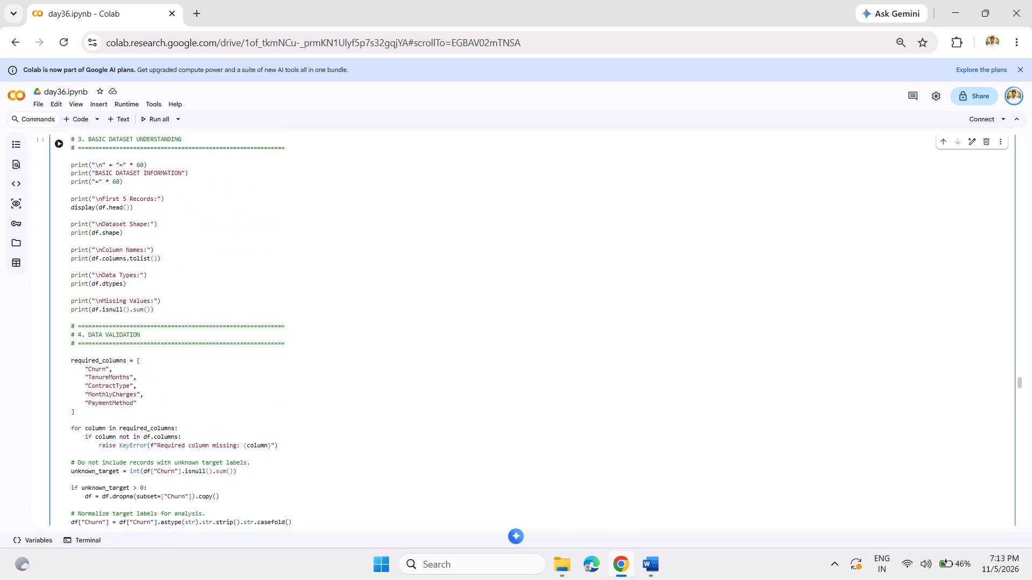
scroll(464, 417, "down", 2)
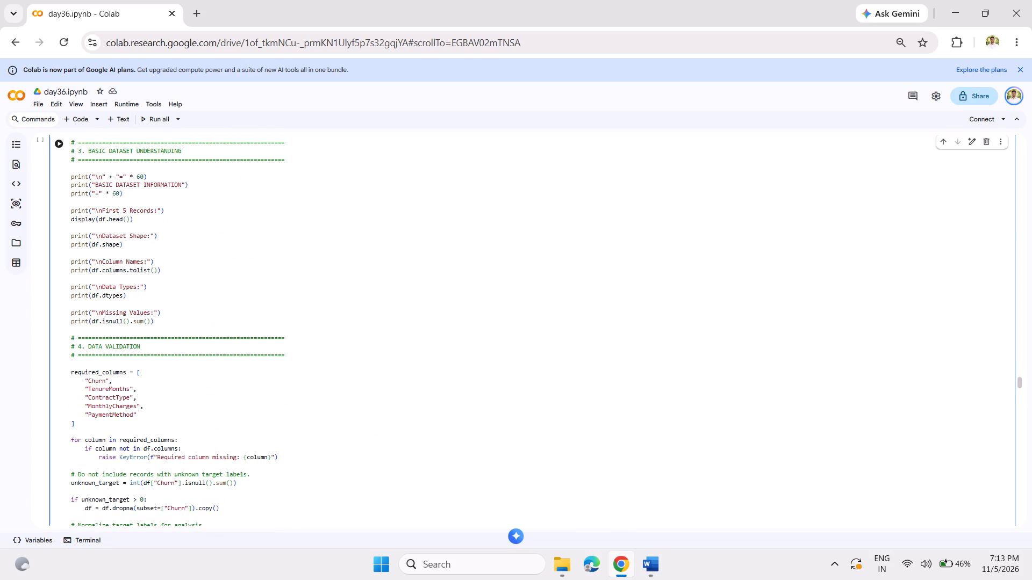
key("Print")
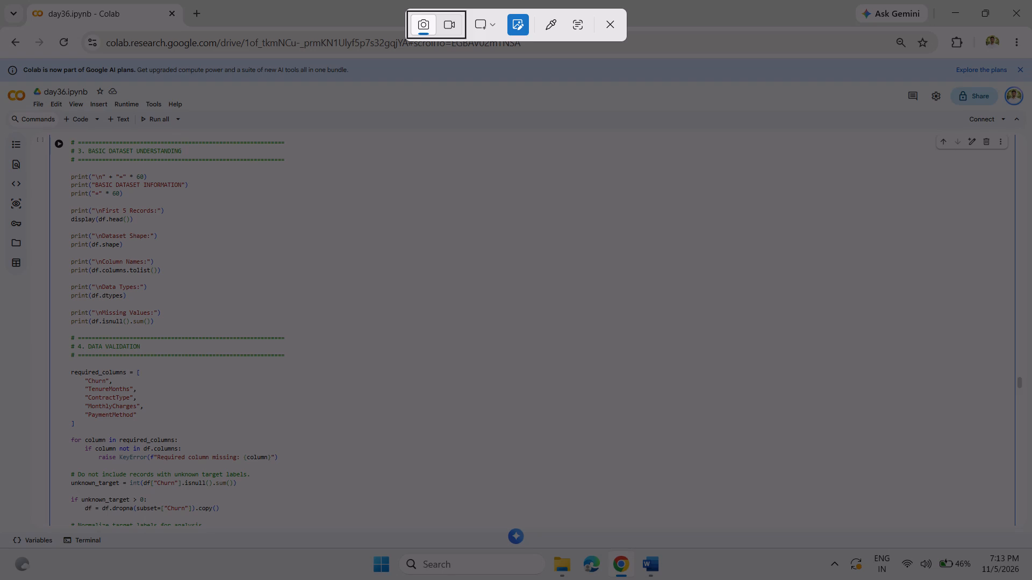
left_click_drag(64, 139, 335, 349)
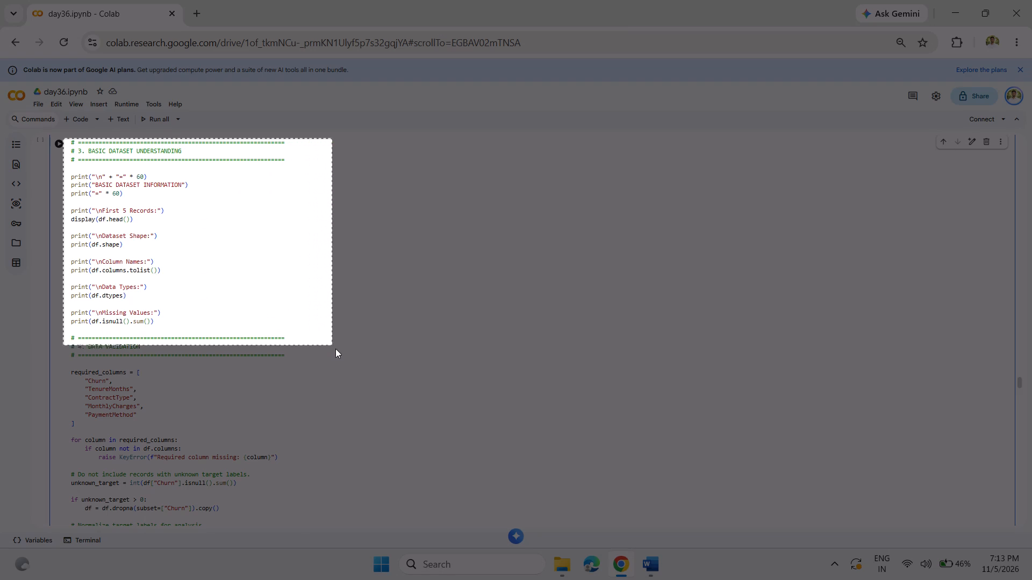
left_click_drag(335, 349, 321, 329)
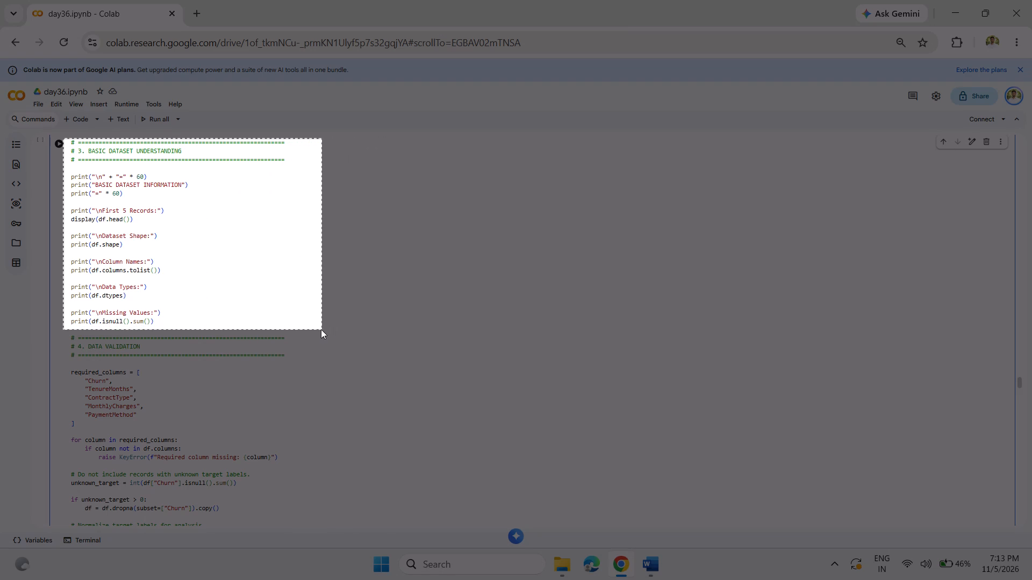
left_click_drag(321, 329, 320, 328)
key("ctrl+c")
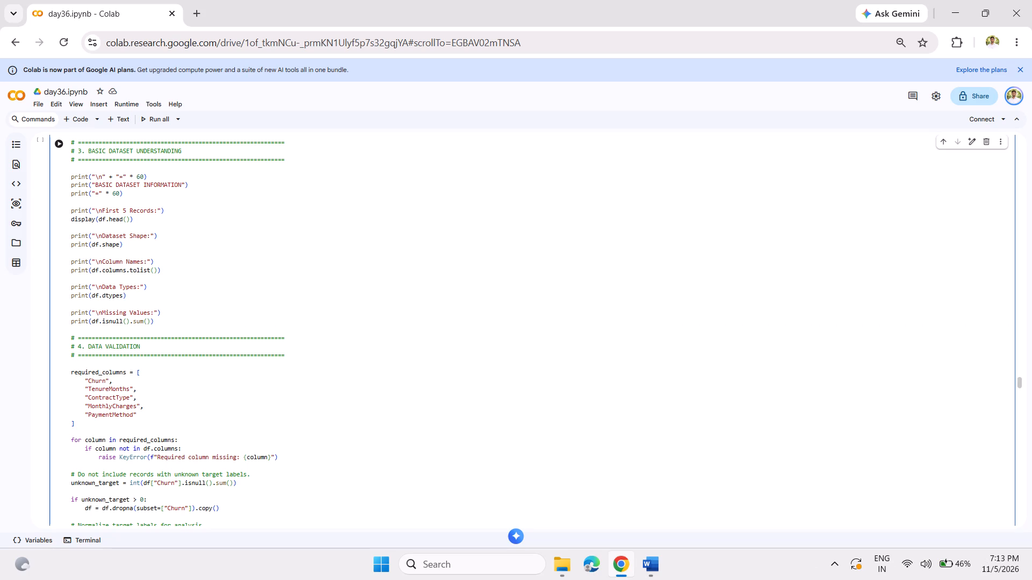
left_click(649, 527)
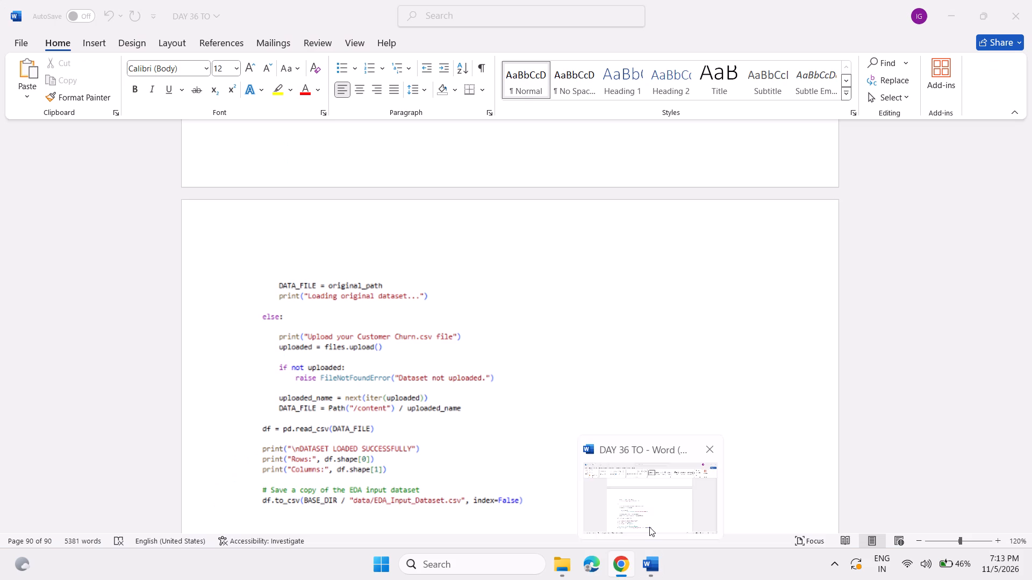
key("Return")
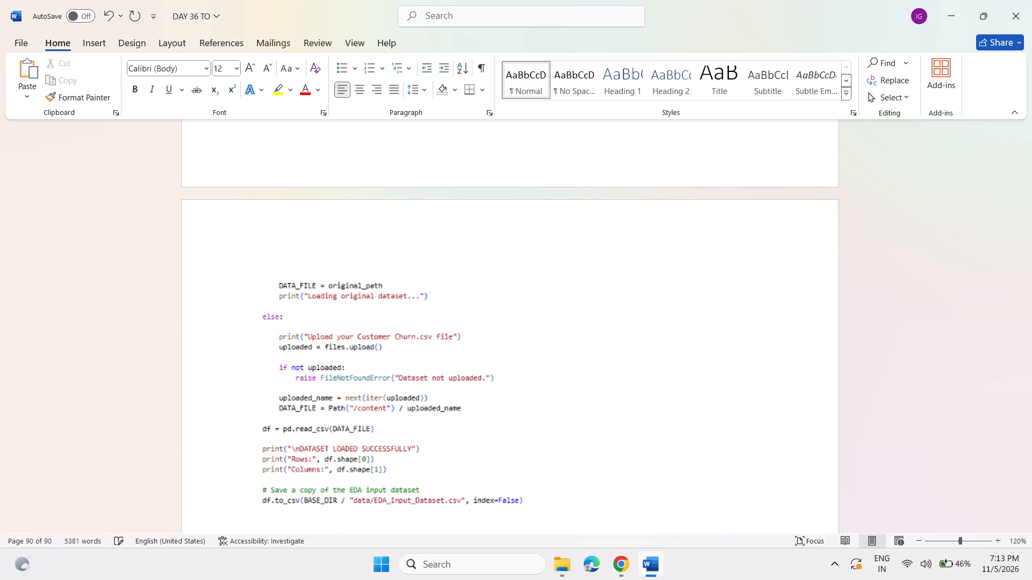
key("ctrl+v")
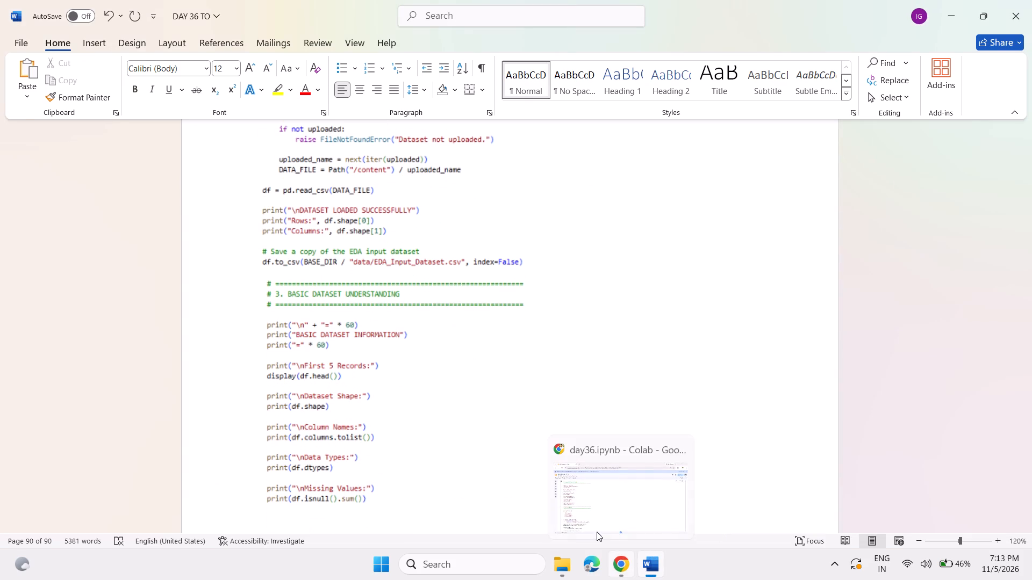
Snip the "4. DATA VALIDATION" code in the Colab notebook, through the numeric_columns list, and paste it on a new line in the report.
left_click(591, 510)
scroll(404, 464, "down", 1)
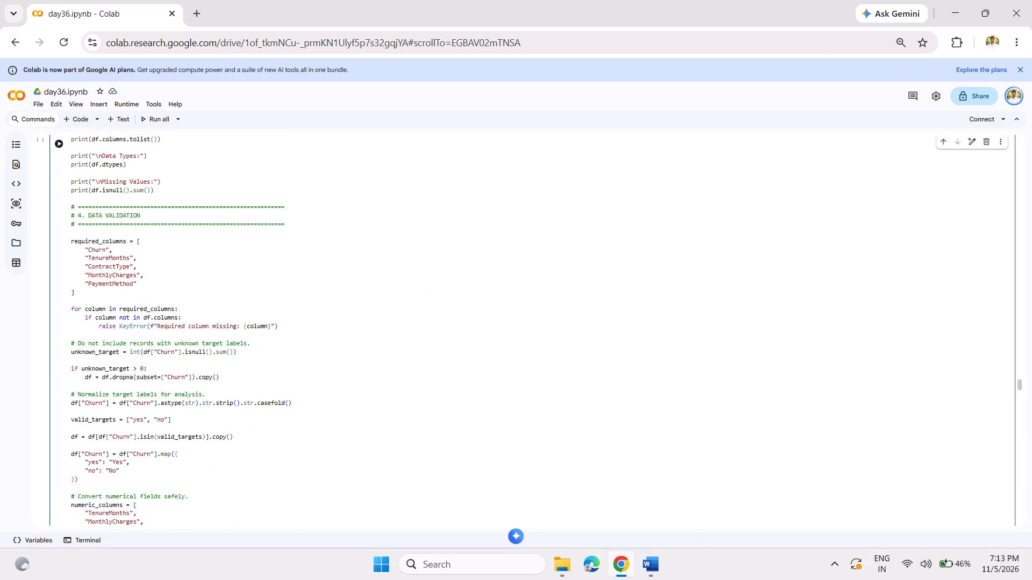
scroll(404, 464, "down", 3)
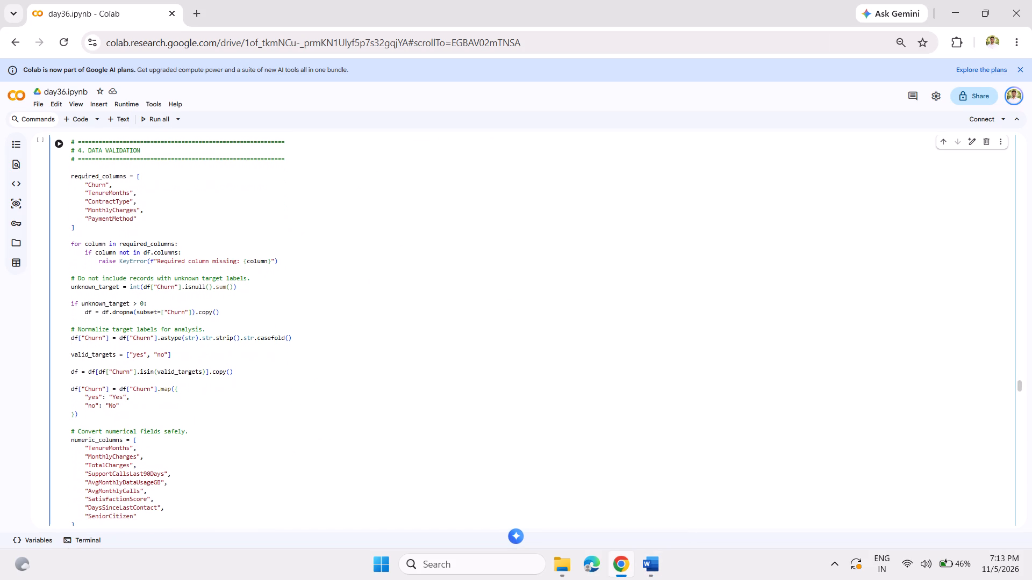
key("Print")
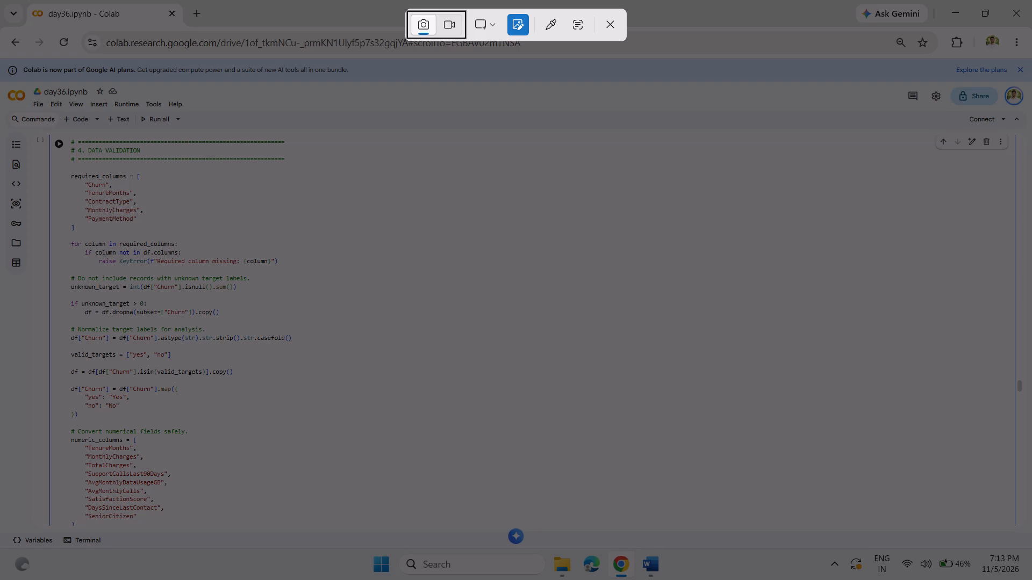
left_click_drag(68, 141, 409, 483)
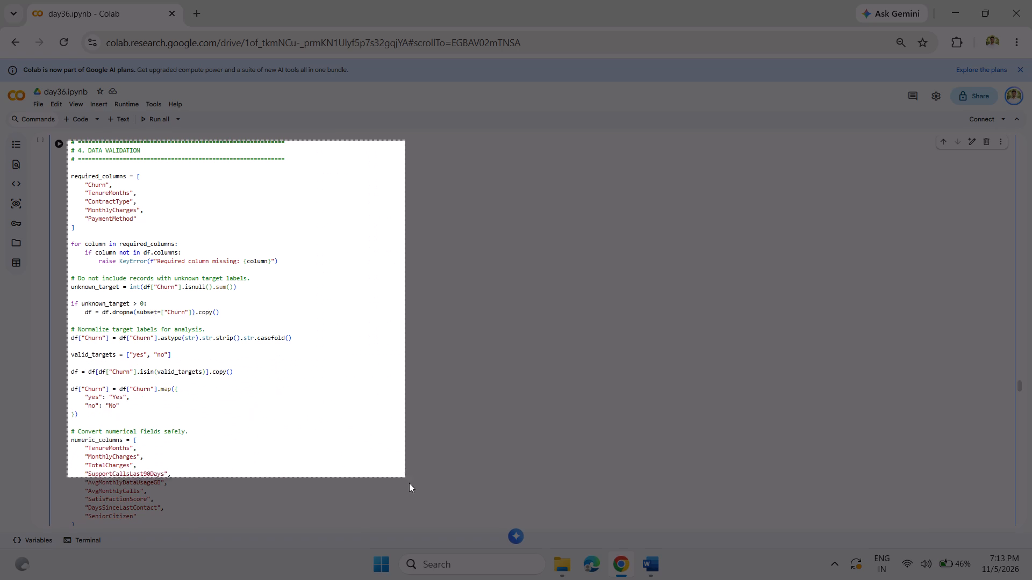
left_click_drag(409, 483, 369, 527)
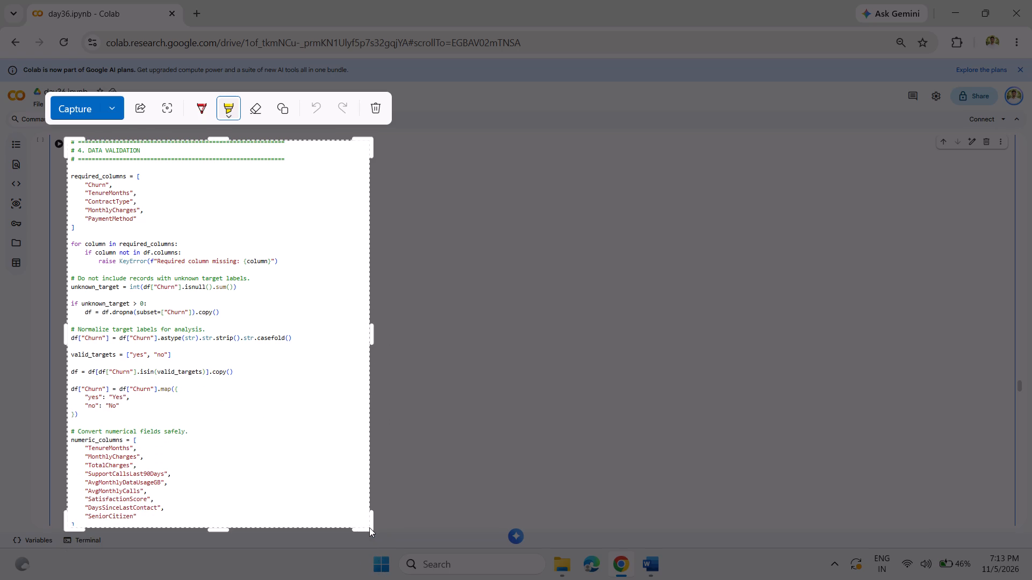
key("ctrl+c")
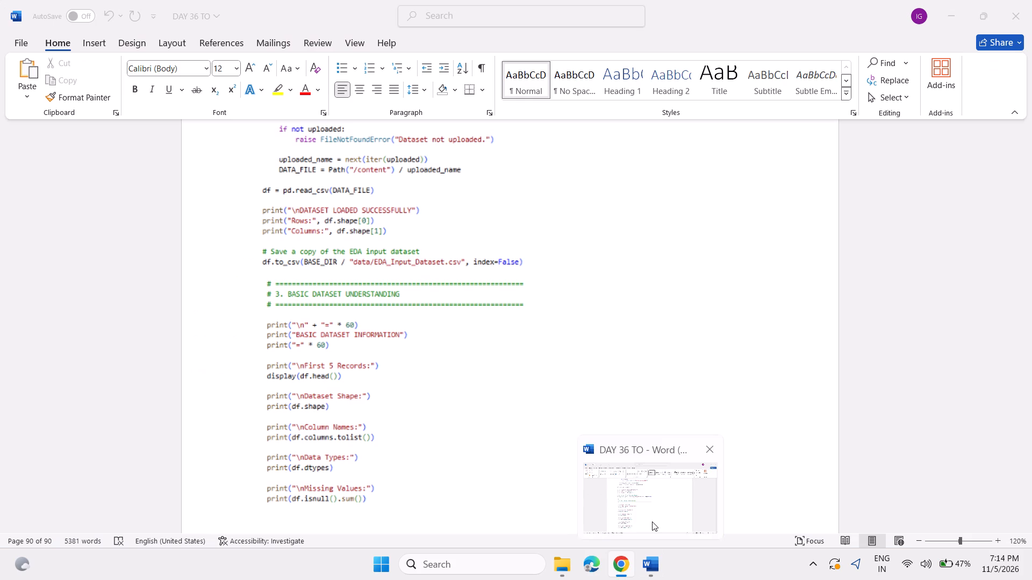
left_click(652, 521)
key("Return")
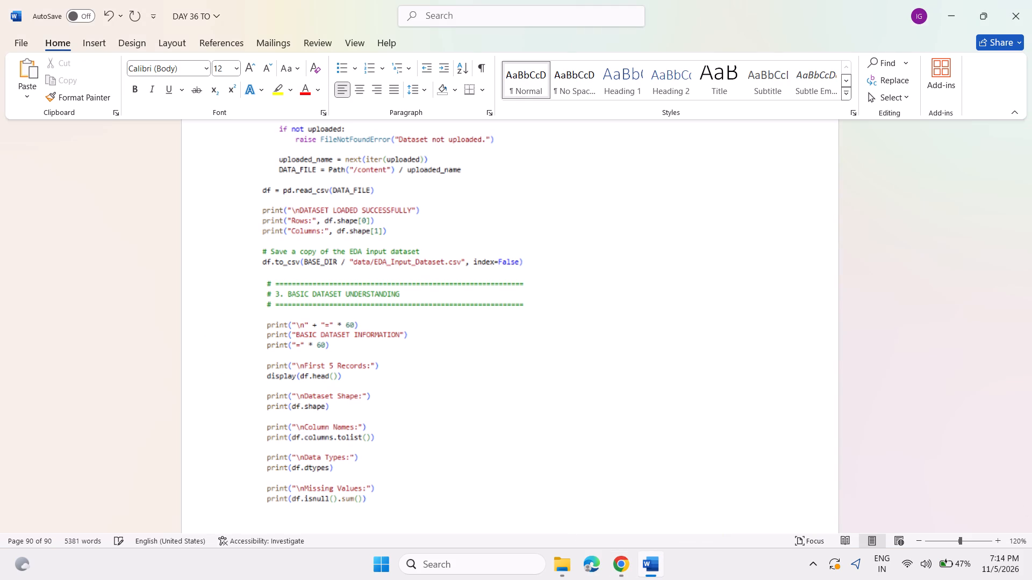
key("ctrl+v")
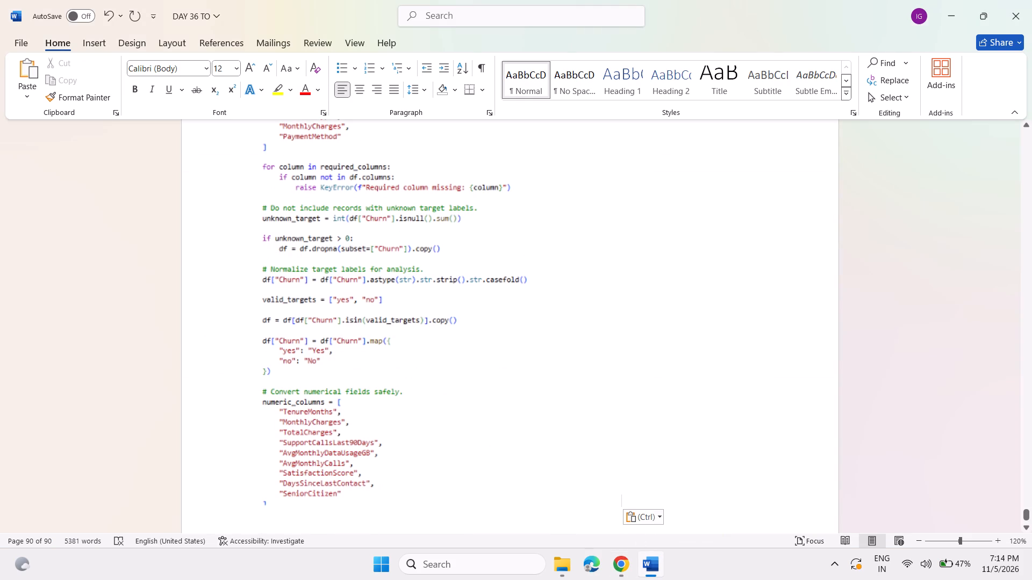
Snip the Colab code from the numeric_columns loop through the Task 1 INTERPRETATION print and paste it on a new line in the report.
key("Return")
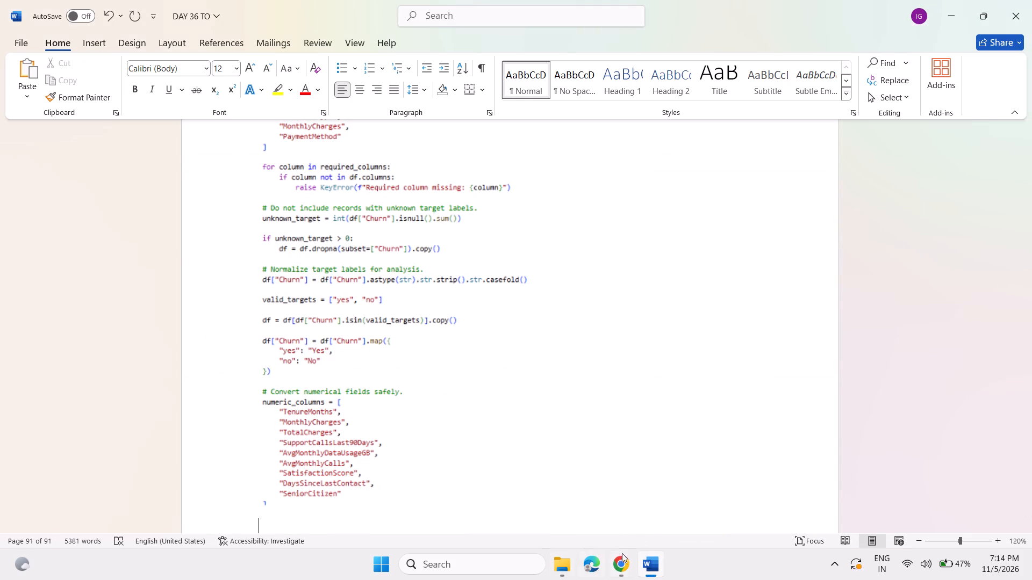
left_click(591, 502)
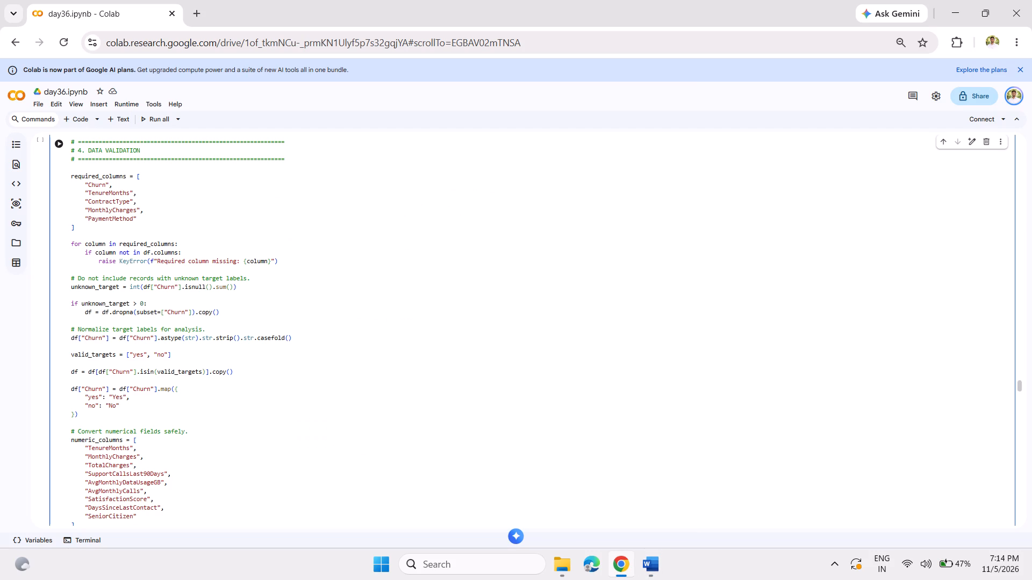
scroll(397, 456, "down", 7)
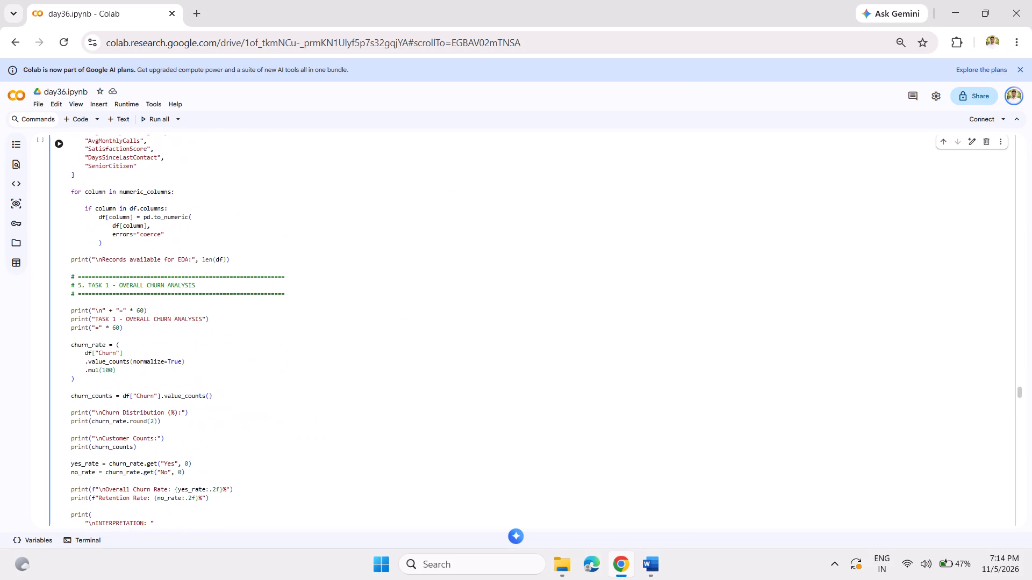
scroll(397, 456, "down", 2)
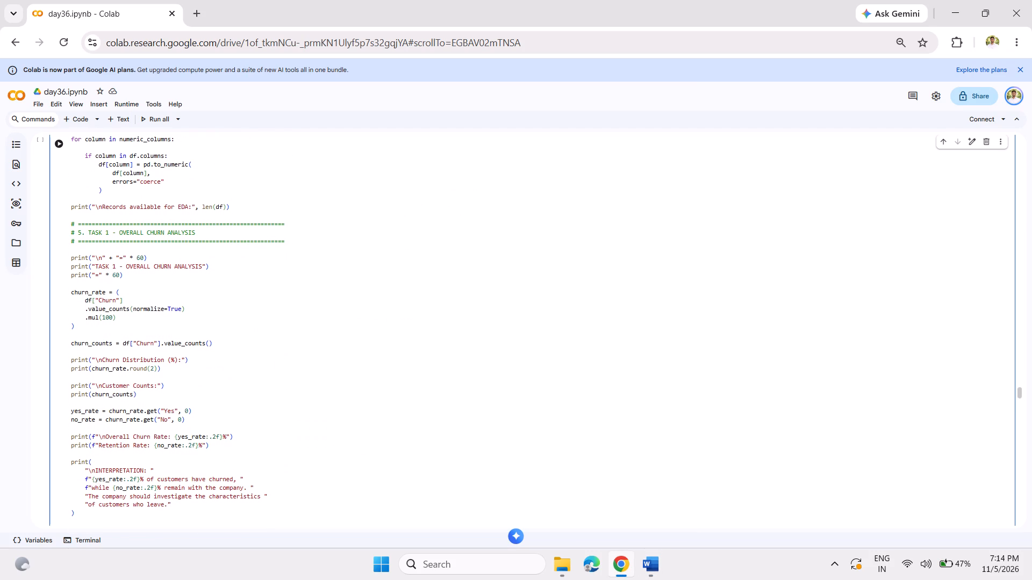
scroll(397, 456, "down", 1)
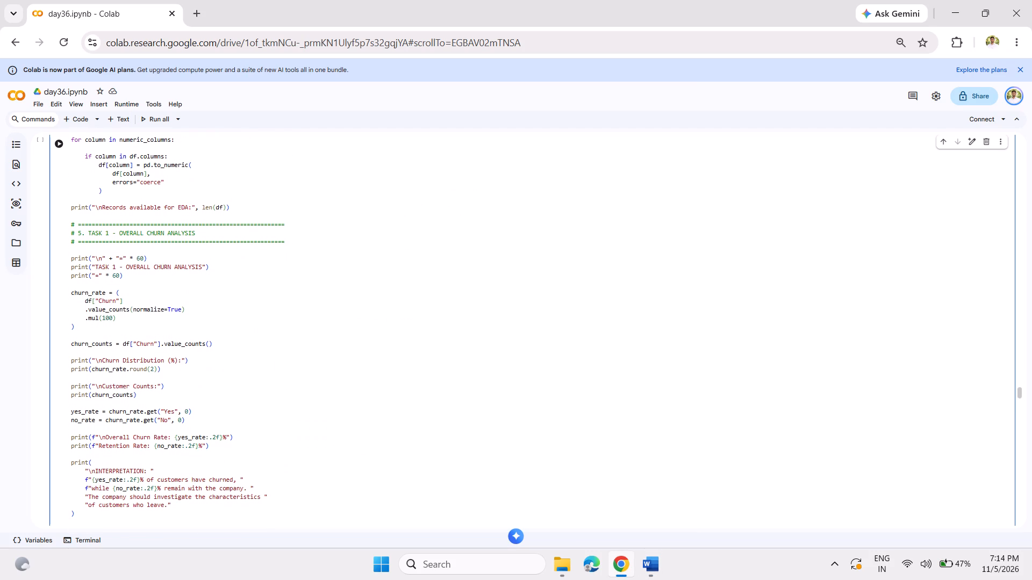
key("Print")
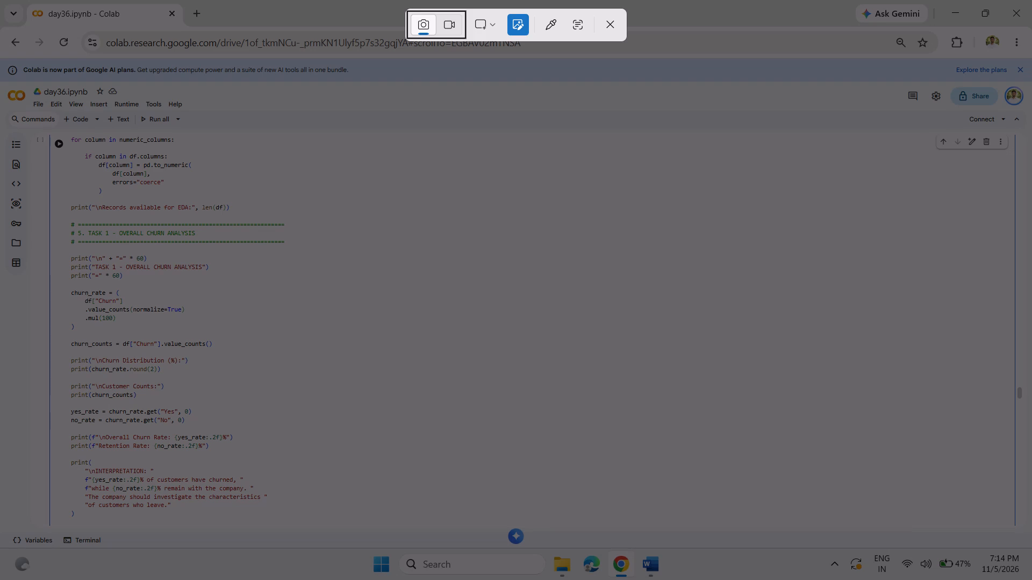
left_click_drag(67, 136, 324, 501)
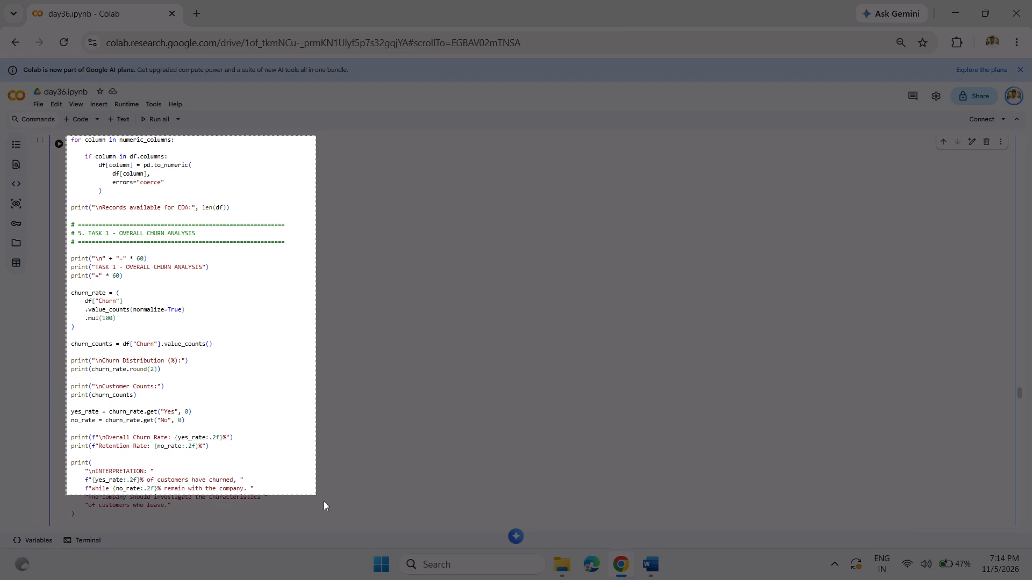
left_click_drag(324, 501, 375, 523)
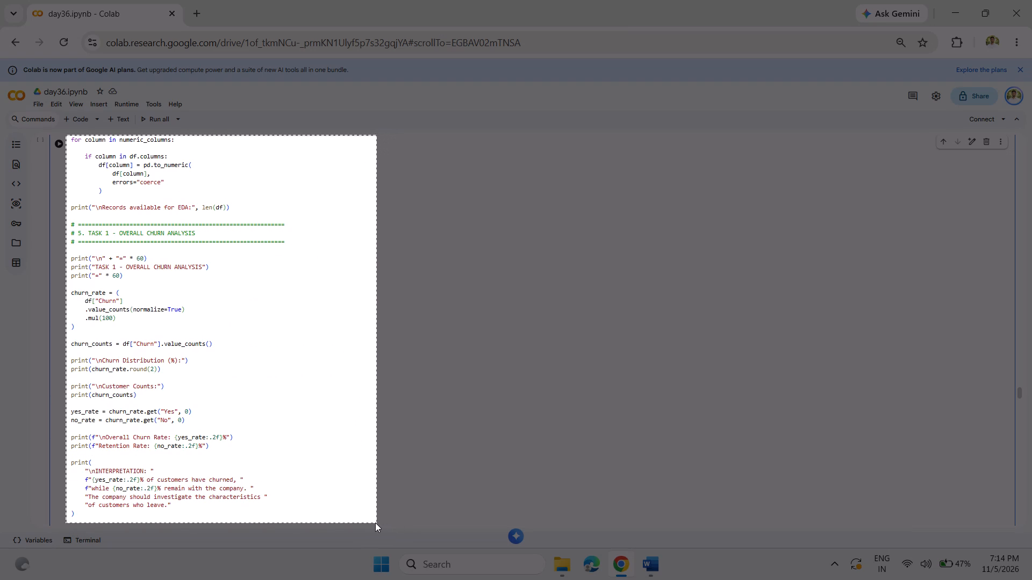
left_click_drag(375, 523, 374, 523)
key("ctrl+c")
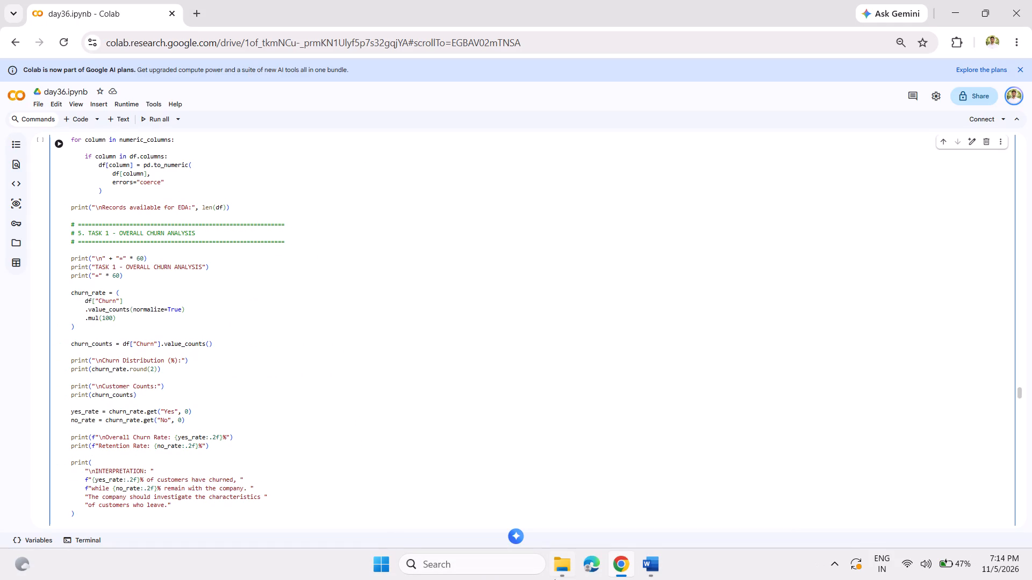
left_click(637, 504)
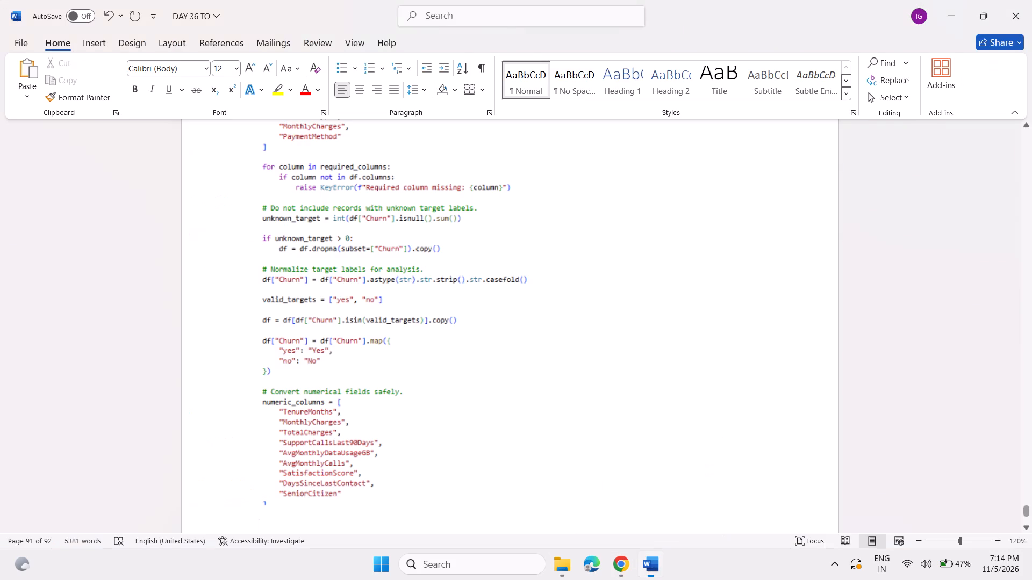
key("ctrl+v")
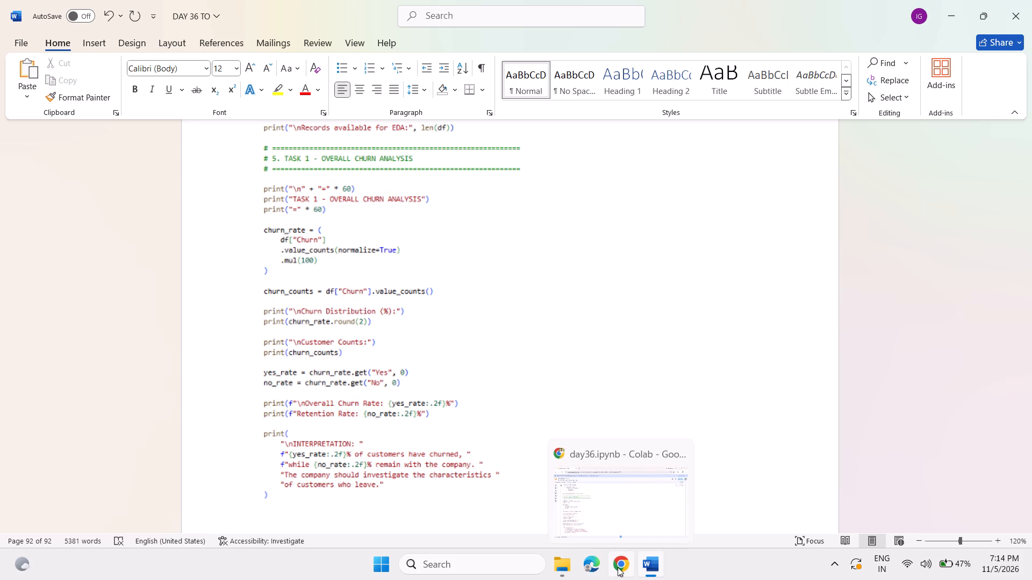
Snip the Colab code from "CHART 1 - Overall churn distribution" through the TenureGroup pd.cut block and paste it on a new line in the report.
left_click(626, 504)
scroll(626, 504, "down", 1)
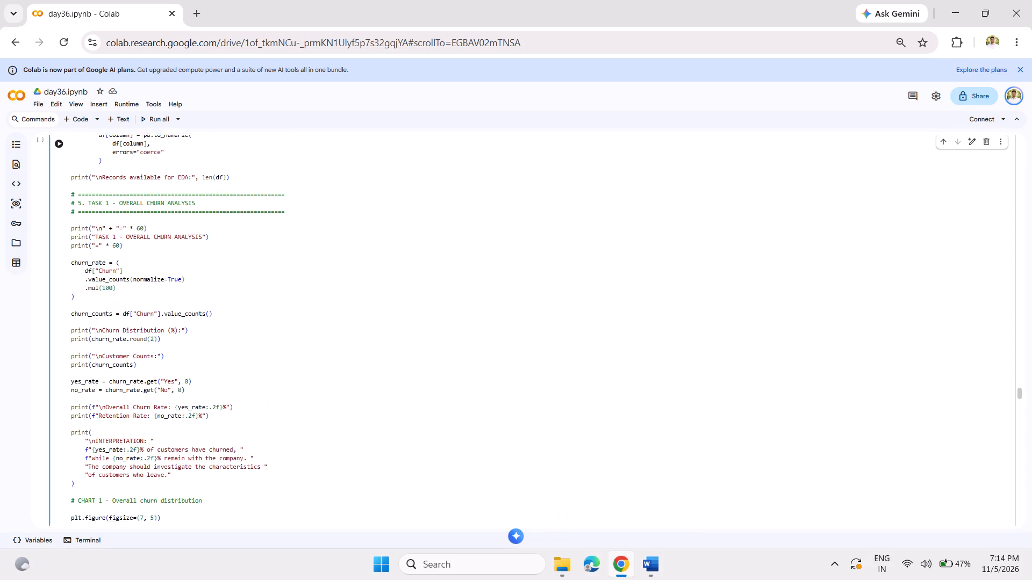
scroll(626, 504, "down", 6)
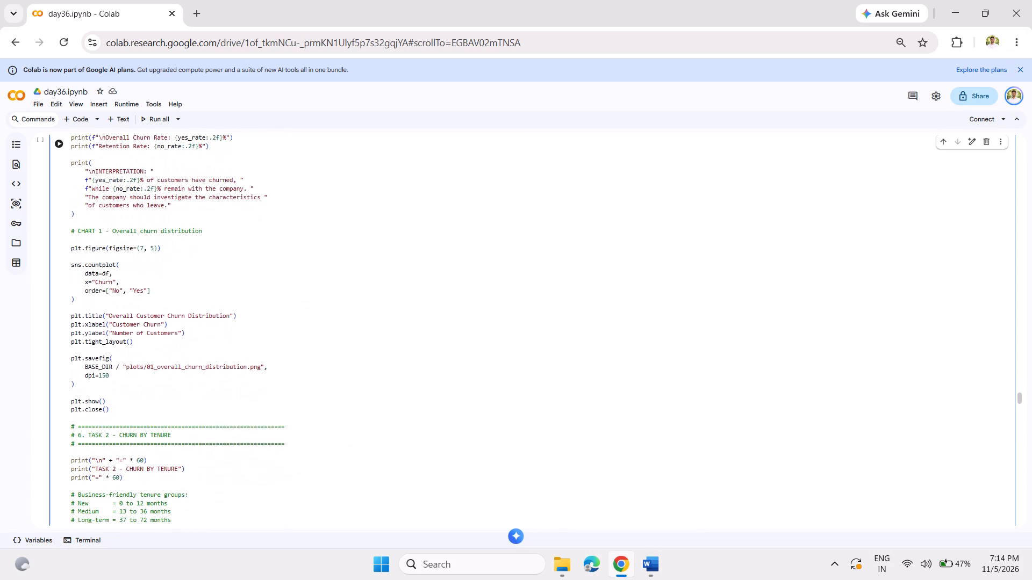
scroll(626, 504, "down", 1)
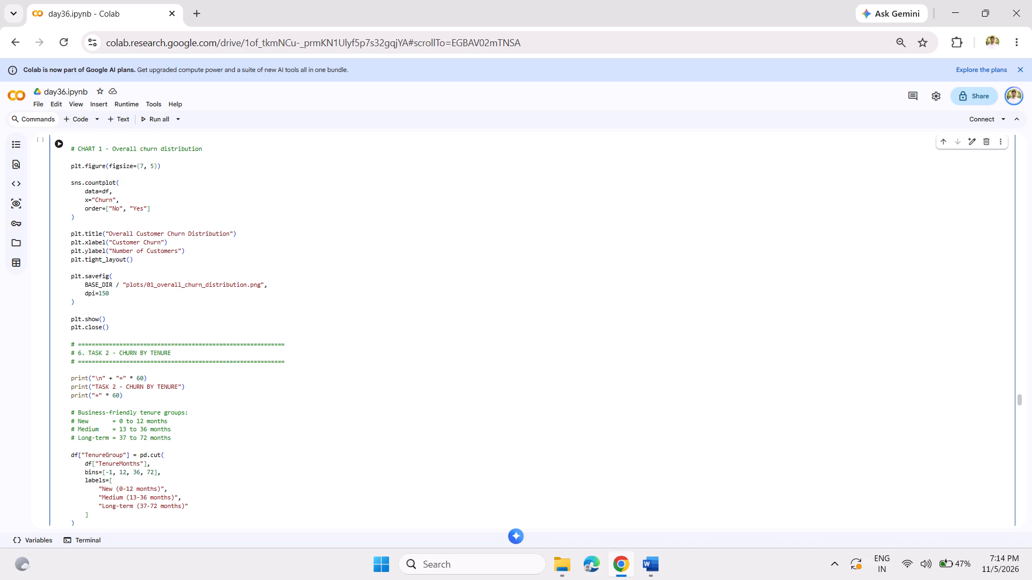
key("Print")
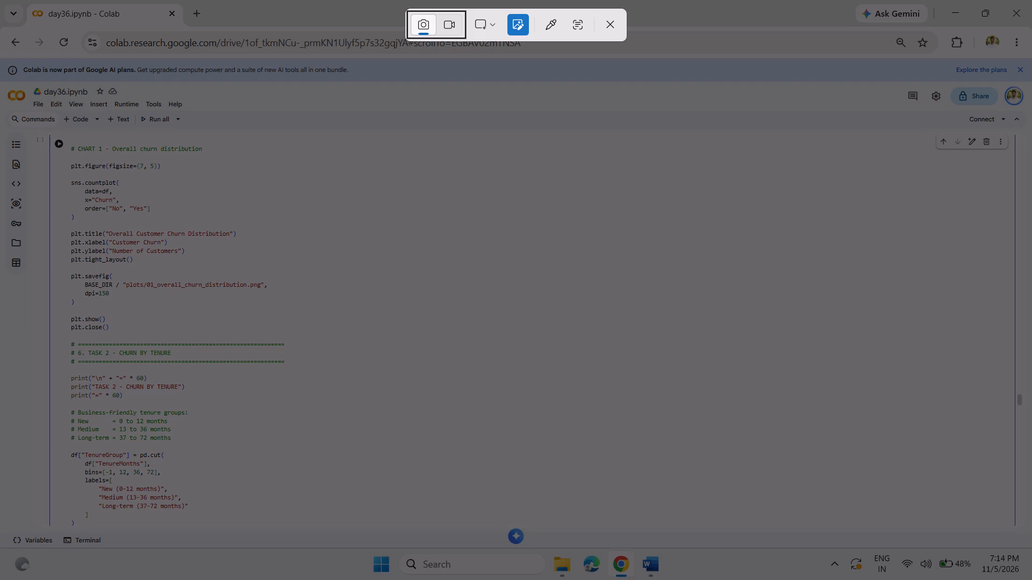
left_click_drag(69, 143, 262, 458)
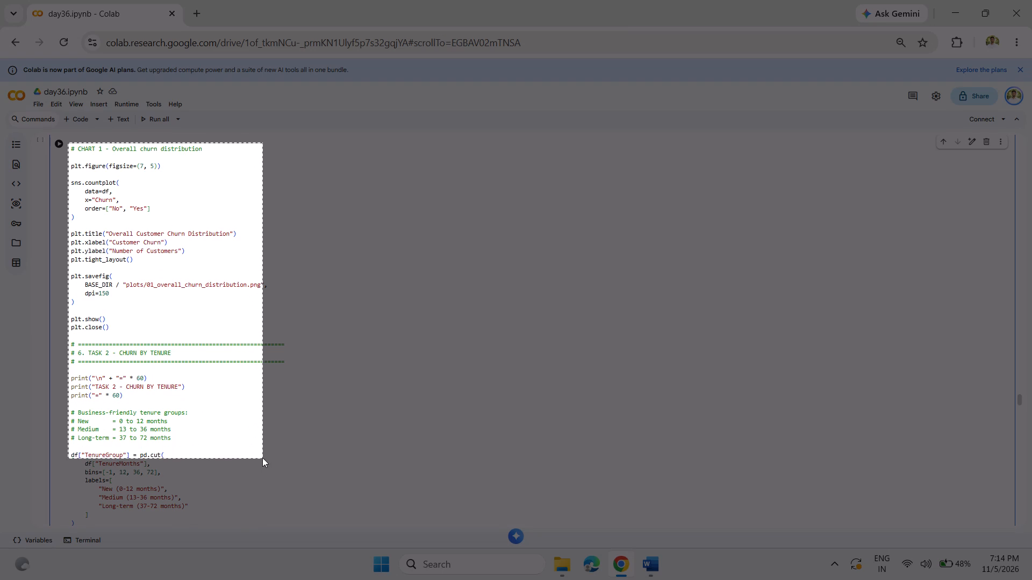
left_click_drag(262, 458, 350, 528)
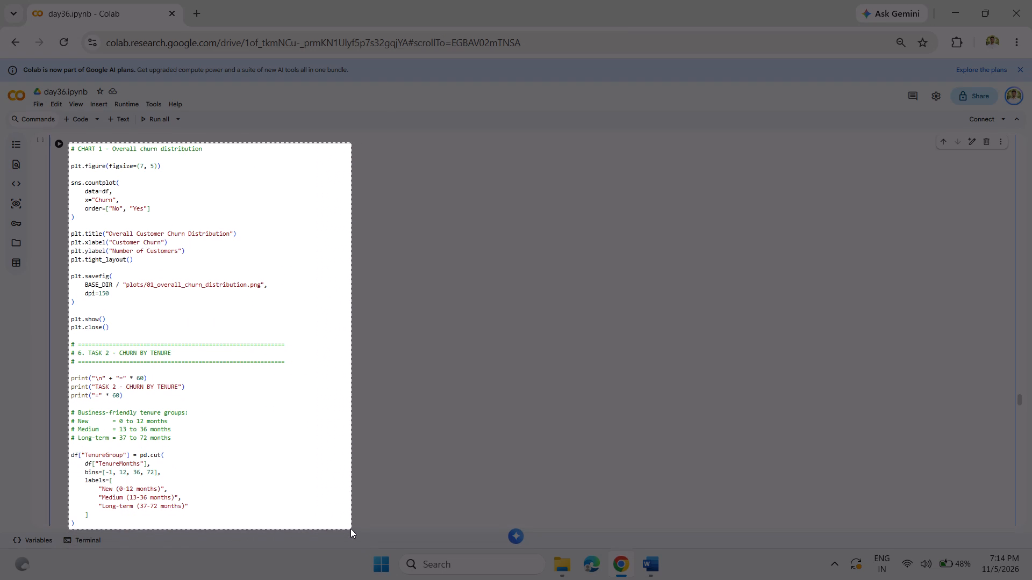
key("ctrl+c")
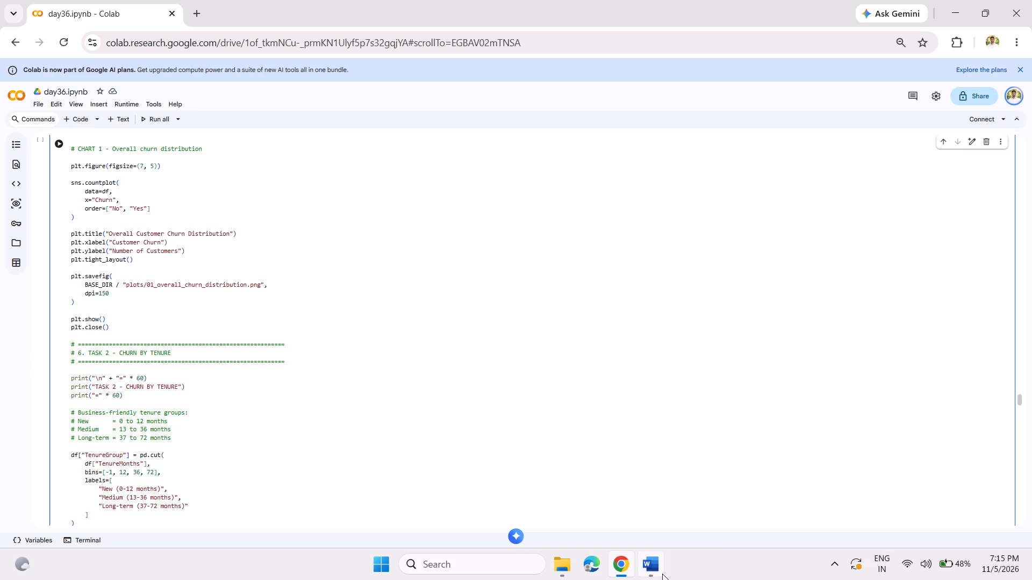
left_click(648, 509)
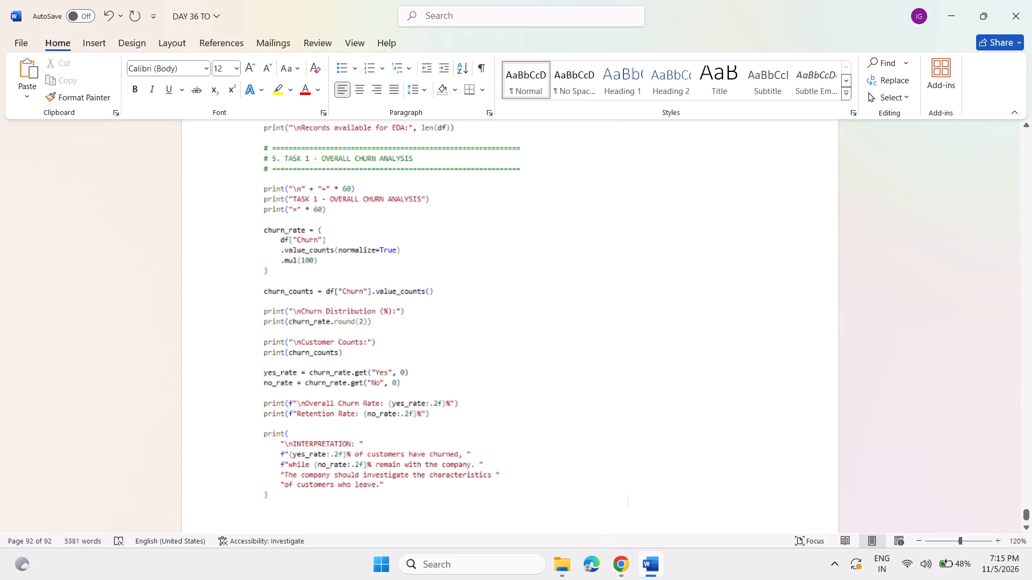
key("Return")
key("ctrl+v")
Snip the Colab code from tenure_table = pd.crosstab through the Chart 2 plt.savefig block and paste it on a new line in the report.
key("Return")
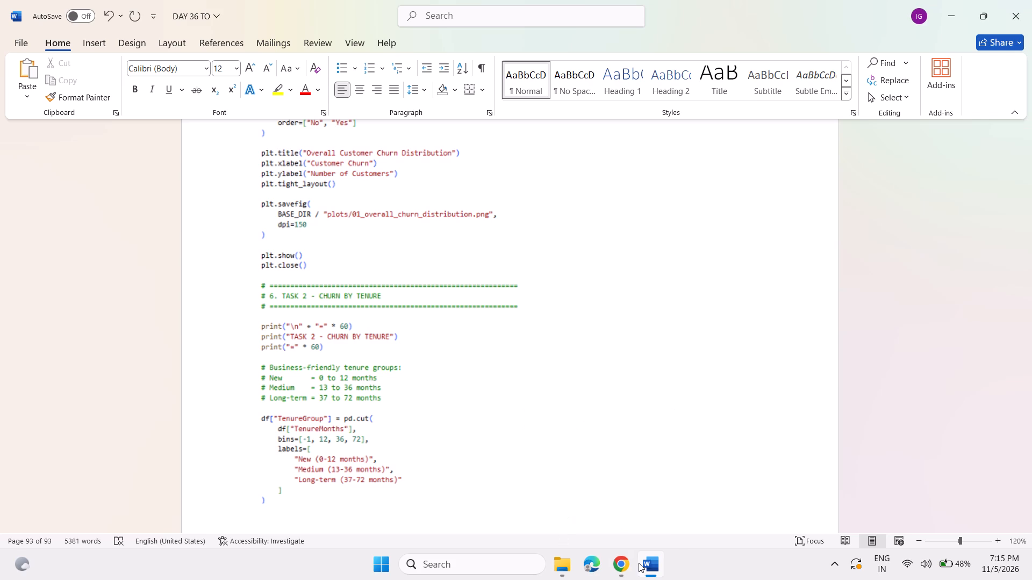
left_click(613, 524)
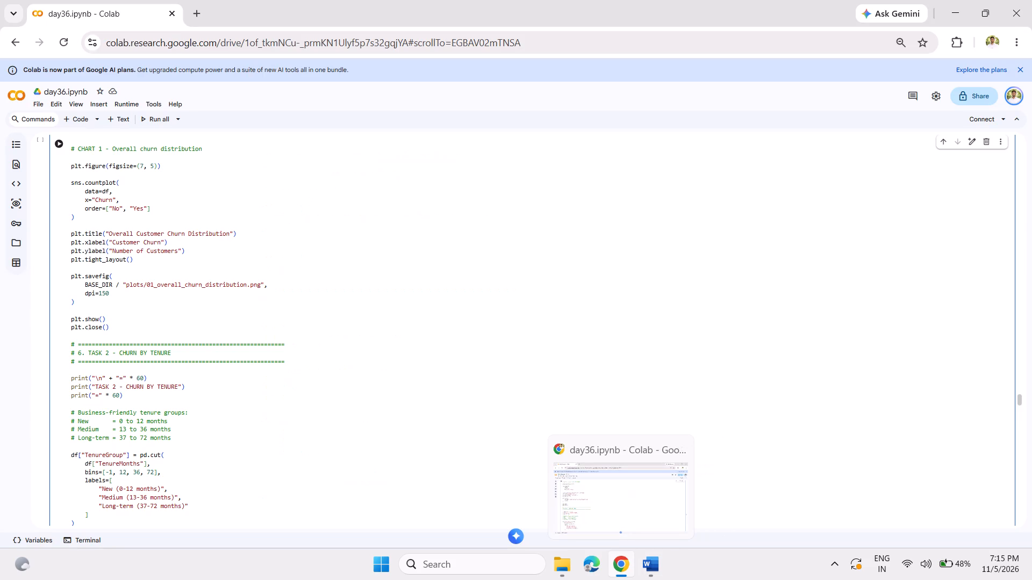
scroll(446, 423, "down", 3)
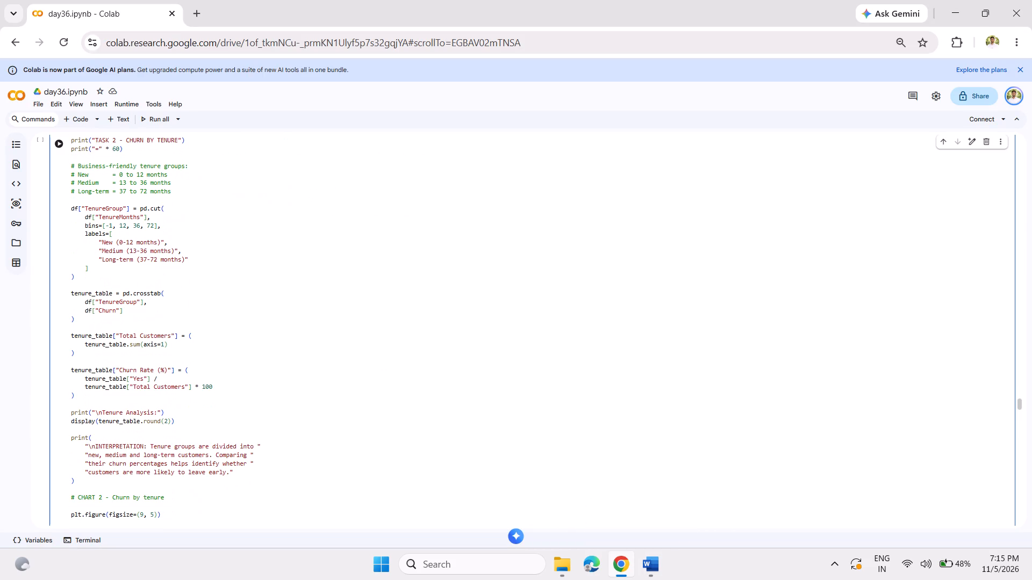
scroll(446, 423, "down", 2)
scroll(446, 423, "up", 1)
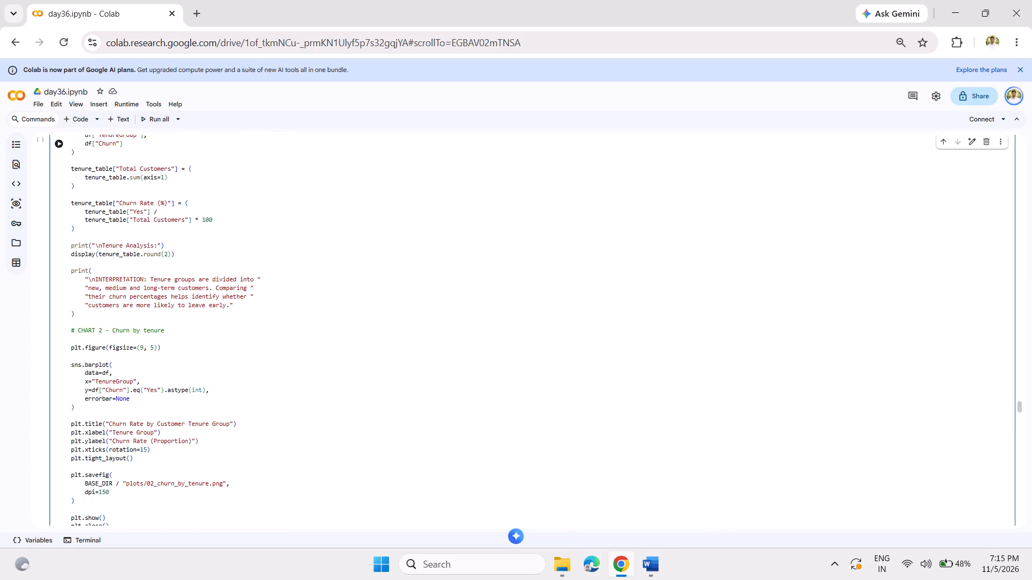
scroll(446, 423, "up", 1)
scroll(446, 423, "down", 1)
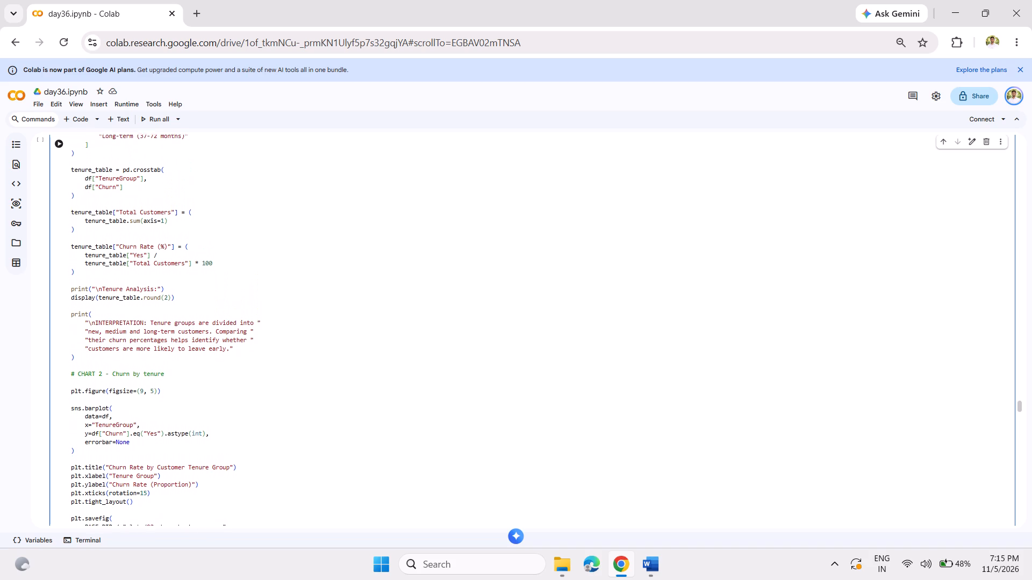
scroll(446, 423, "down", 1)
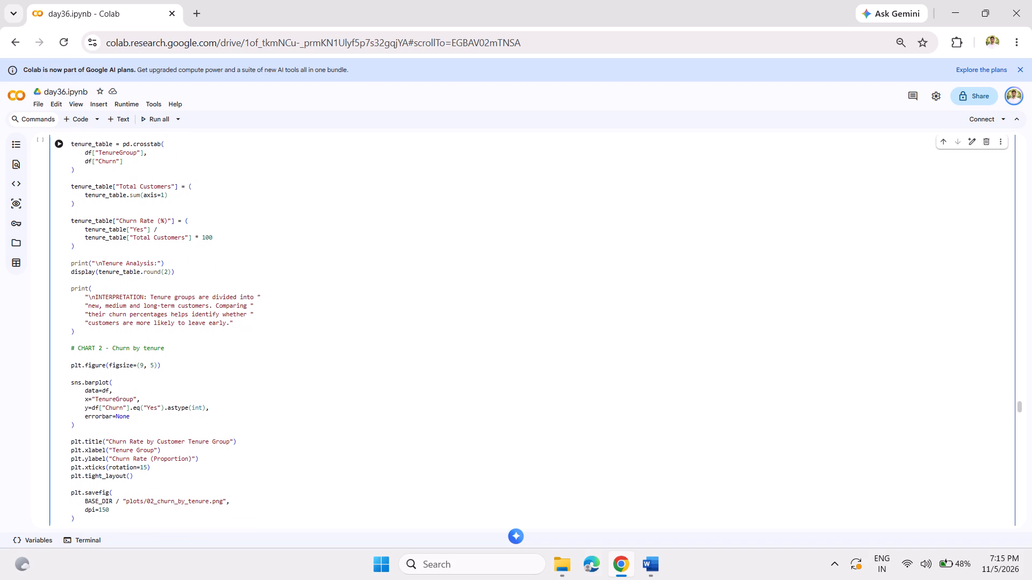
scroll(446, 423, "down", 1)
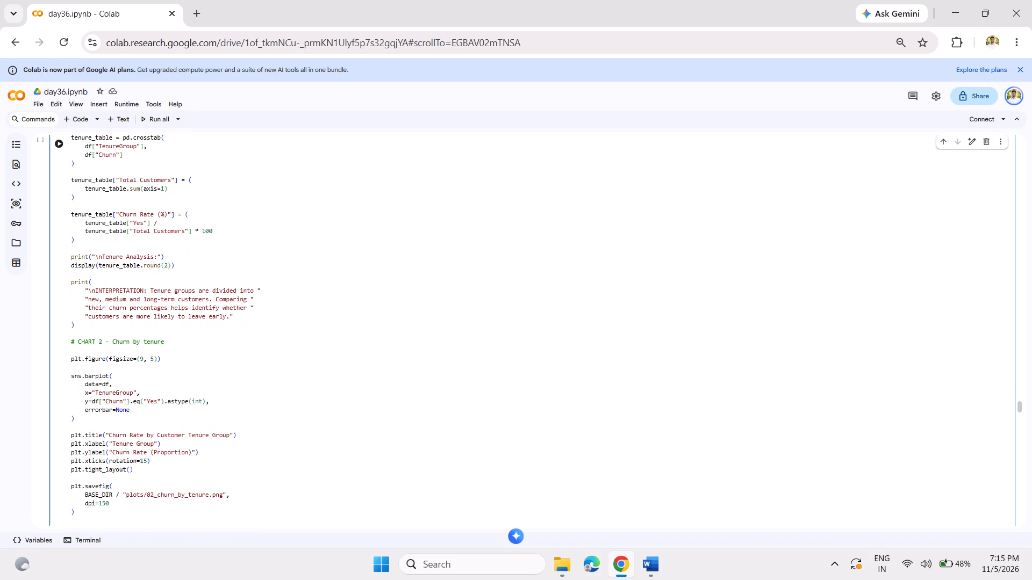
key("Print")
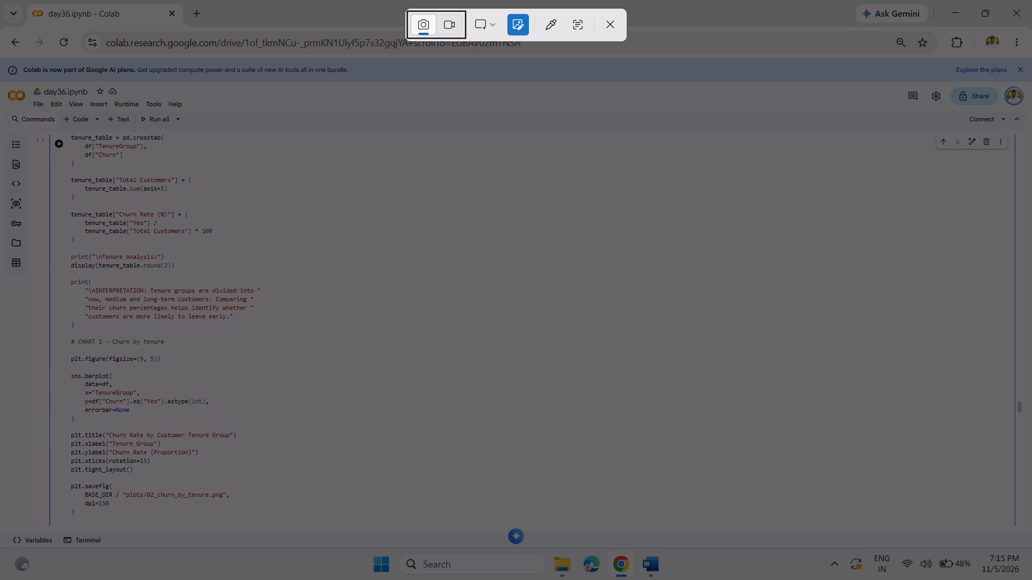
left_click_drag(66, 135, 320, 454)
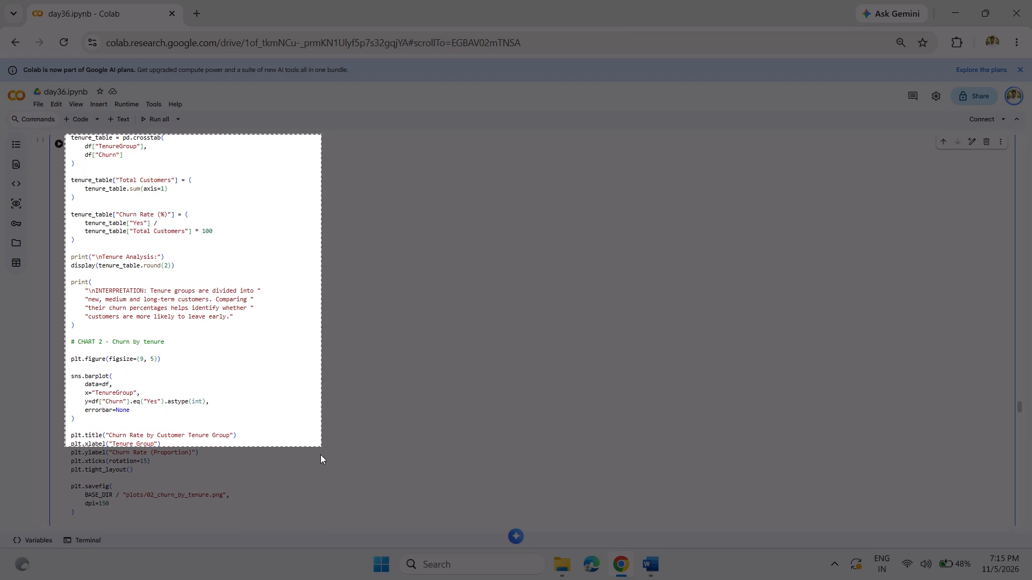
left_click_drag(320, 454, 300, 512)
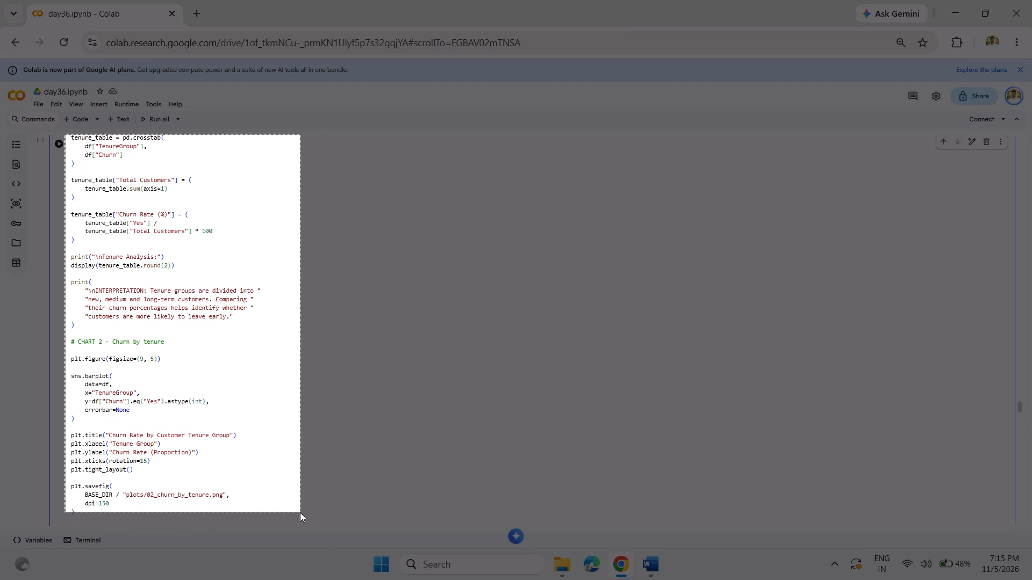
left_click_drag(300, 512, 299, 516)
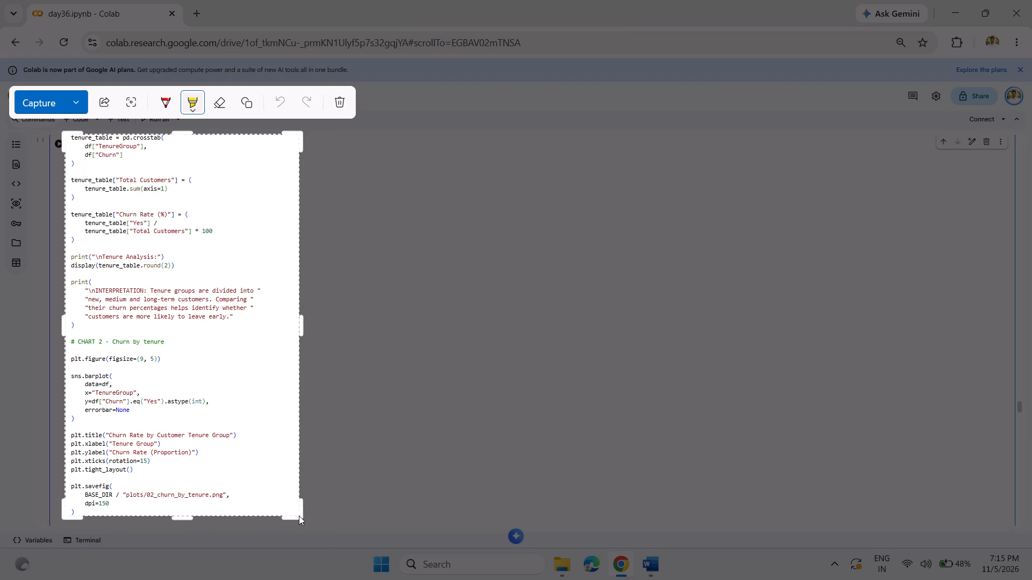
key("ctrl+c")
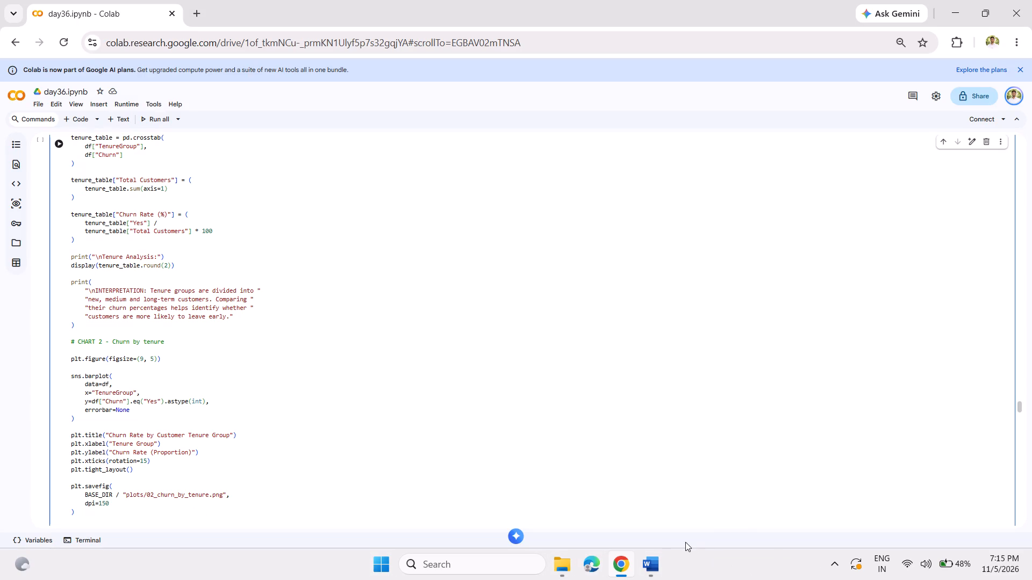
left_click(643, 506)
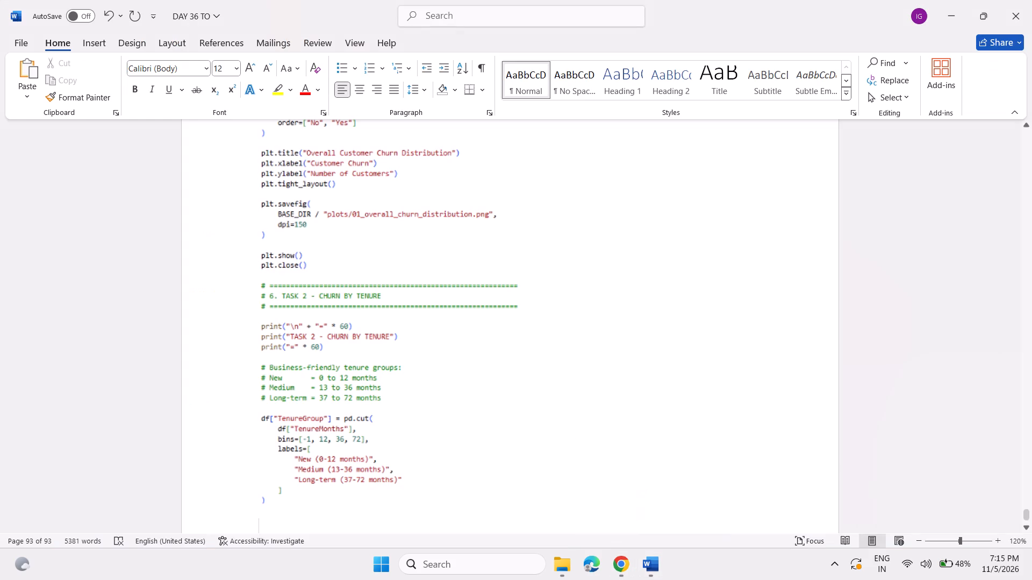
key("ctrl+v")
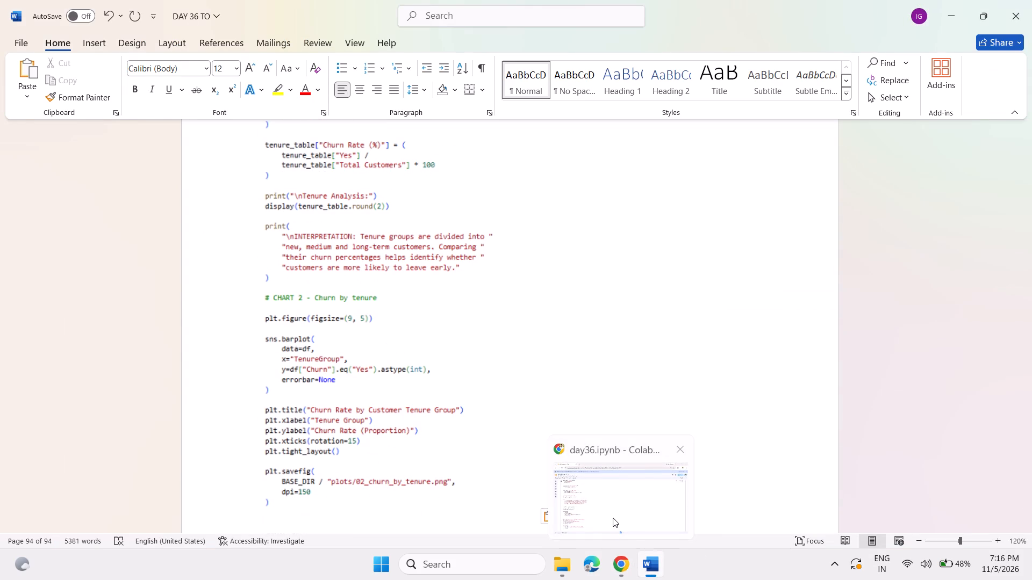
Snip the Colab code from plt.show() above "7. TASK 3 - CHURN BY CONTRACT TYPE" into its INTERPRETATION print and paste it on a new line in the report.
left_click(613, 518)
scroll(506, 430, "down", 6)
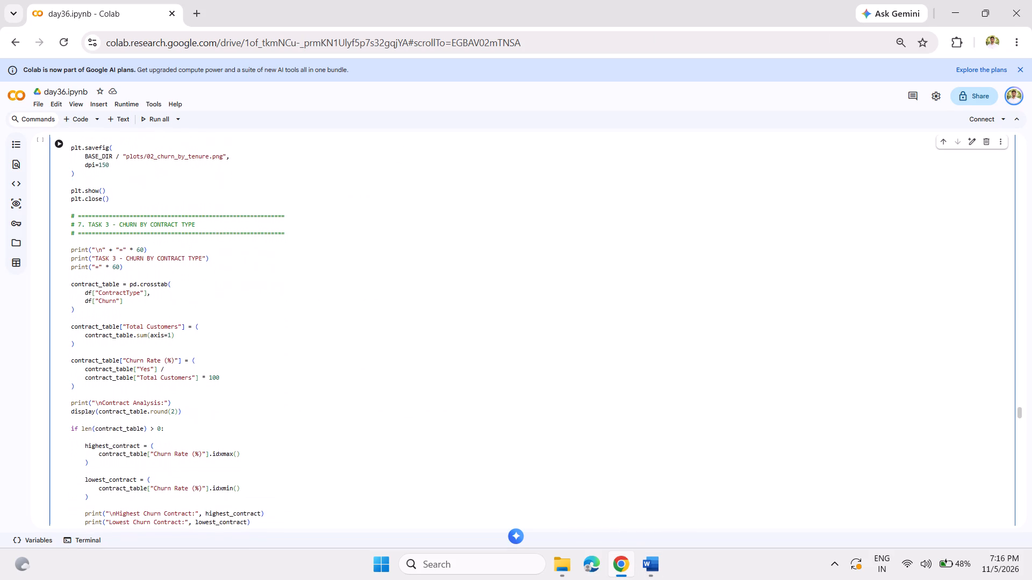
scroll(506, 430, "down", 1)
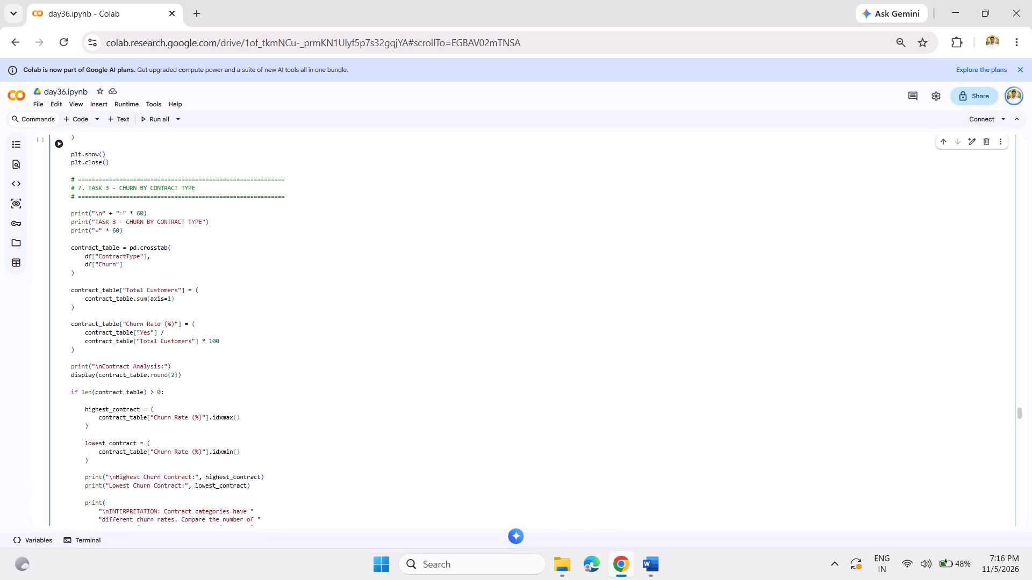
scroll(506, 430, "down", 1)
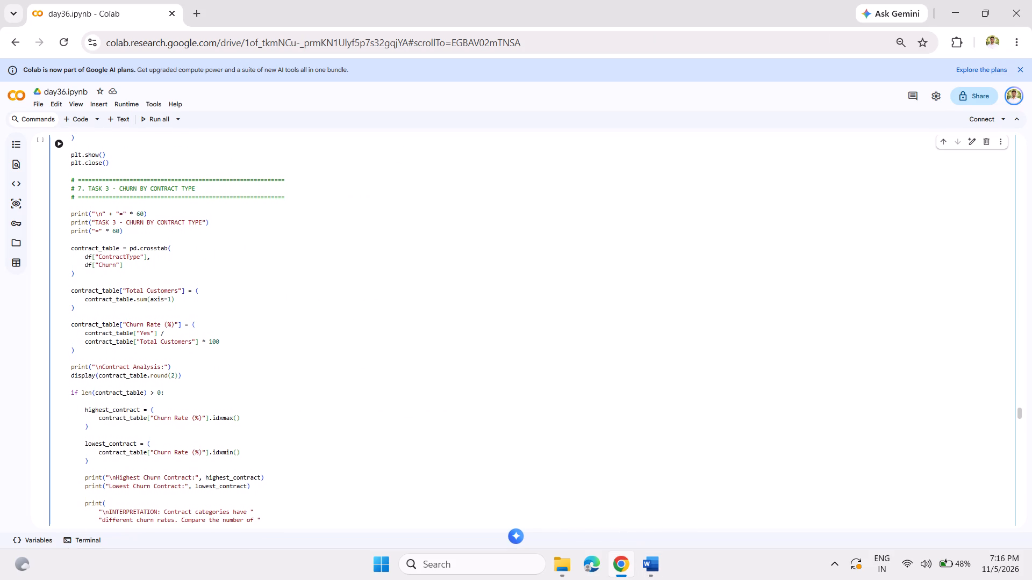
scroll(506, 430, "down", 1)
key("Print")
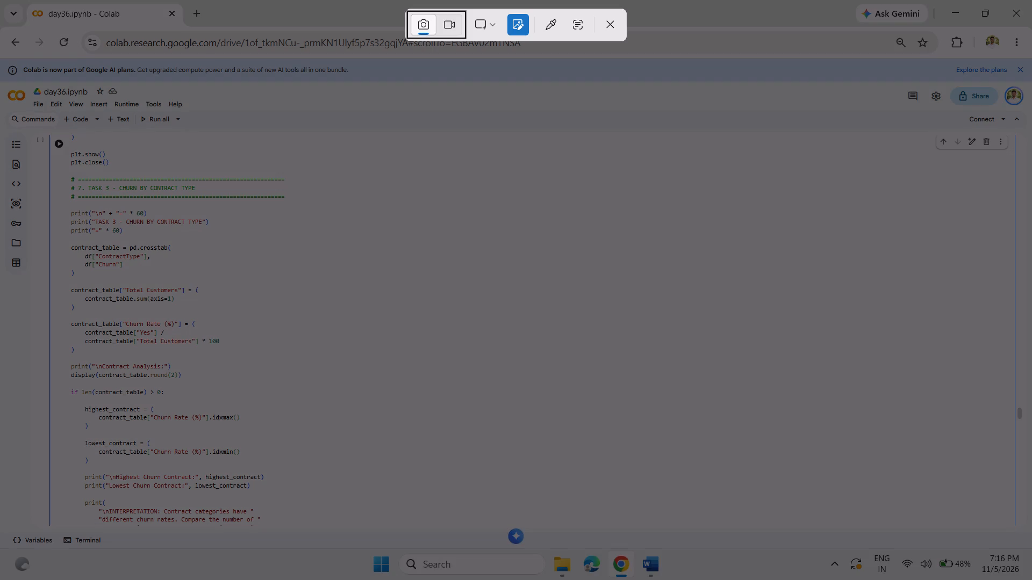
left_click_drag(53, 134, 153, 244)
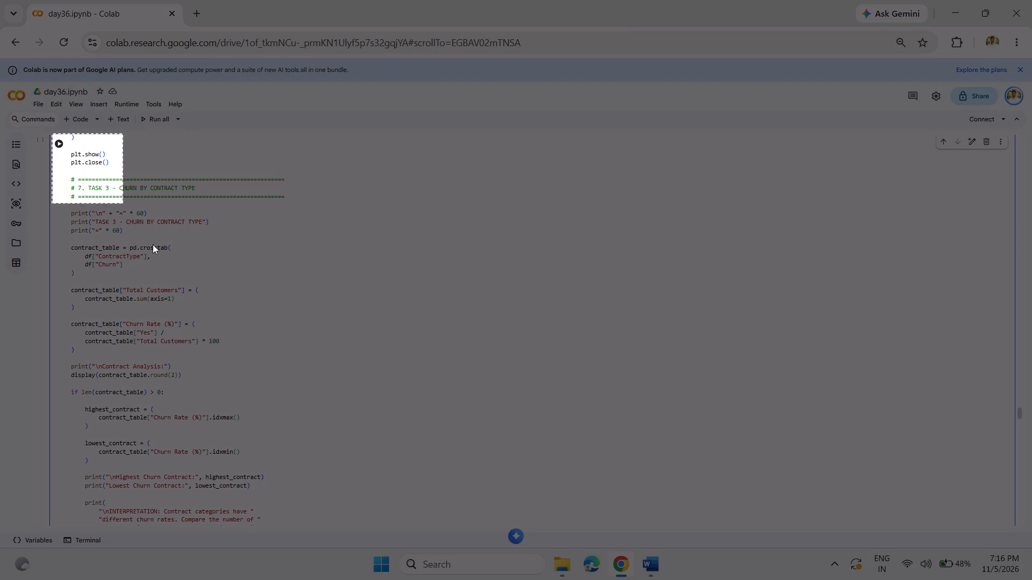
left_click_drag(153, 244, 267, 512)
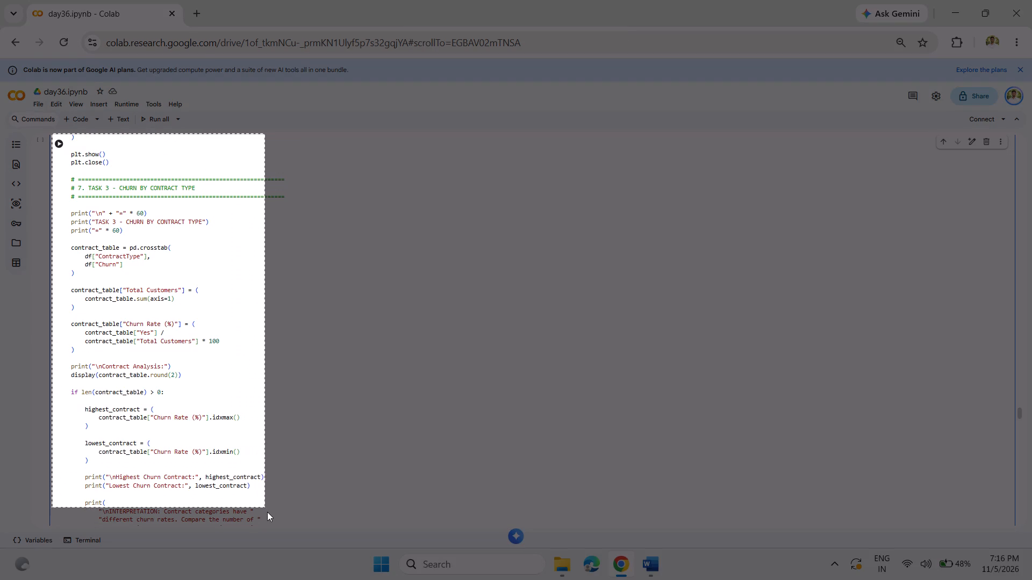
left_click_drag(267, 512, 356, 526)
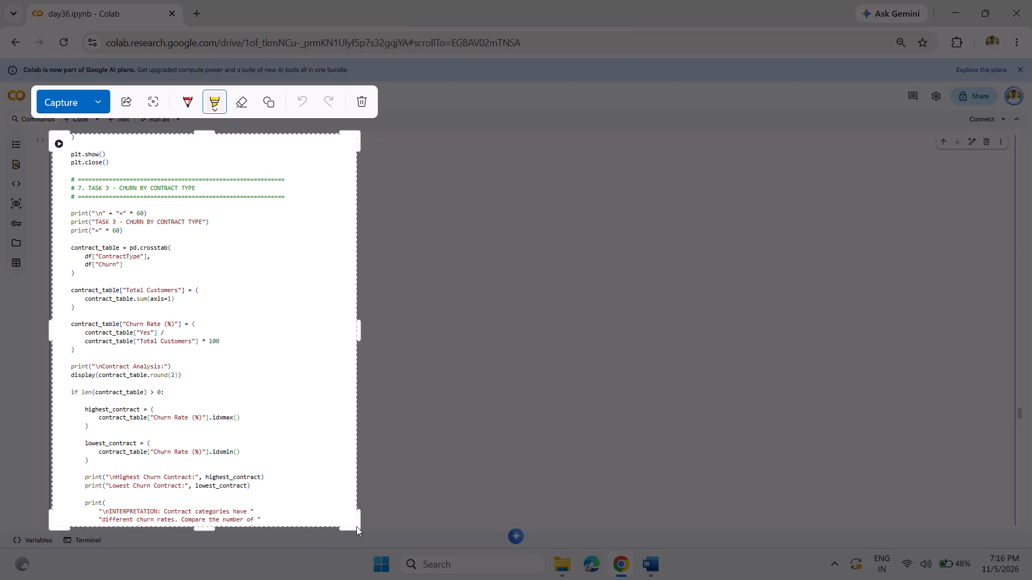
key("ctrl+c")
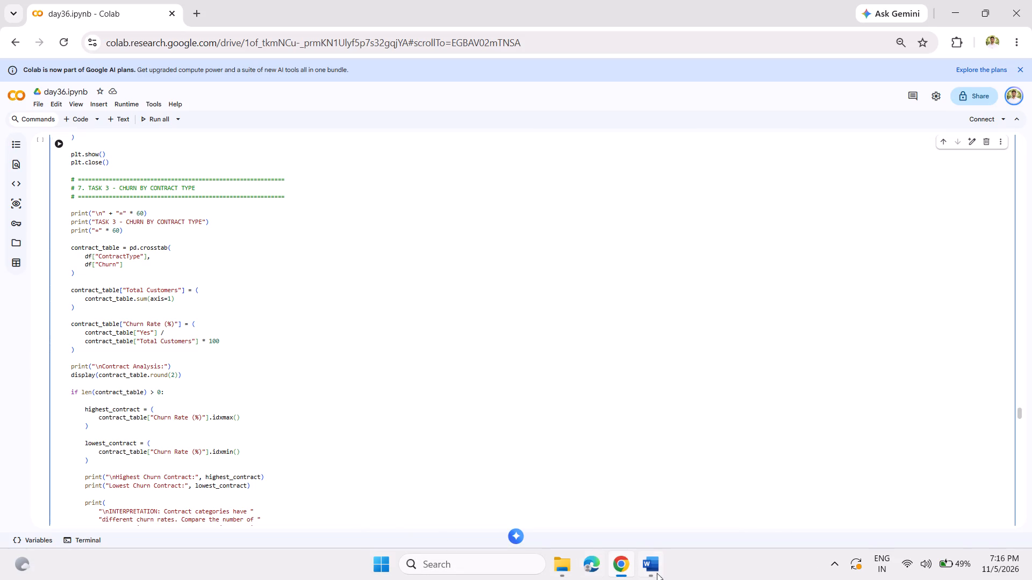
left_click(637, 499)
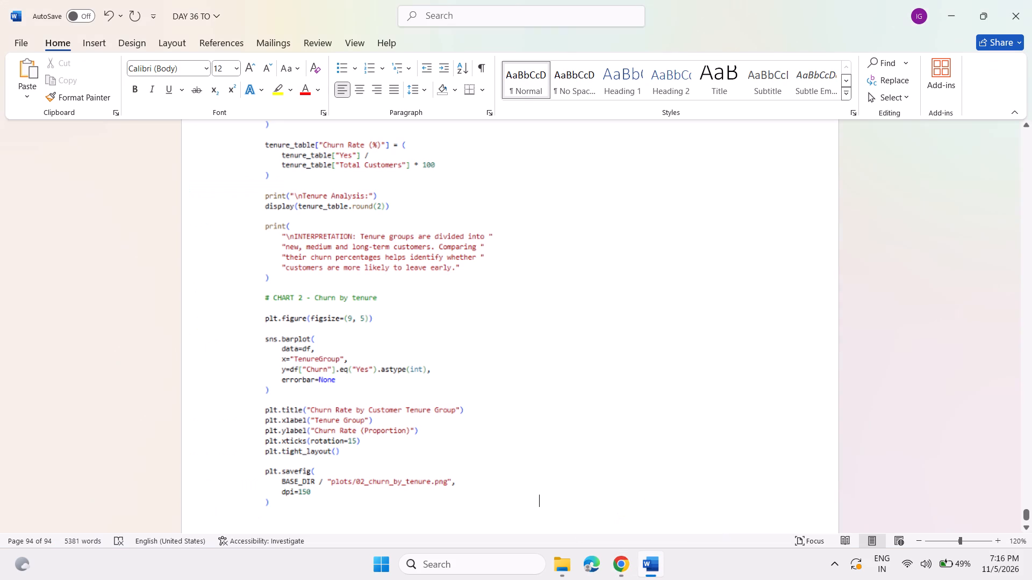
key("Return")
key("ctrl+v")
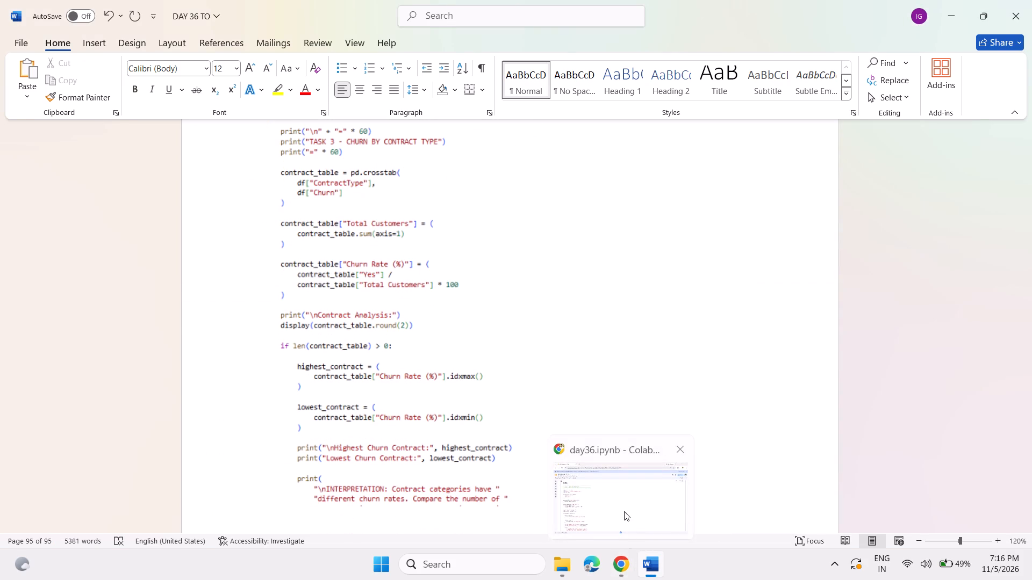
Snip the Colab code from the "Highest Churn Contract" print through Chart 3's plt.close() and paste it on a new line in the report.
left_click(624, 511)
scroll(432, 407, "down", 2)
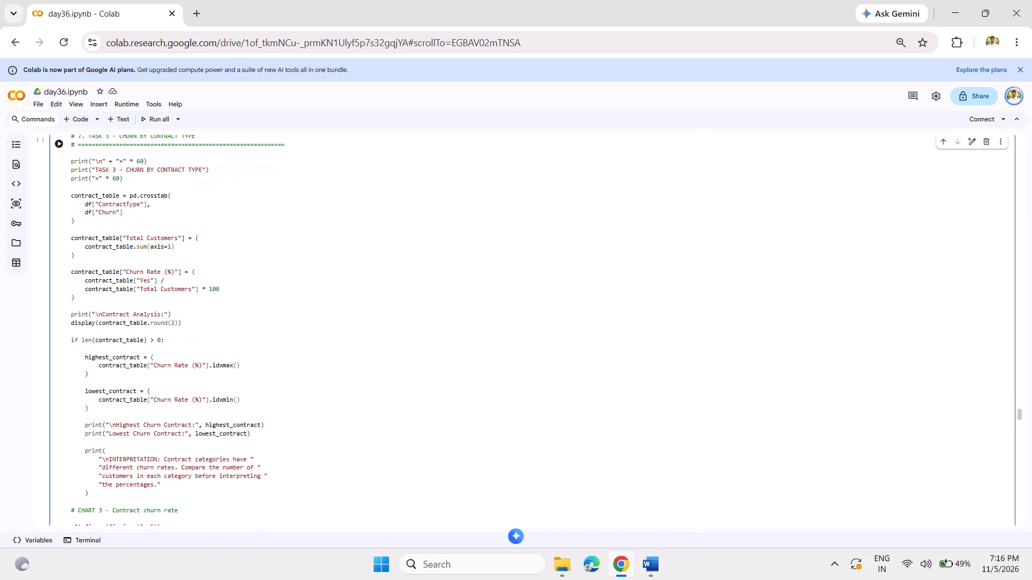
scroll(432, 407, "down", 3)
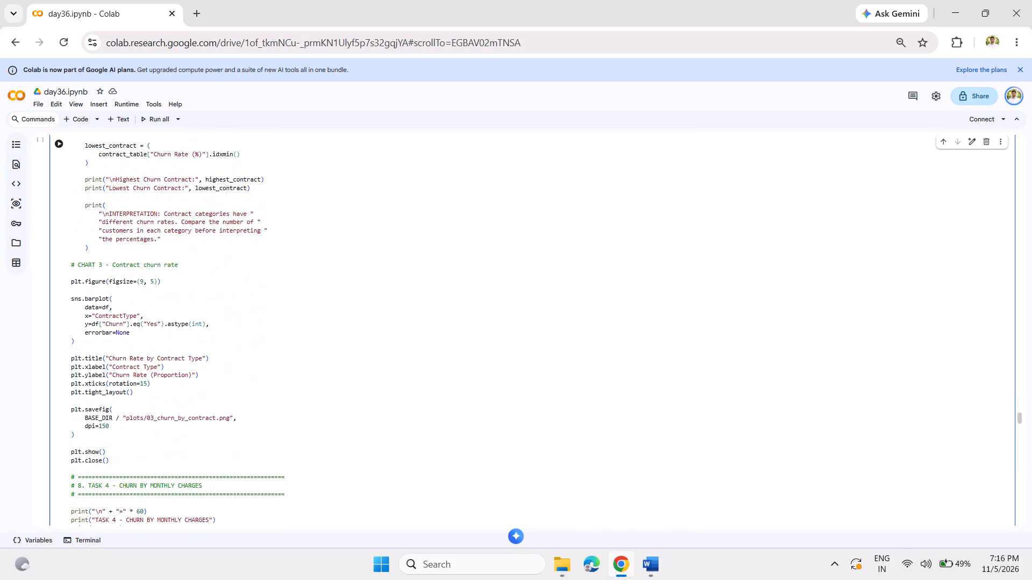
scroll(432, 407, "down", 2)
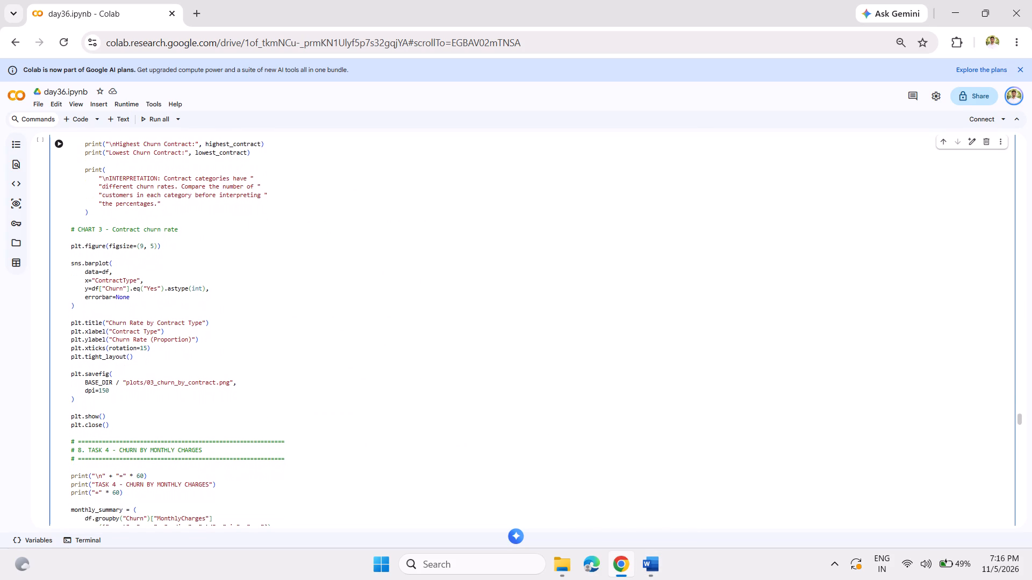
scroll(432, 407, "down", 1)
key("Print")
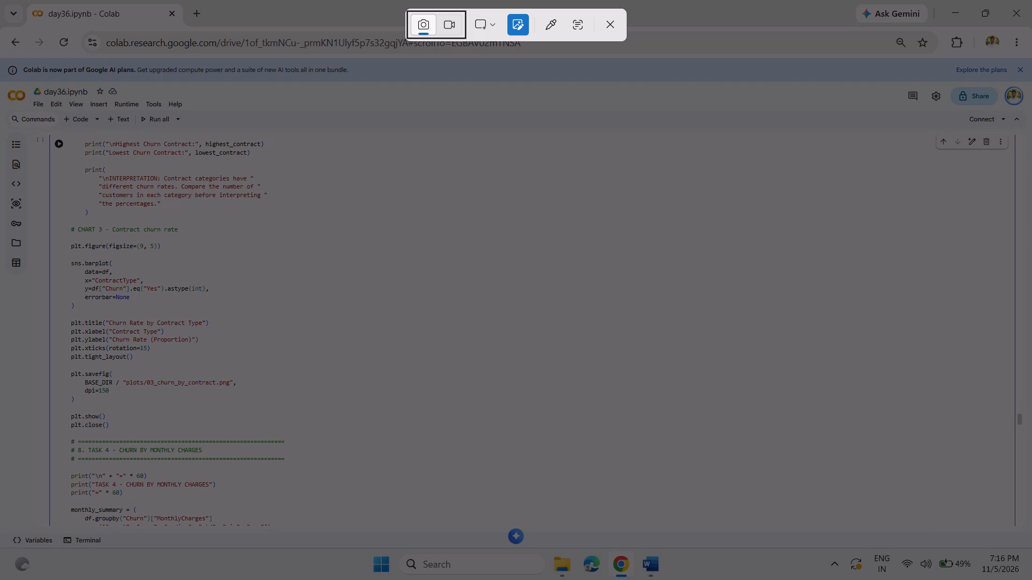
left_click_drag(50, 135, 290, 434)
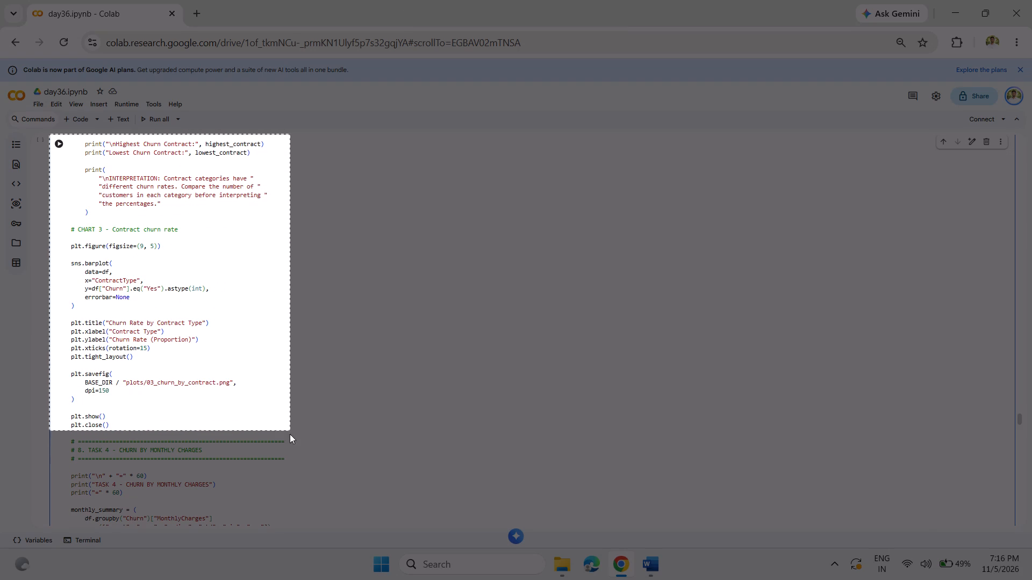
left_click_drag(290, 434, 335, 432)
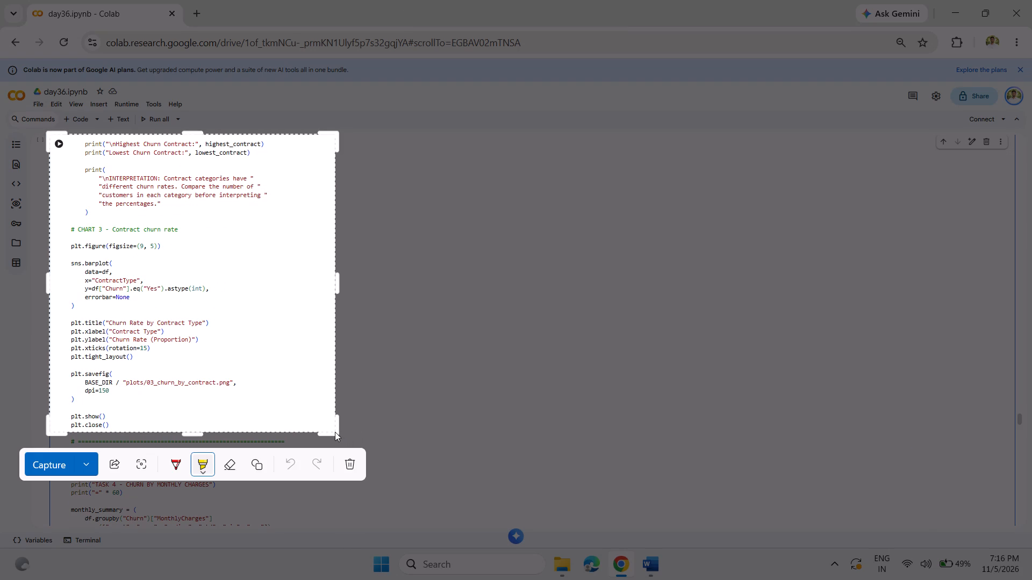
key("ctrl+c")
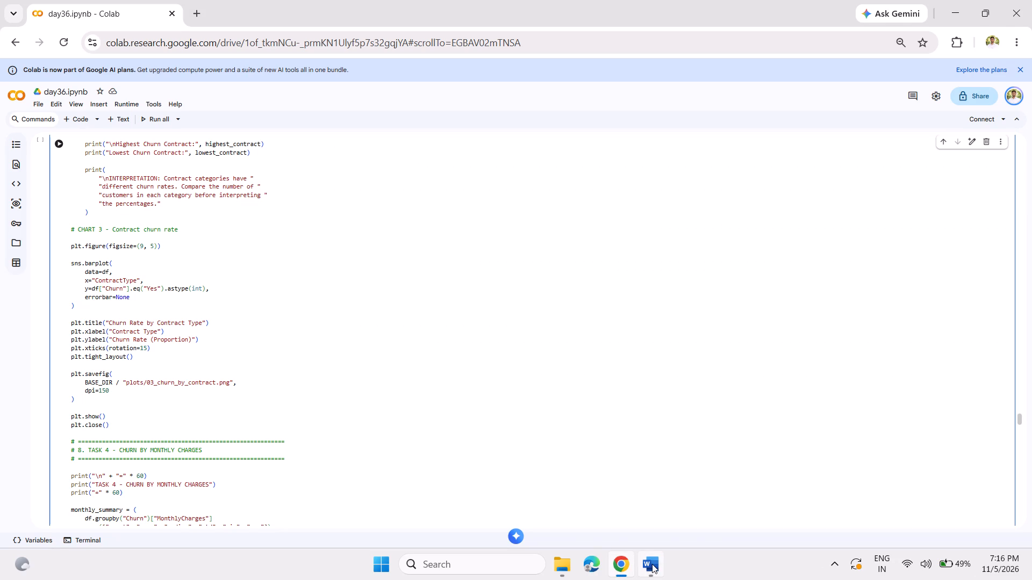
left_click(655, 521)
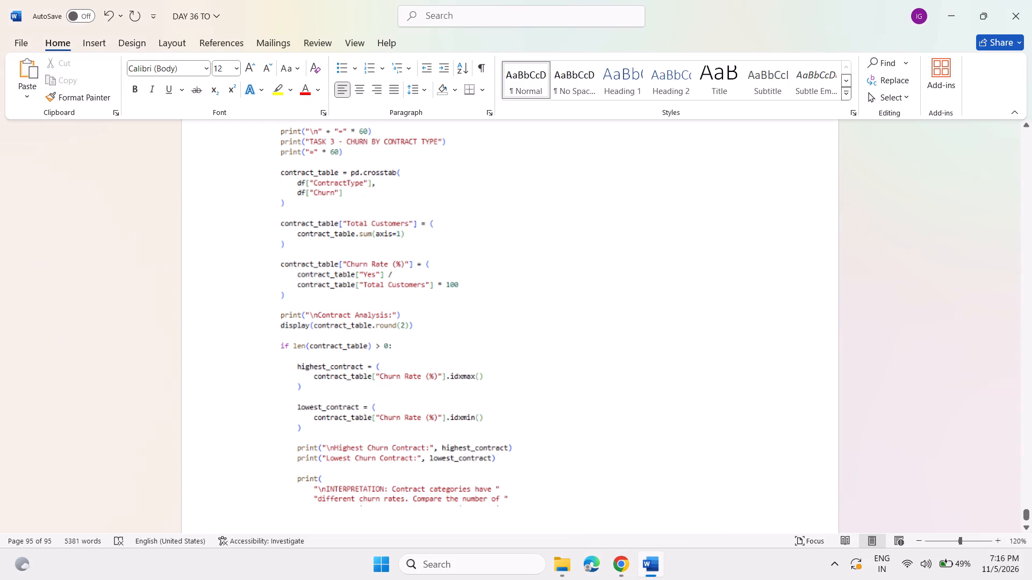
key("Return")
key("ctrl+v")
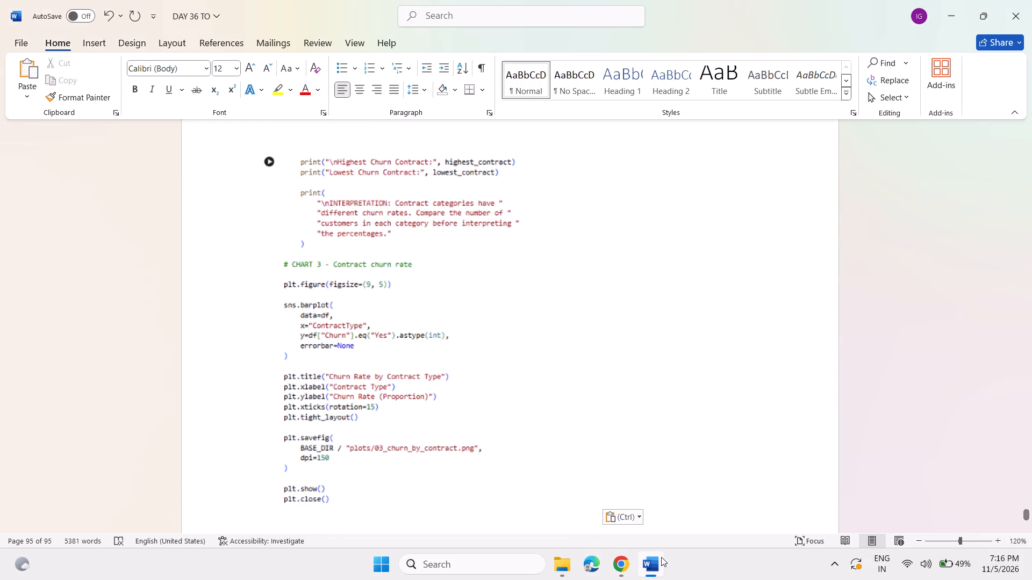
Snip the Colab code from "8. TASK 4 - CHURN BY MONTHLY CHARGES" through Chart 4's plt.close() and paste it on a new line in the report.
left_click(613, 504)
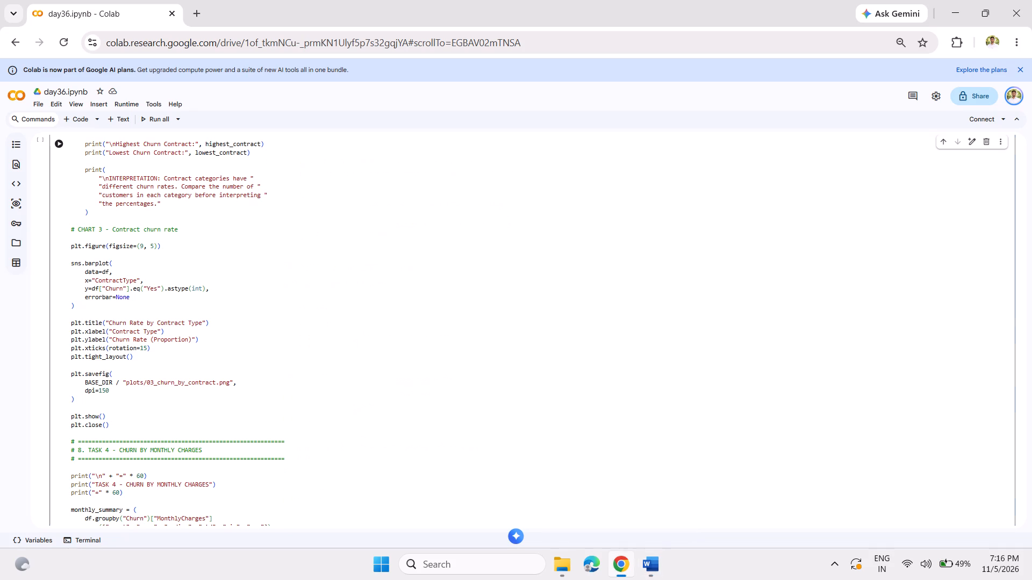
scroll(454, 400, "down", 5)
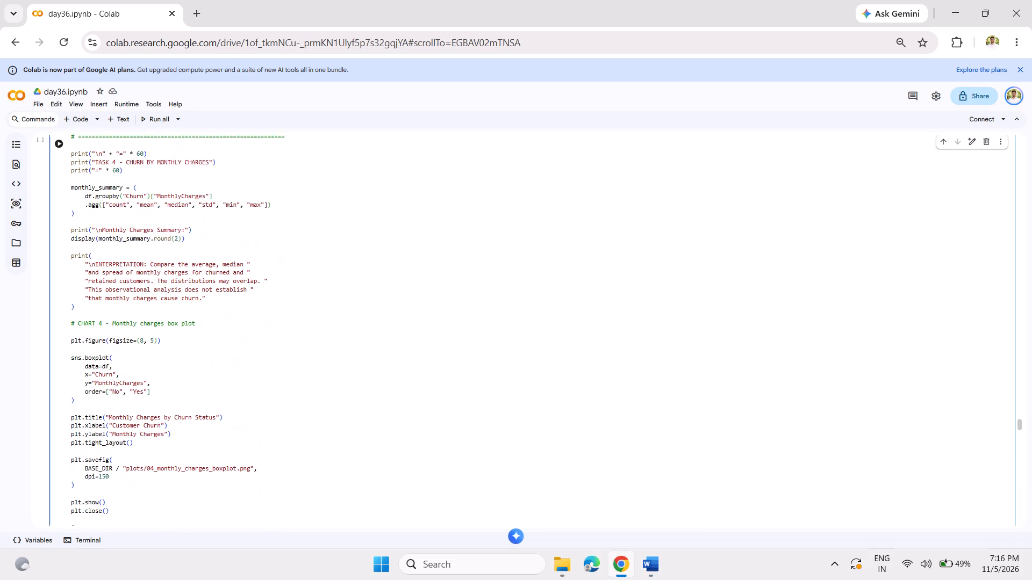
scroll(454, 400, "down", 1)
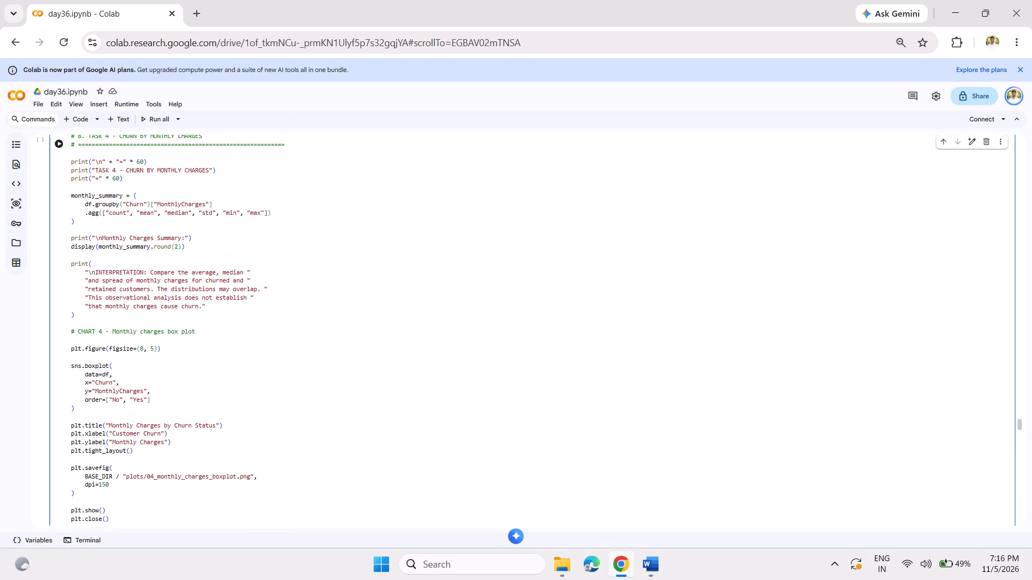
scroll(454, 400, "down", 1)
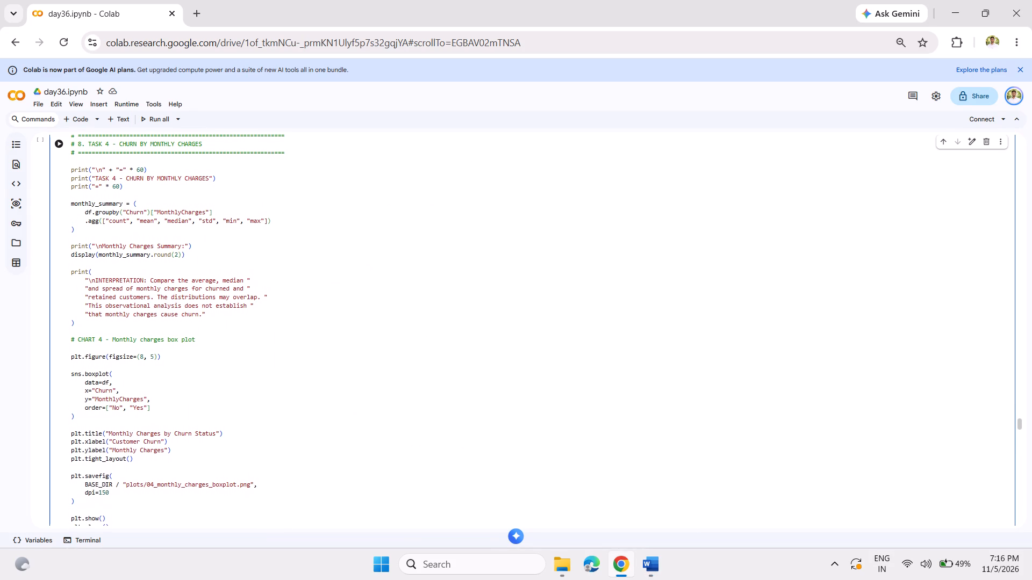
scroll(454, 400, "down", 3)
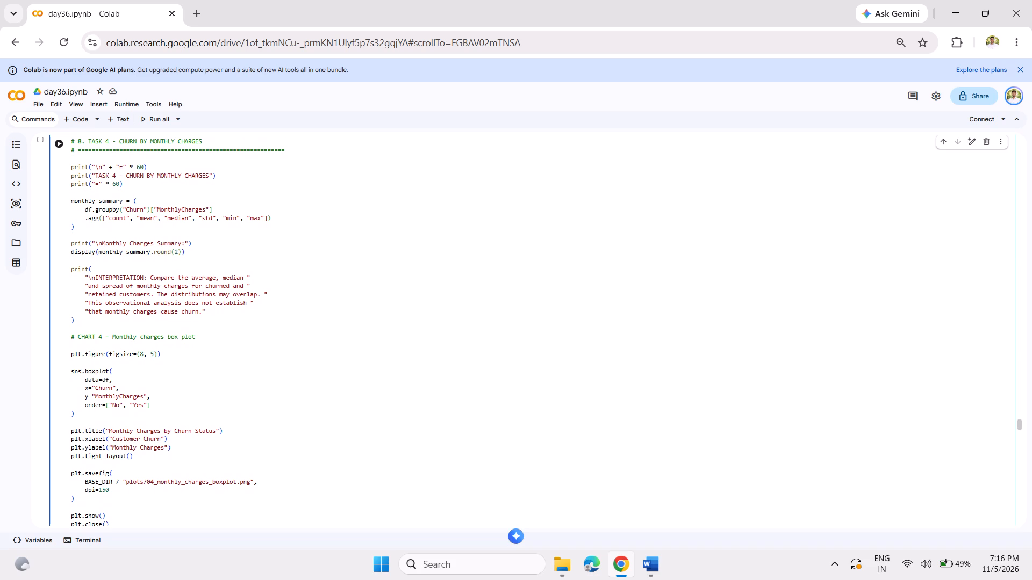
key("Print")
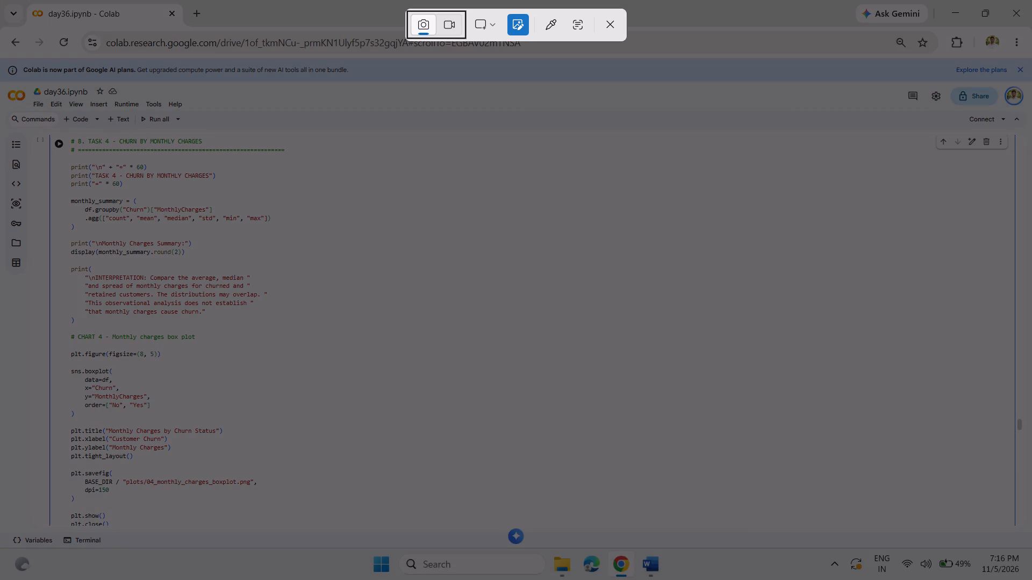
left_click_drag(53, 132, 262, 475)
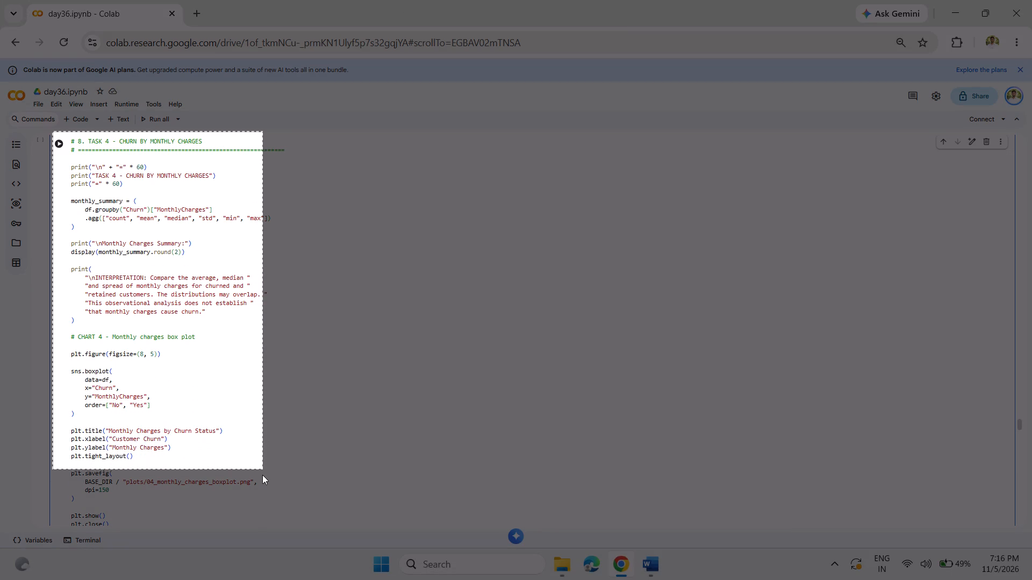
left_click_drag(262, 475, 283, 532)
key("ctrl+c")
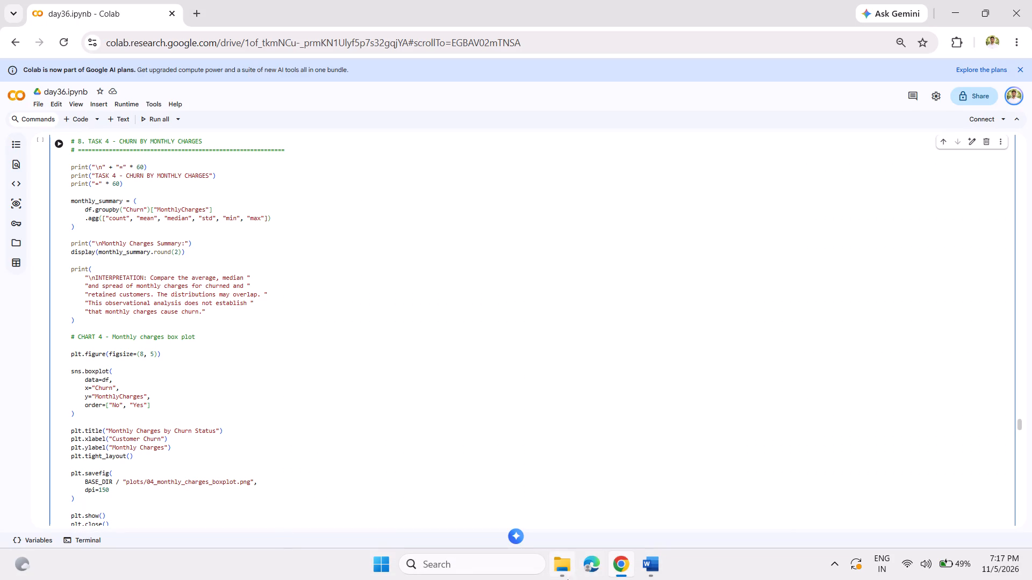
left_click(642, 522)
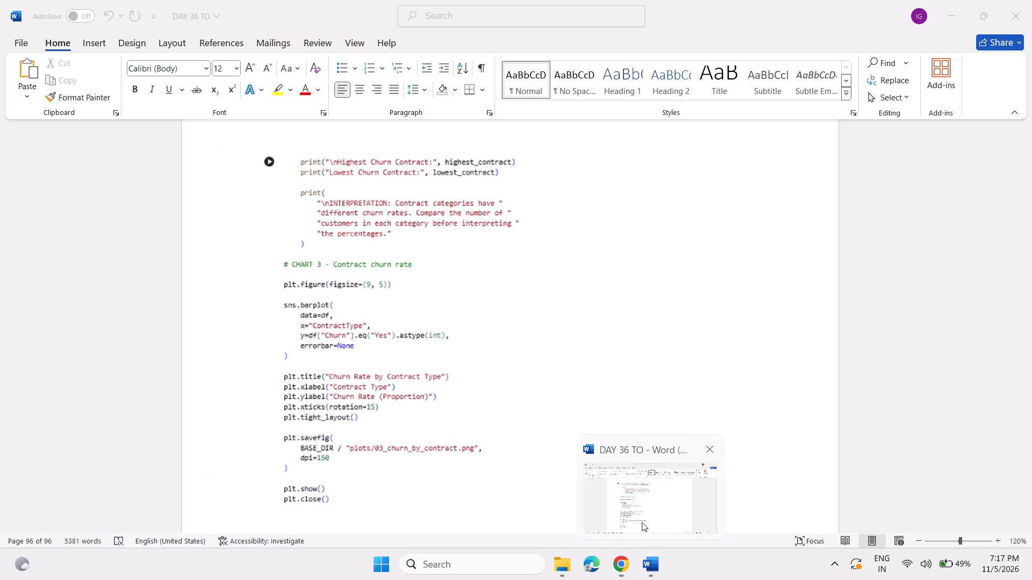
key("Return")
key("ctrl+v")
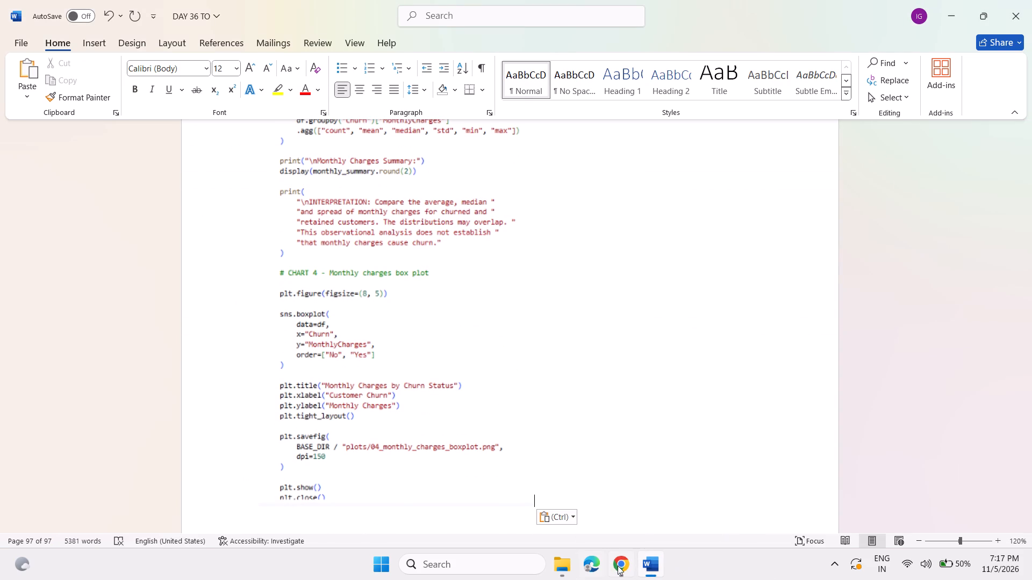
Snip the Colab code from "9. TASK 5 - CHURN BY PAYMENT METHOD" through Chart 5's plt.ylabel line and paste it on a new line in the report.
left_click(625, 500)
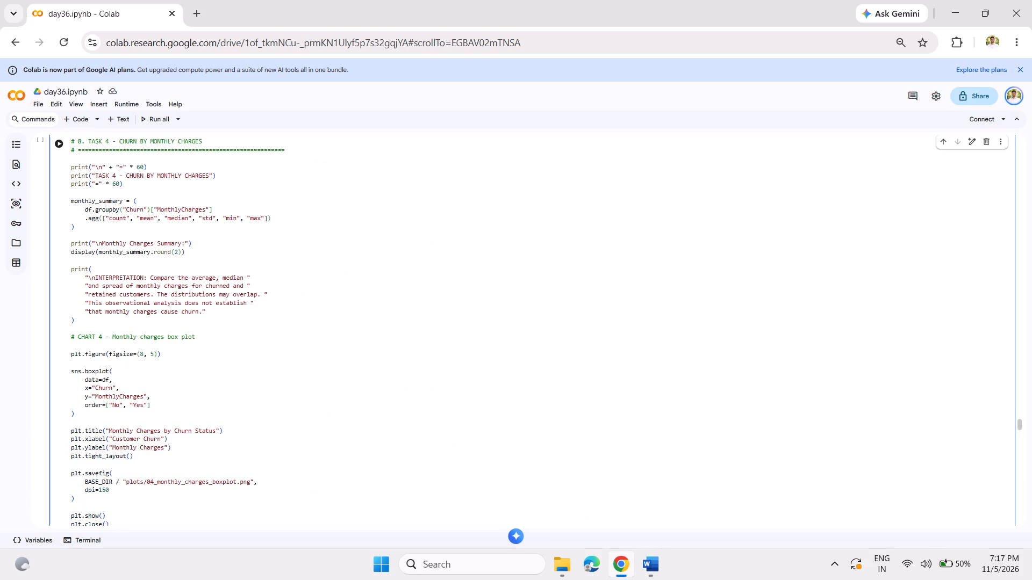
scroll(510, 455, "down", 1)
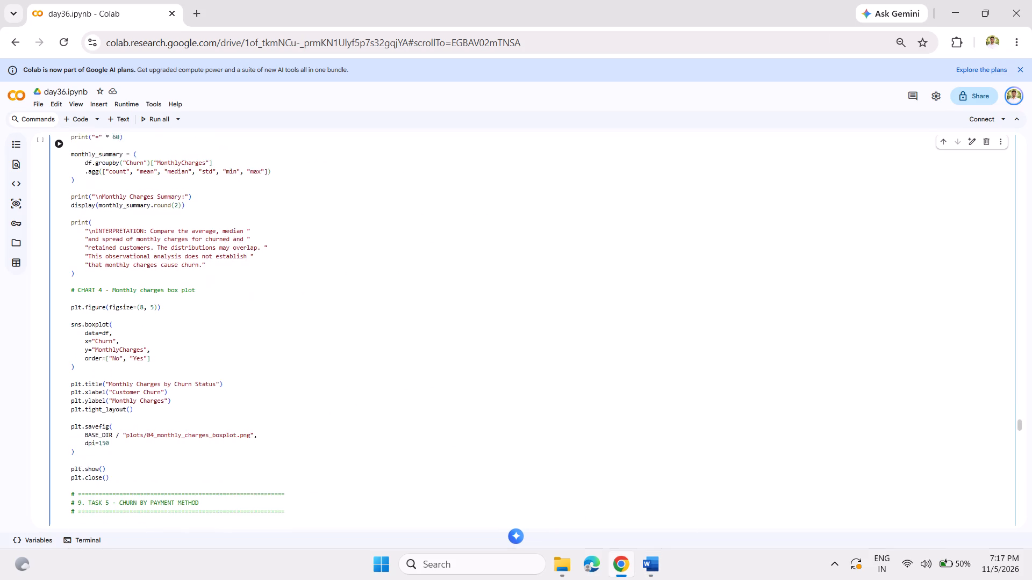
scroll(510, 455, "down", 6)
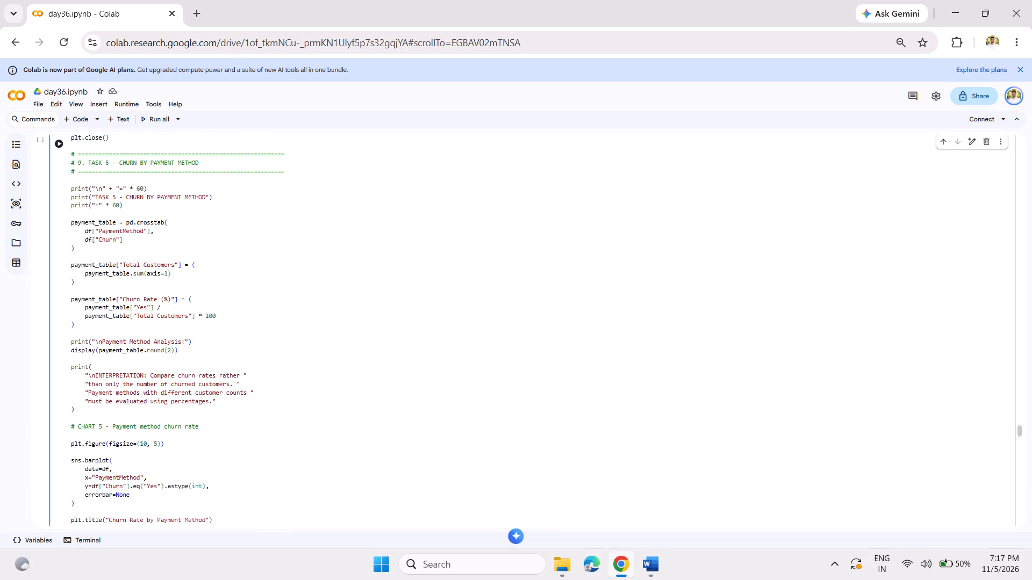
scroll(510, 455, "down", 1)
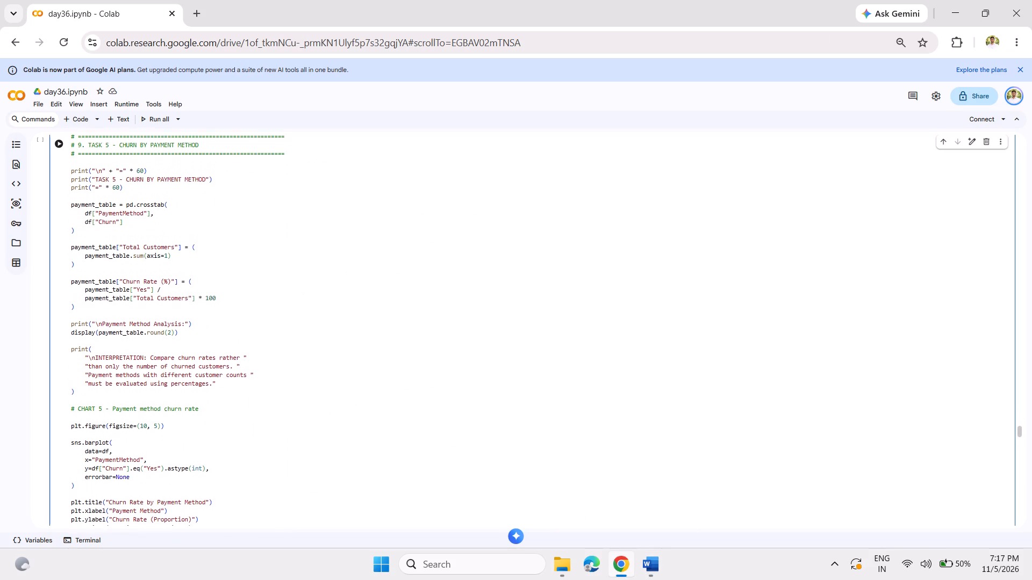
scroll(510, 455, "down", 1)
key("Print")
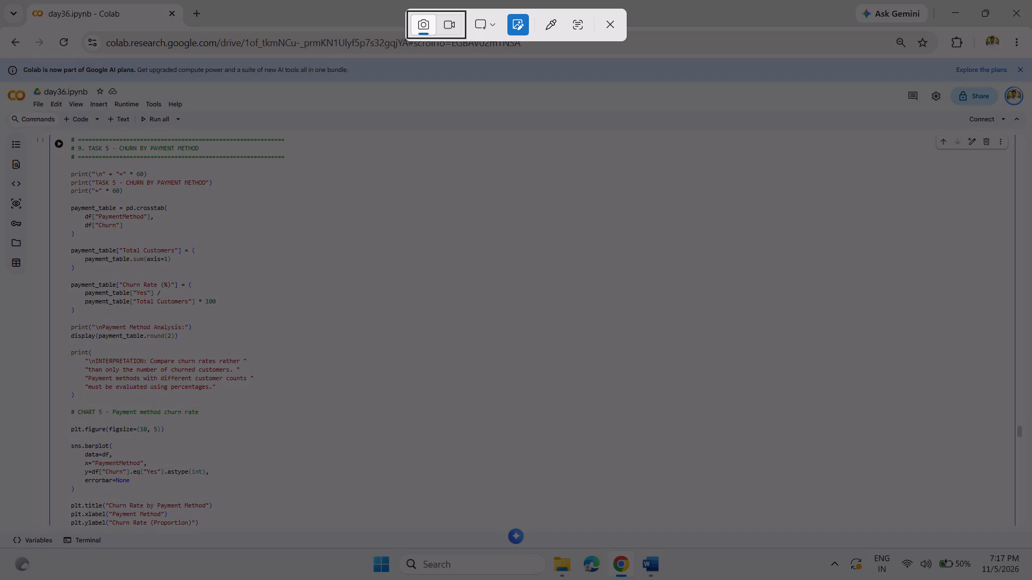
left_click_drag(60, 137, 418, 466)
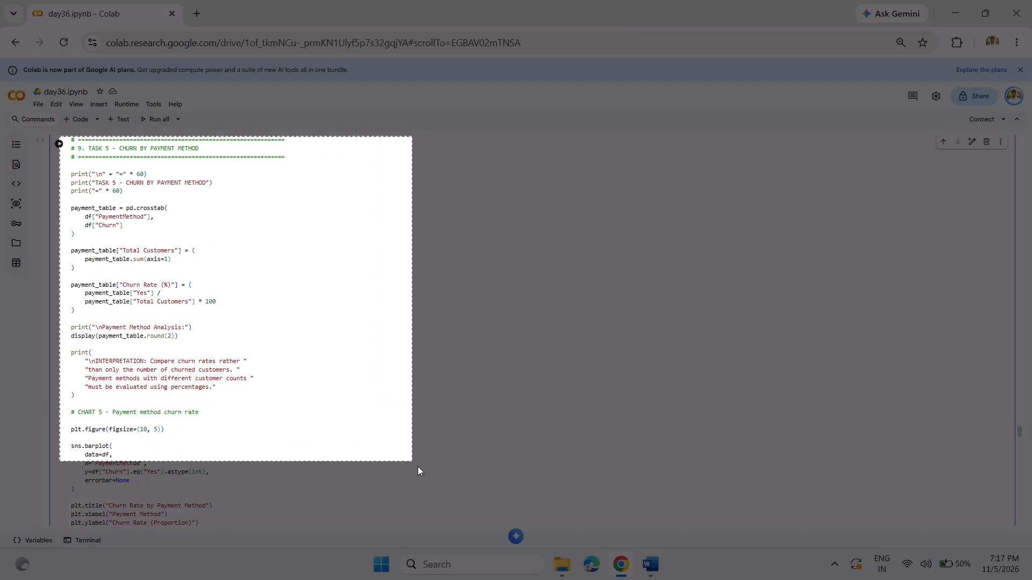
left_click_drag(418, 466, 346, 523)
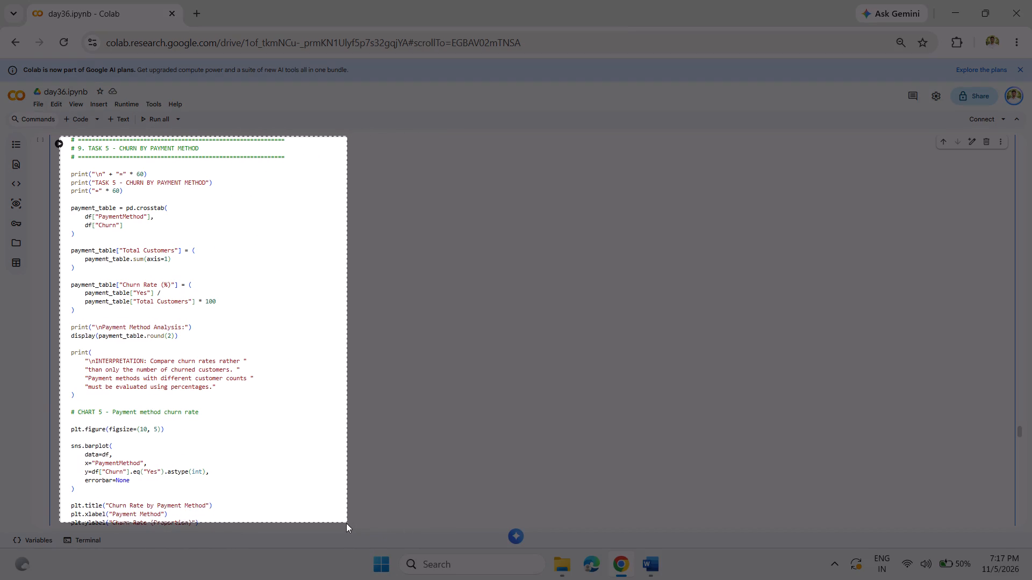
left_click_drag(346, 523, 346, 528)
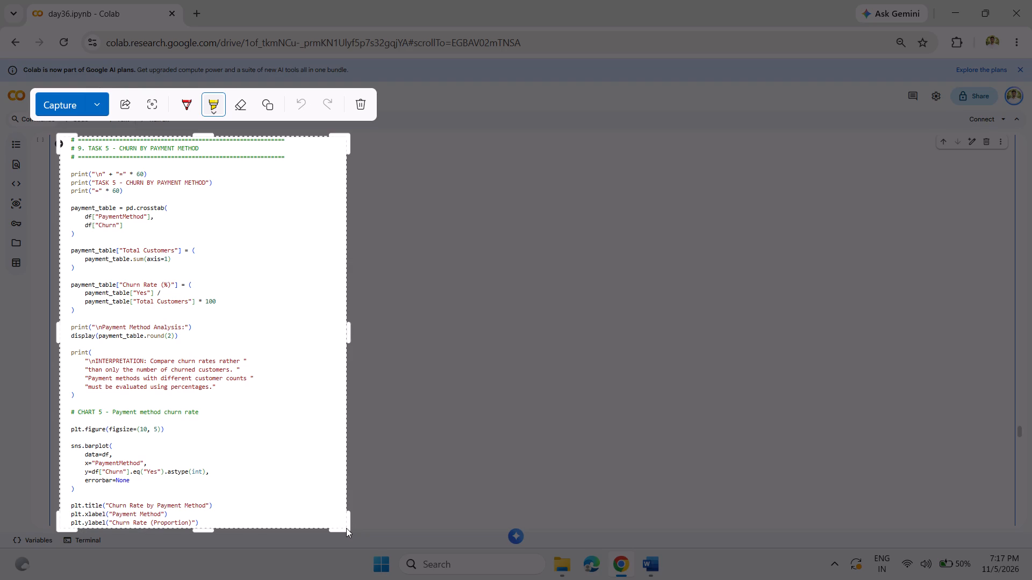
key("ctrl+c")
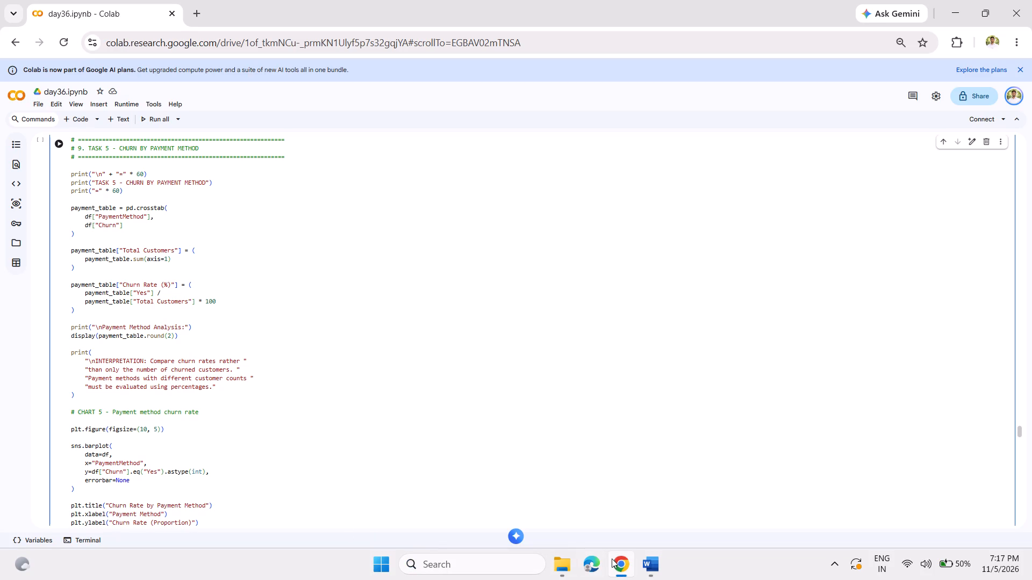
left_click(650, 497)
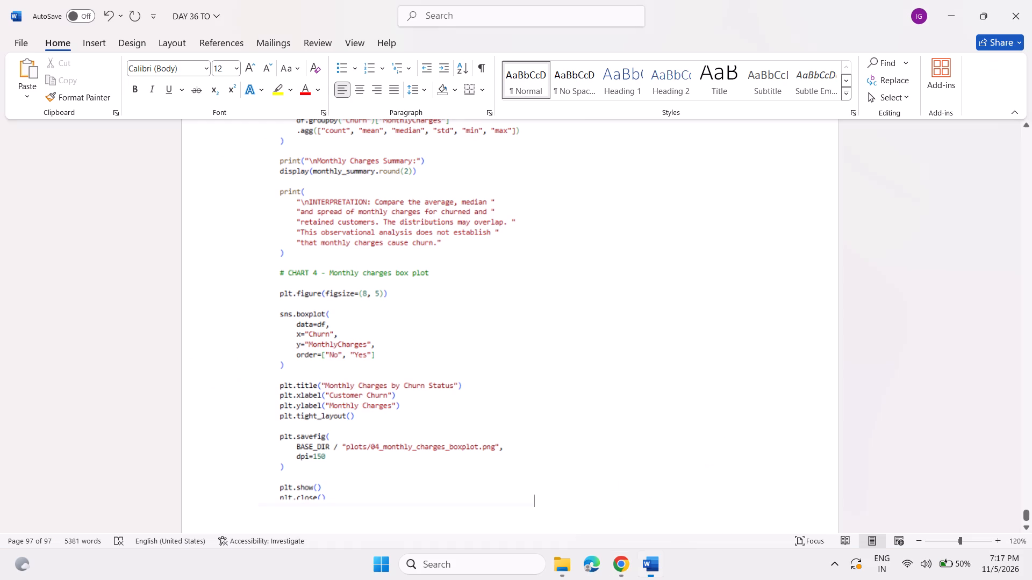
key("Return")
key("ctrl+v")
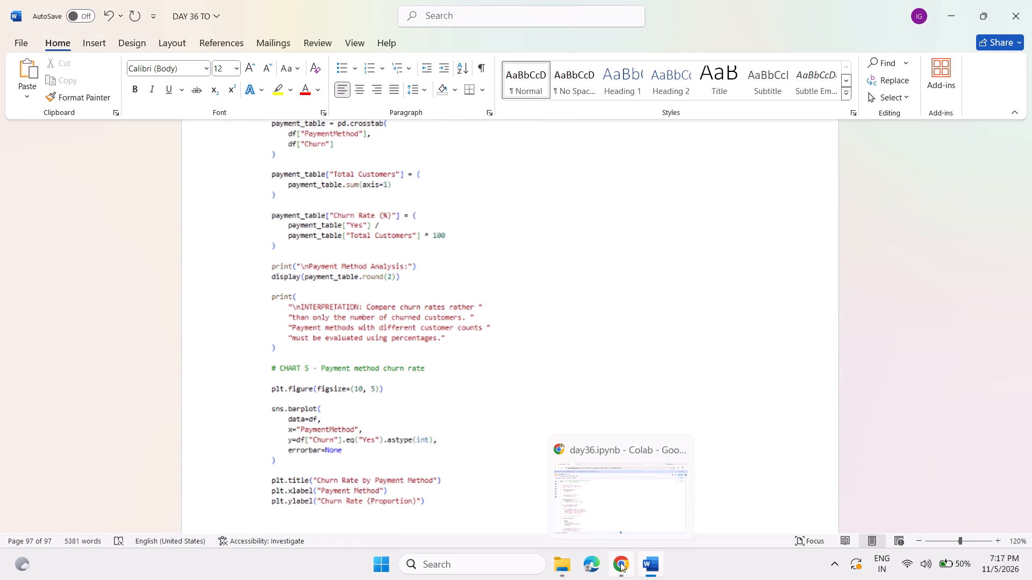
Snip the Colab code from Chart 5's plt.title through the "10.1 GENDER" display line and paste it on a new line in the report.
left_click(610, 513)
scroll(484, 446, "down", 1)
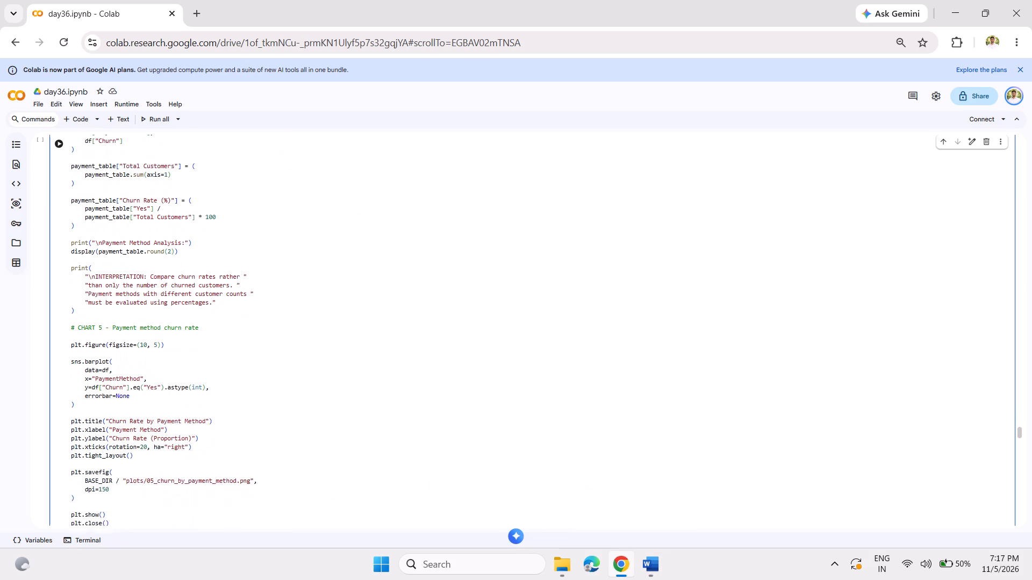
scroll(484, 446, "down", 5)
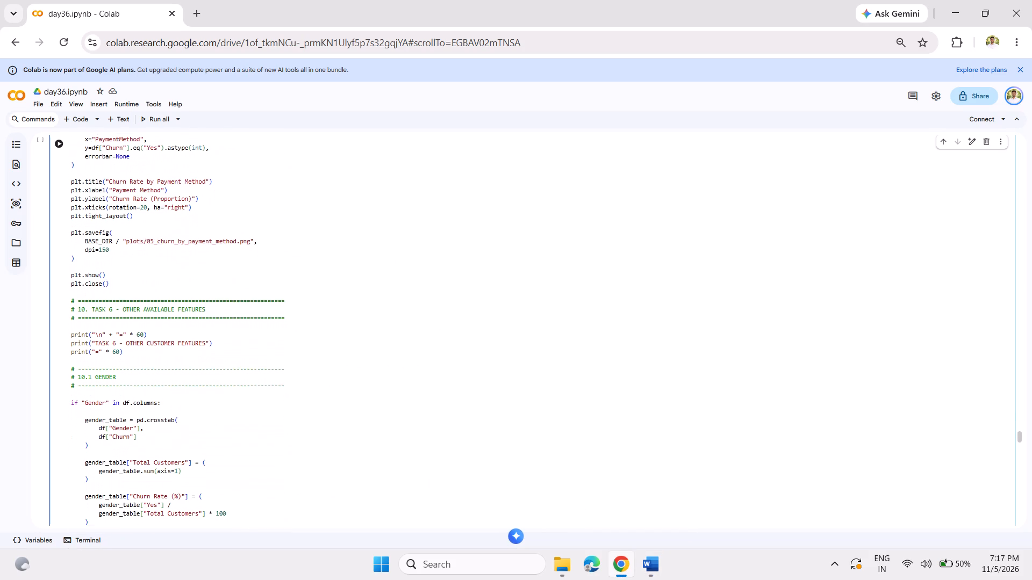
scroll(484, 446, "down", 1)
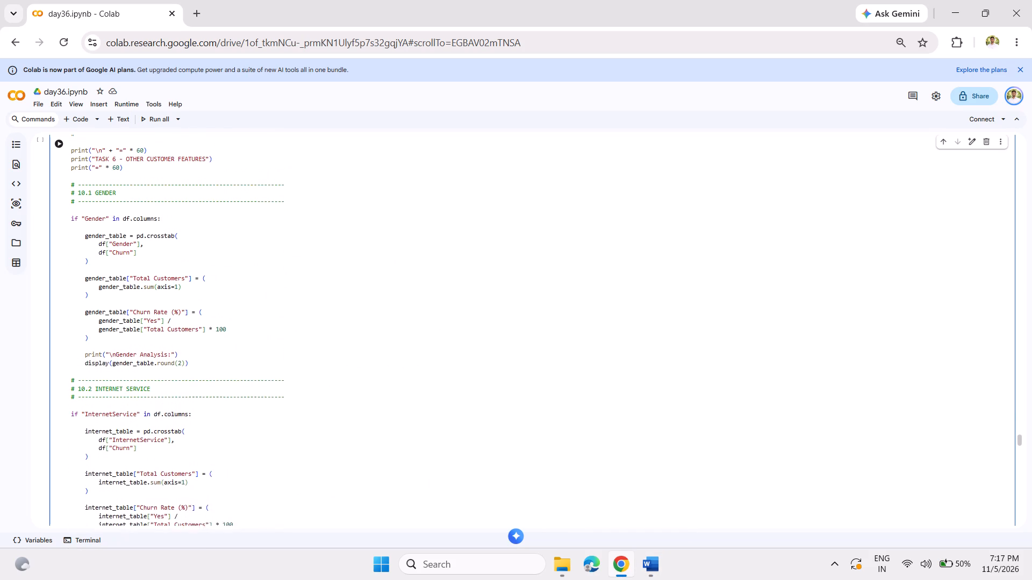
scroll(484, 446, "down", 1)
scroll(484, 446, "up", 3)
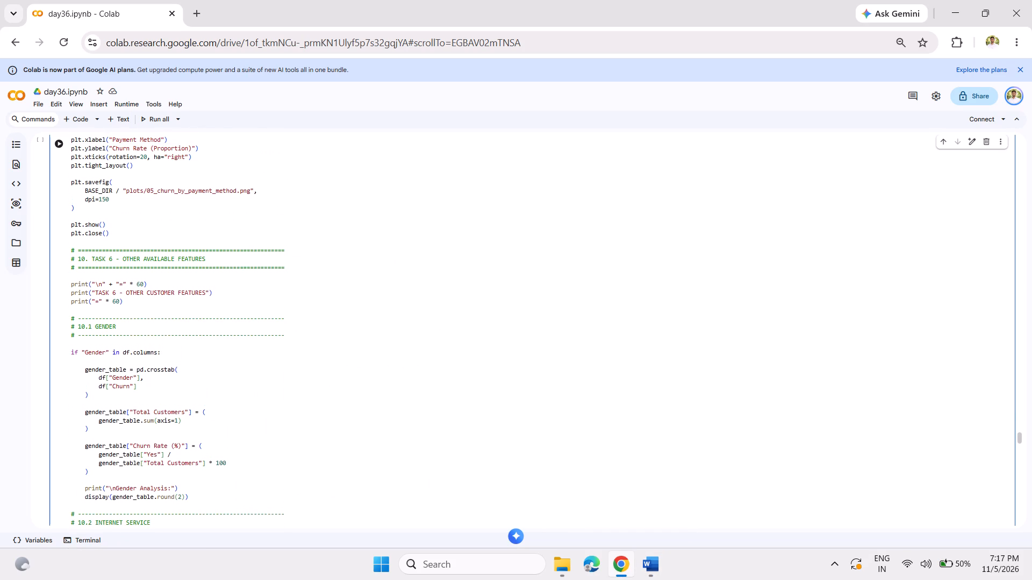
scroll(484, 446, "up", 1)
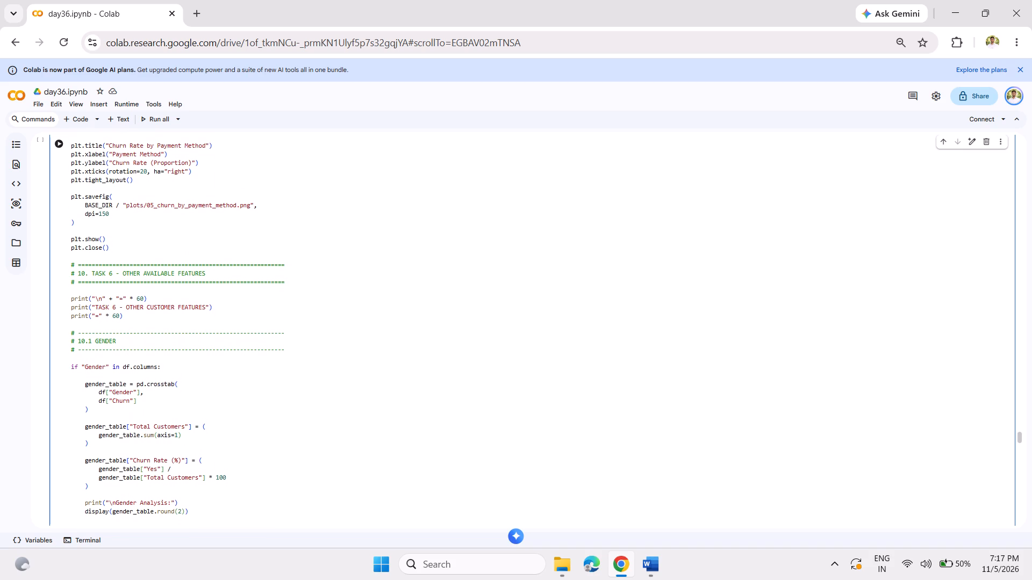
key("Print")
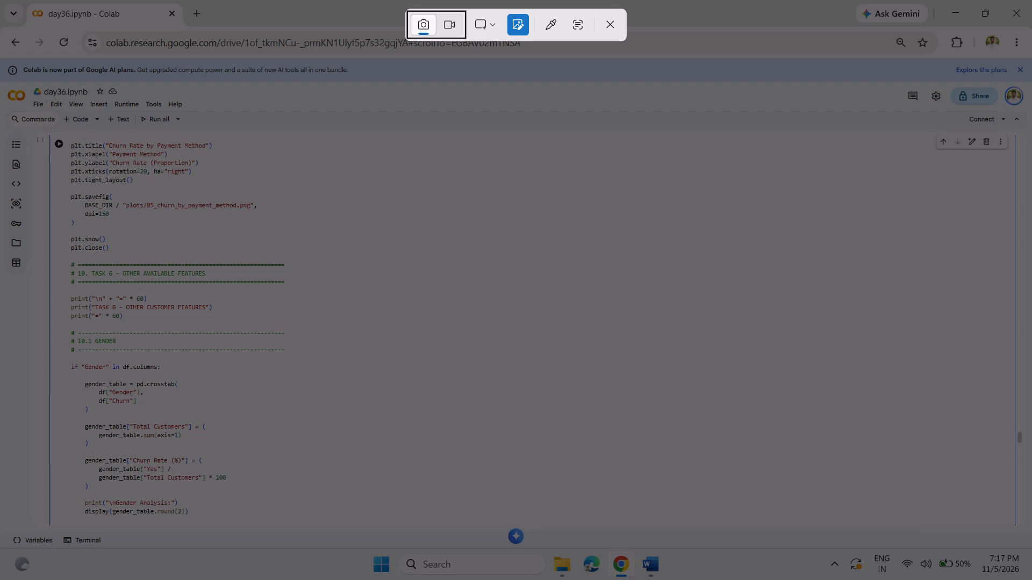
left_click_drag(58, 135, 254, 324)
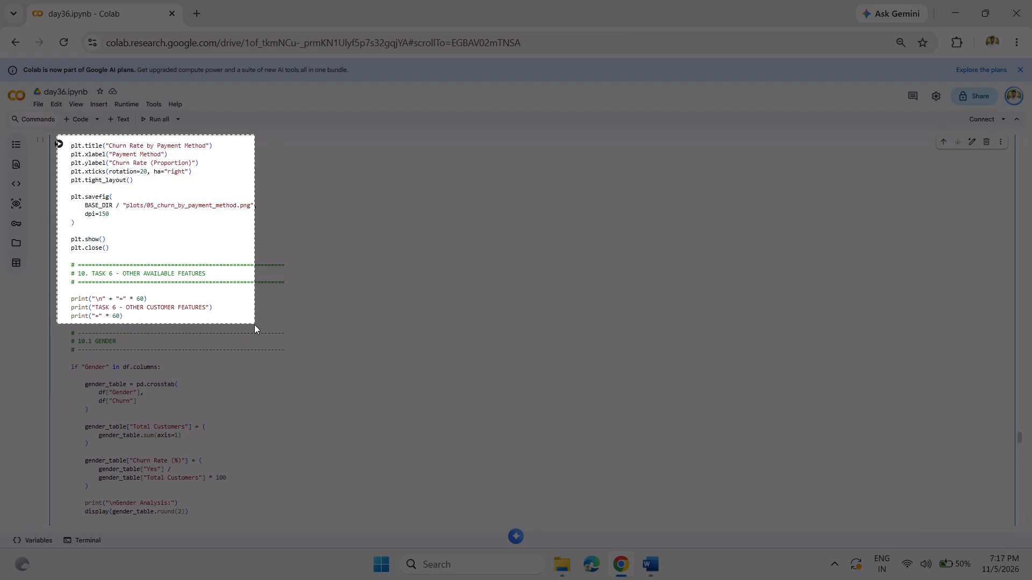
left_click_drag(254, 324, 338, 522)
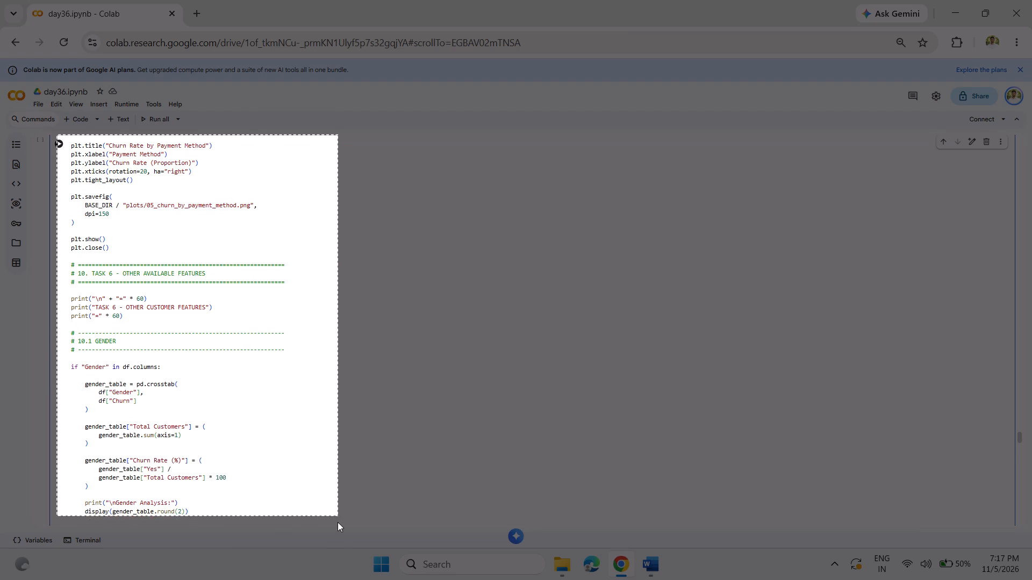
left_click_drag(338, 522, 335, 517)
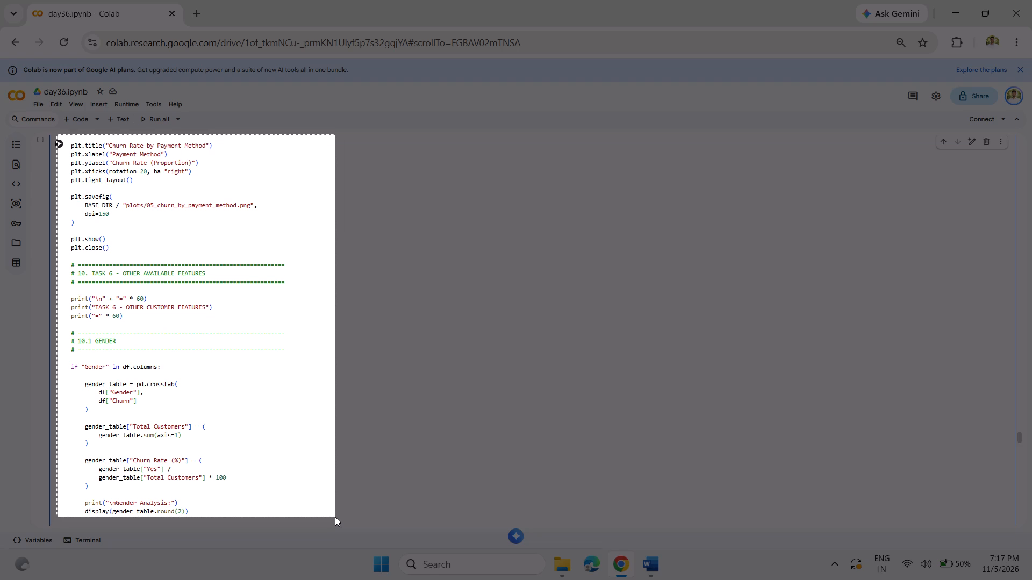
left_click_drag(335, 517, 334, 518)
key("ctrl+c")
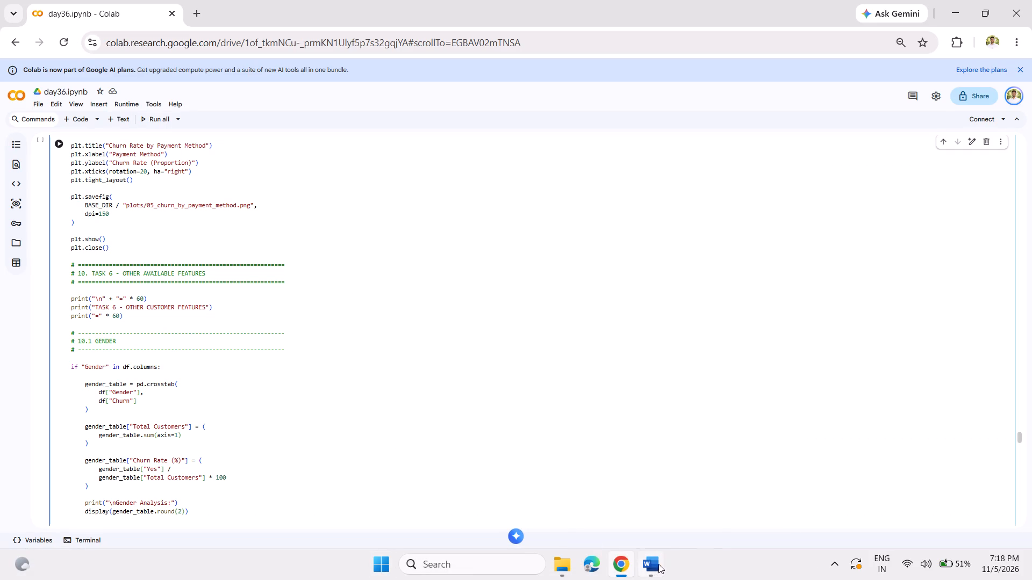
left_click(641, 511)
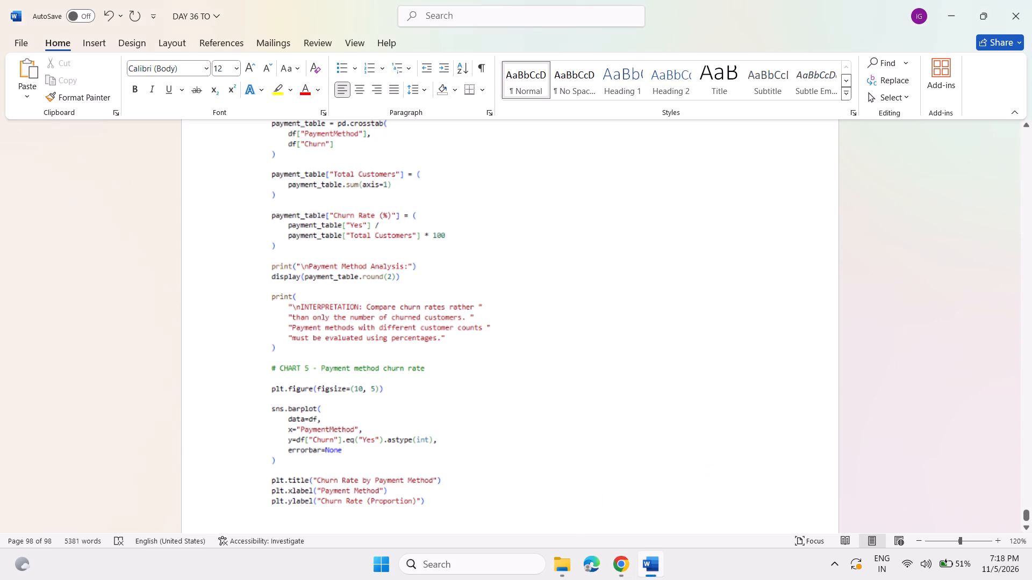
key("Return")
key("ctrl+v")
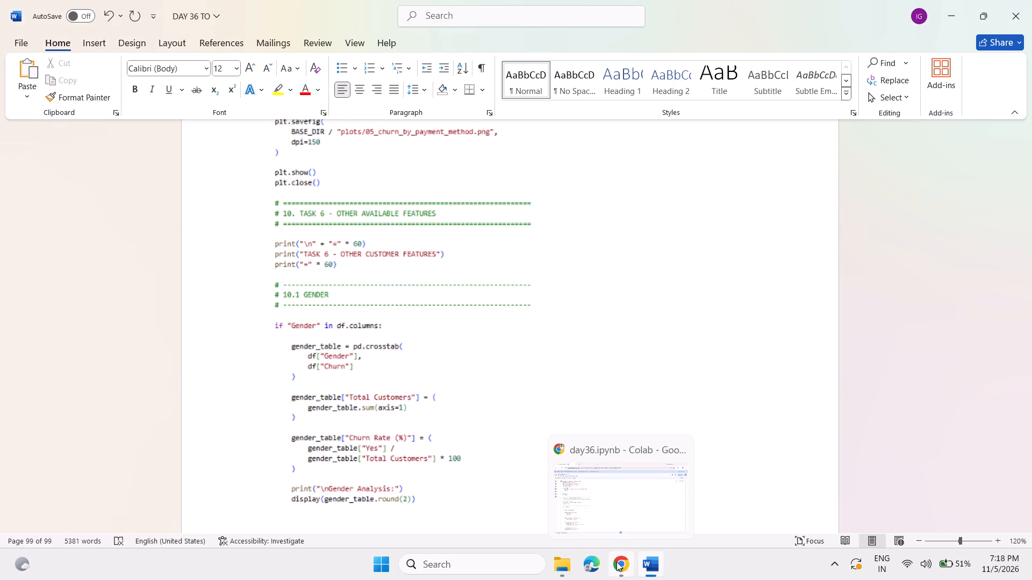
Snip the Colab code from "10.2 INTERNET SERVICE" through Chart 6's plt.close() and paste it on a new line in the report.
left_click(607, 506)
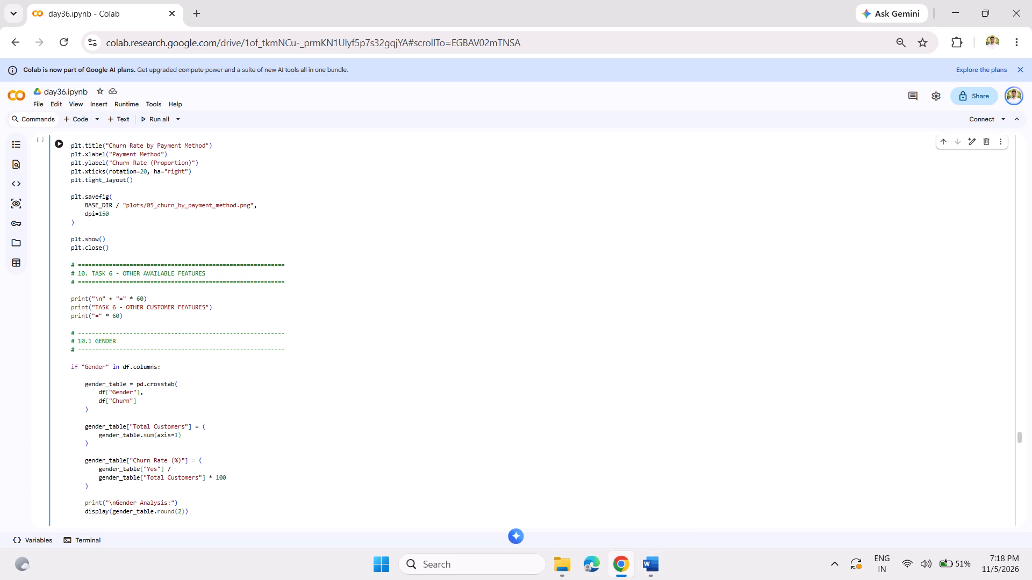
scroll(418, 429, "down", 6)
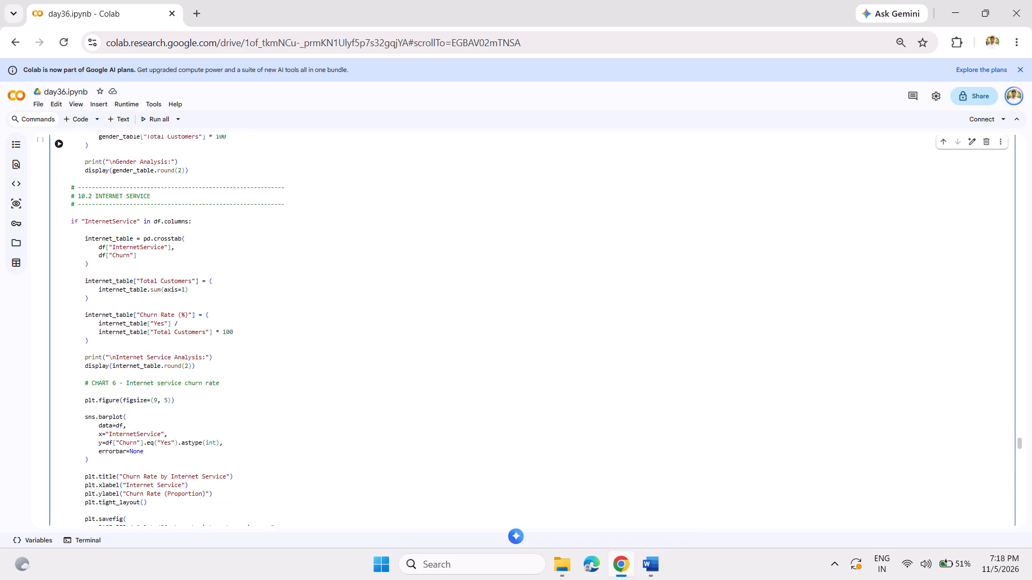
scroll(418, 429, "down", 2)
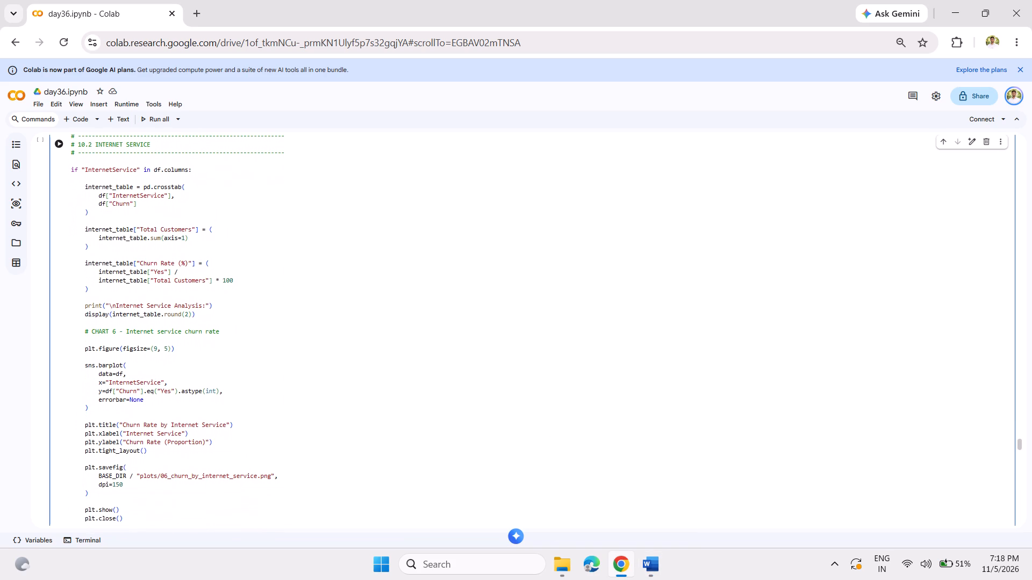
scroll(418, 429, "down", 1)
key("Print")
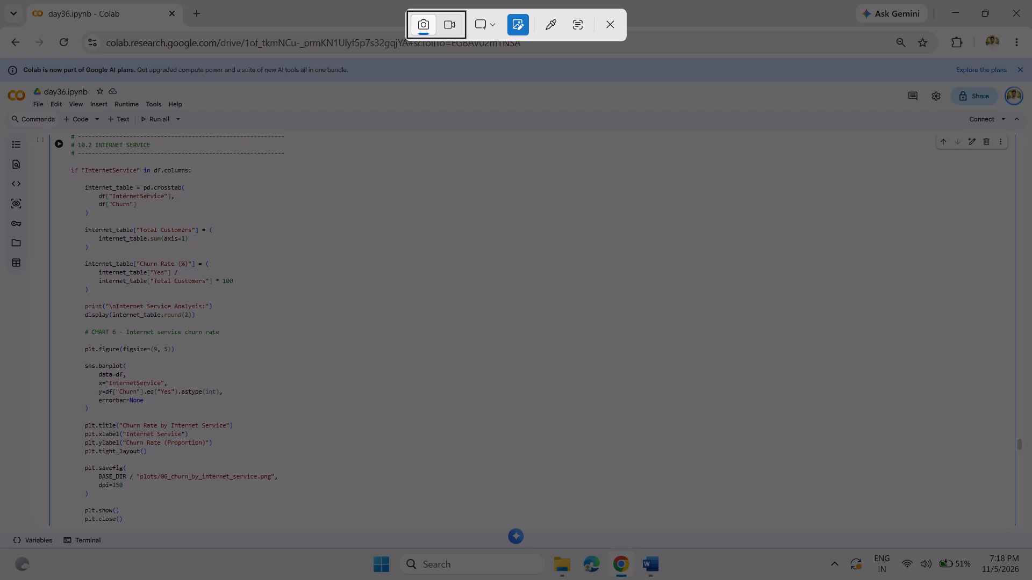
left_click_drag(64, 133, 286, 537)
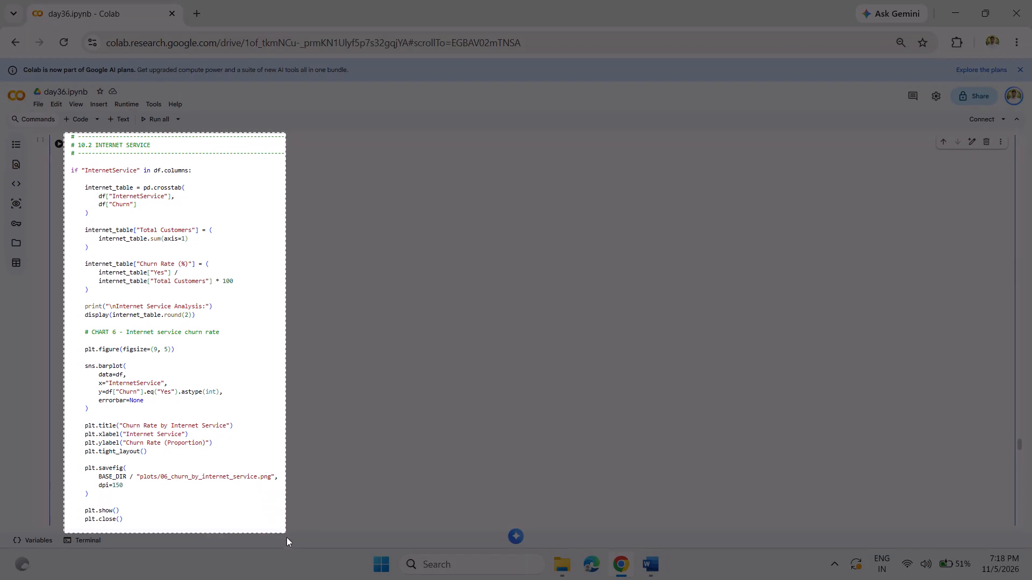
left_click_drag(286, 537, 306, 523)
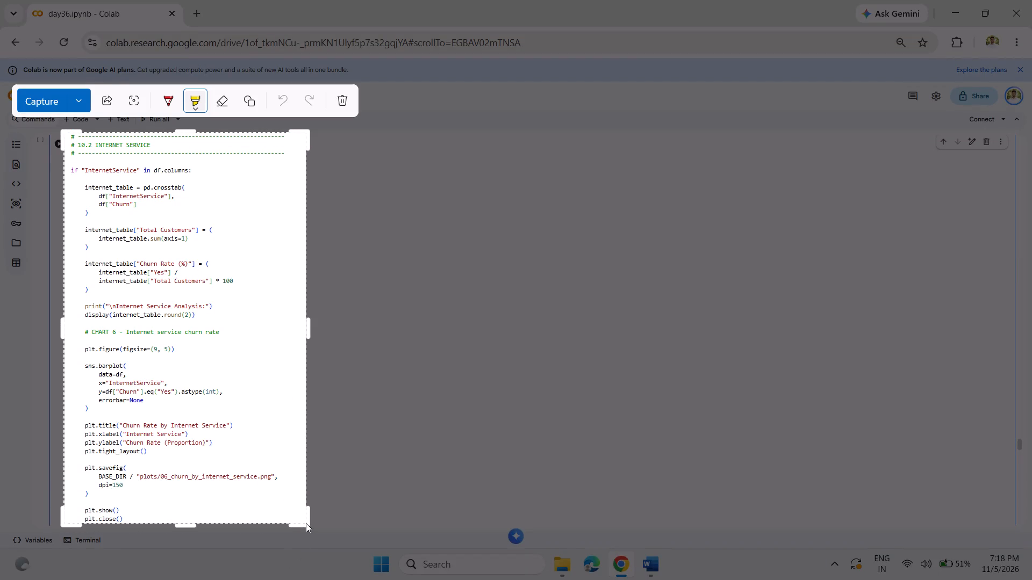
key("ctrl+c")
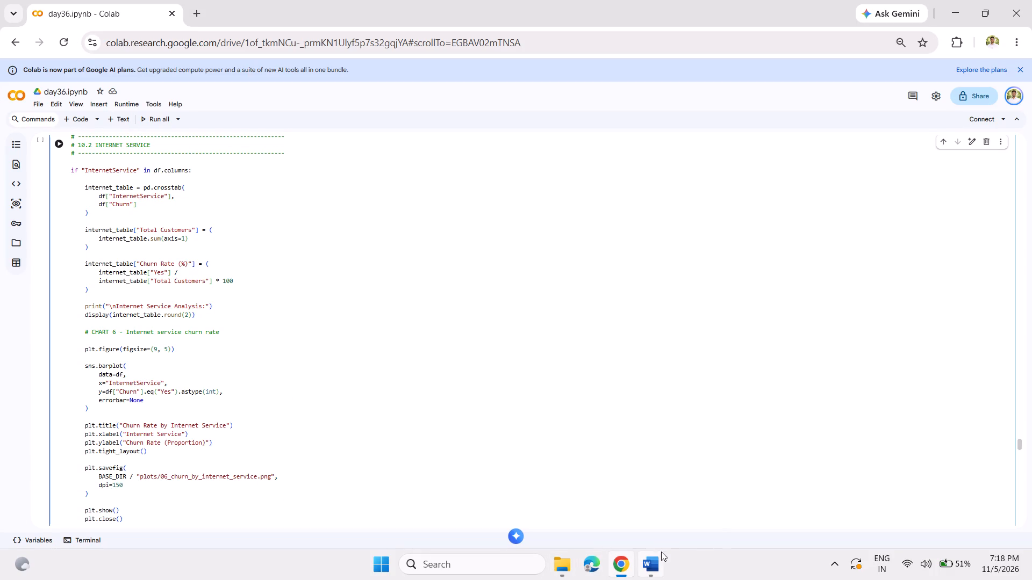
left_click(660, 501)
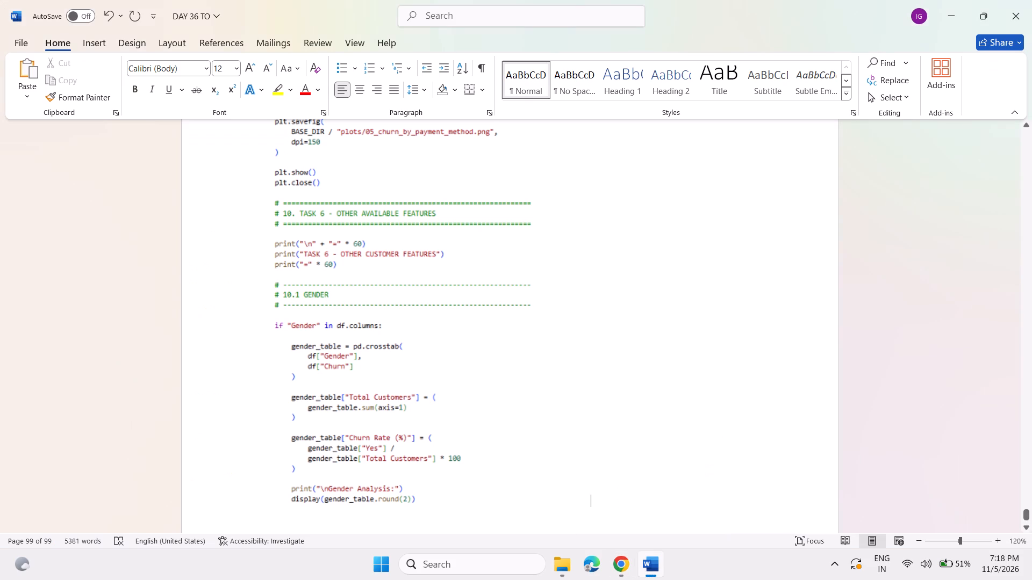
key("Return")
key("ctrl+v")
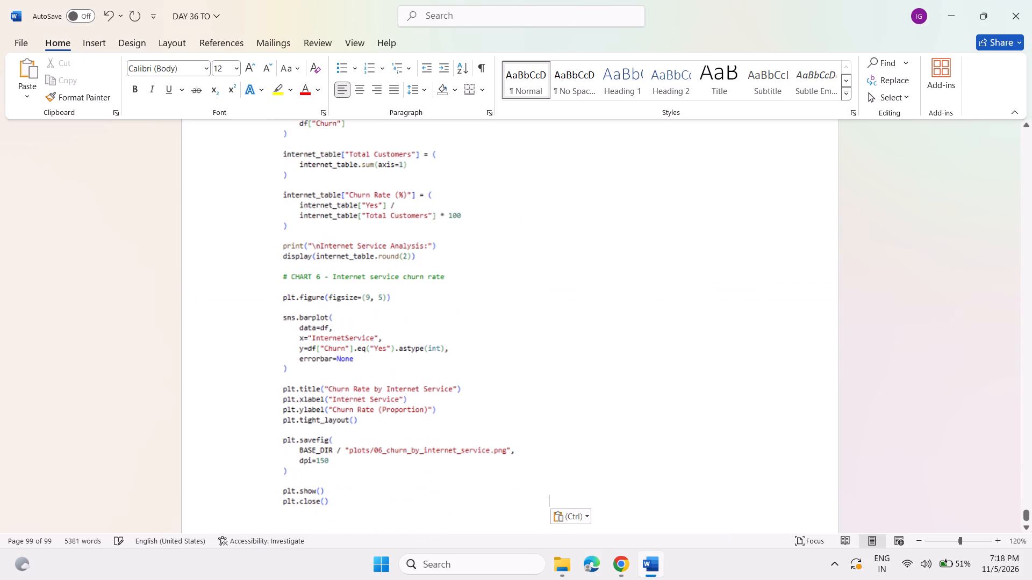
Snip the Colab code from "10.3 CUSTOMER SUPPORT CALLS" through Chart 7's plt.close() and paste it on a new line in the report.
left_click(612, 510)
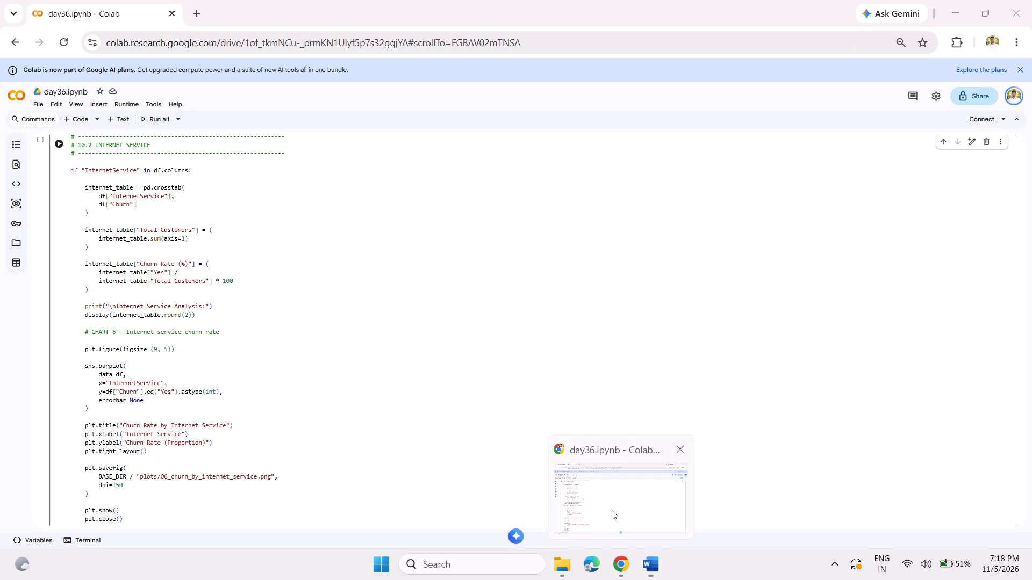
scroll(391, 454, "down", 5)
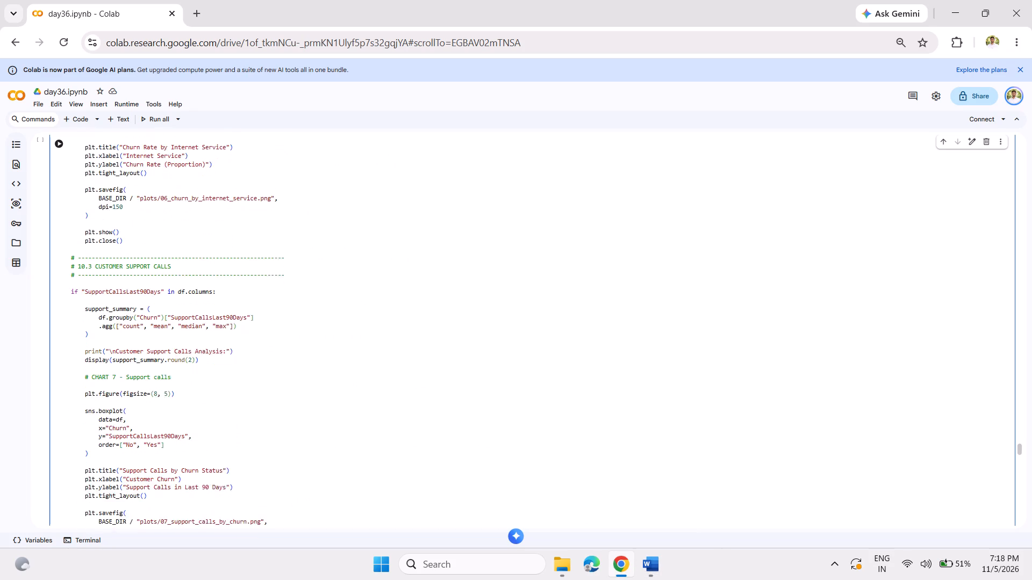
scroll(391, 454, "down", 2)
scroll(391, 454, "up", 1)
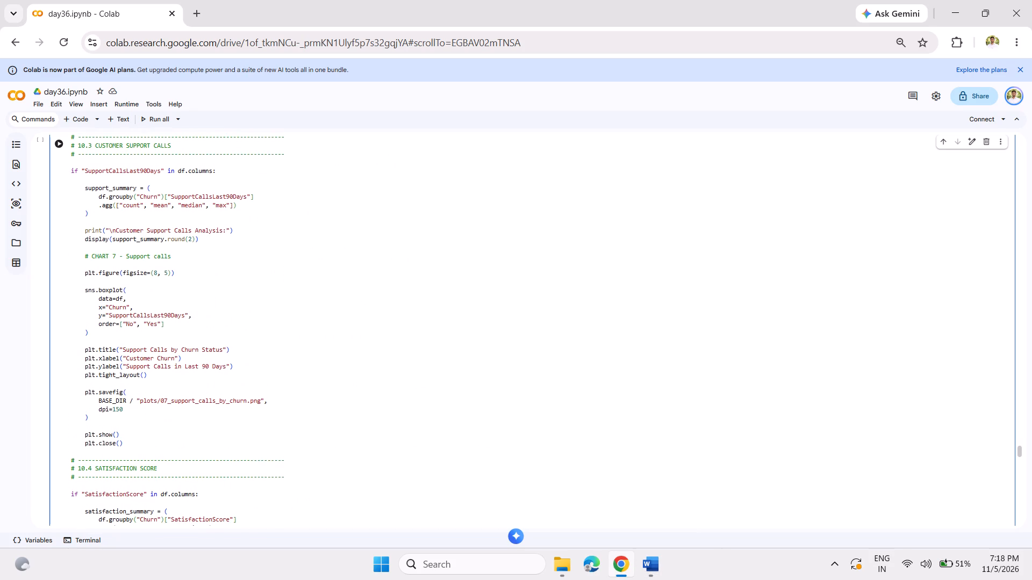
scroll(391, 454, "up", 2)
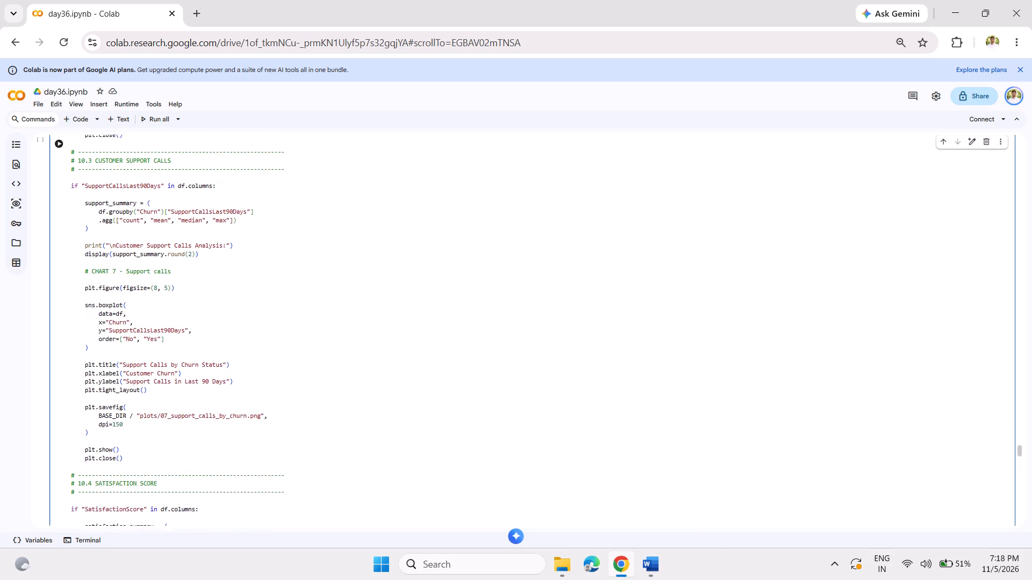
scroll(391, 454, "up", 1)
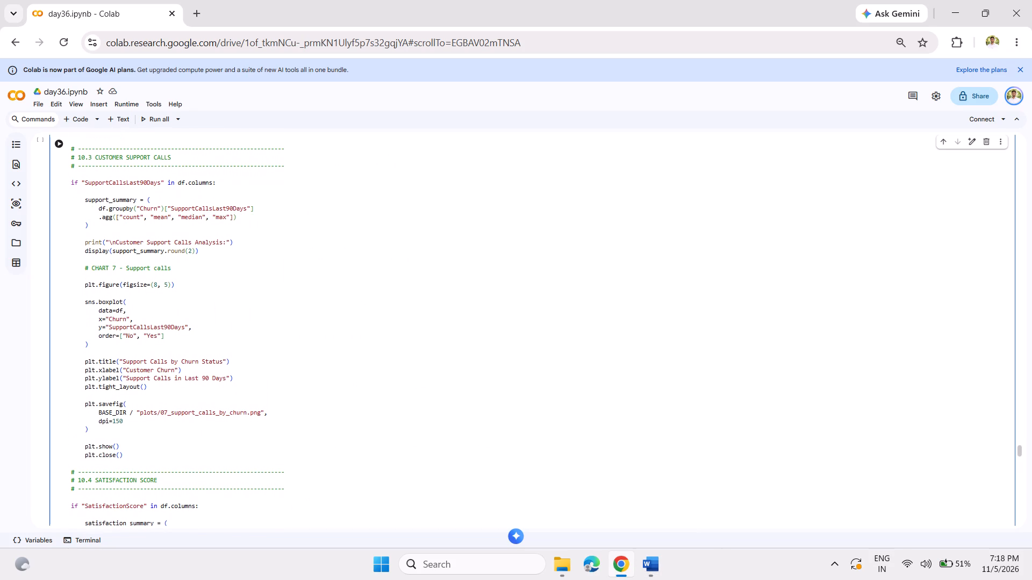
key("Print")
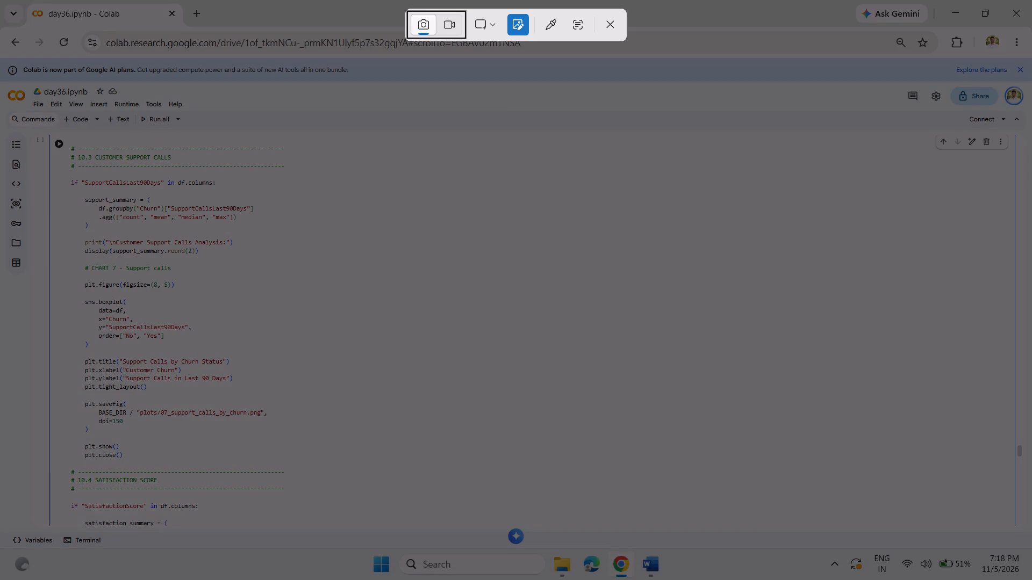
left_click_drag(66, 141, 252, 436)
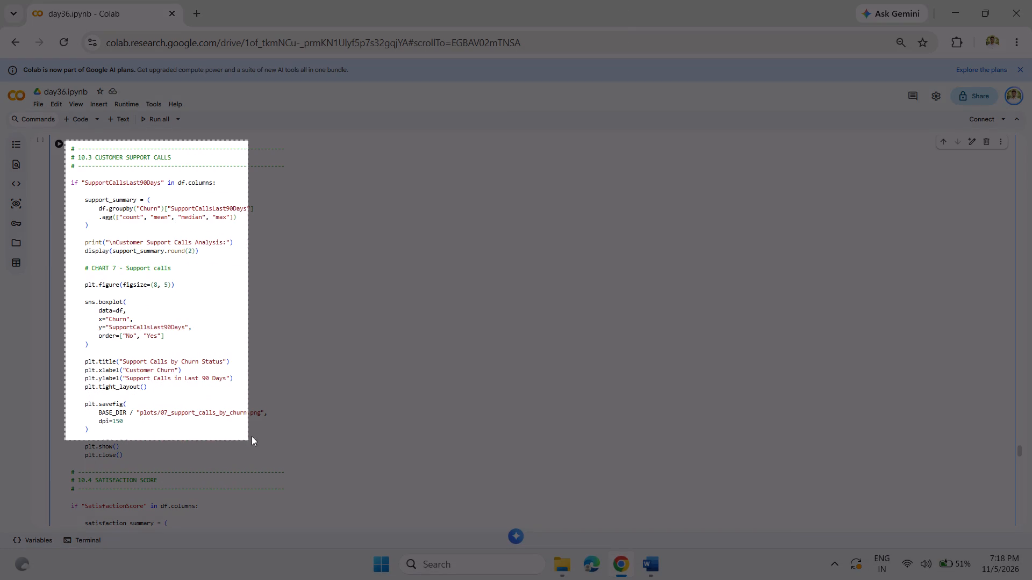
left_click_drag(252, 436, 285, 462)
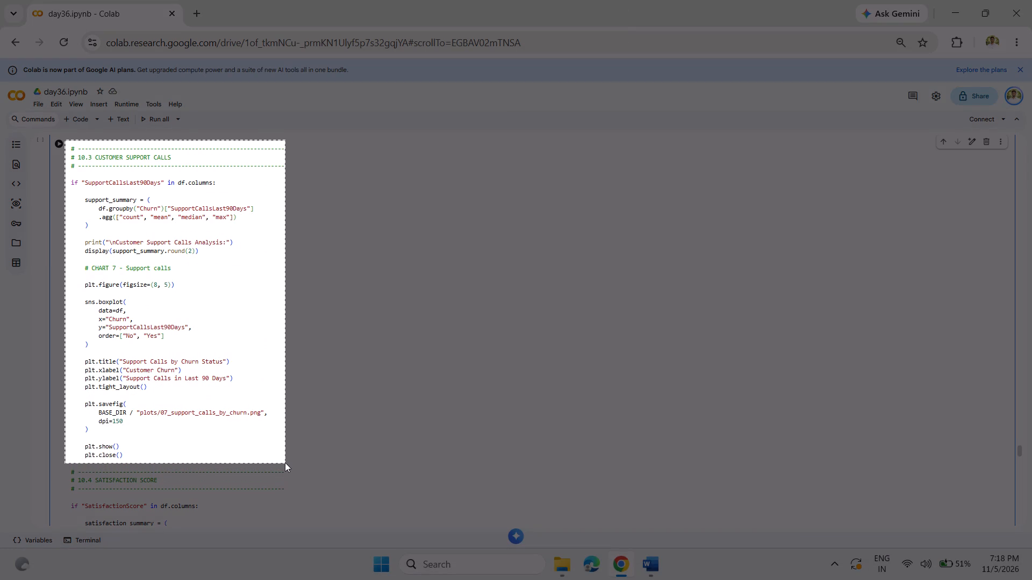
left_click_drag(285, 462, 285, 462)
key("ctrl+c")
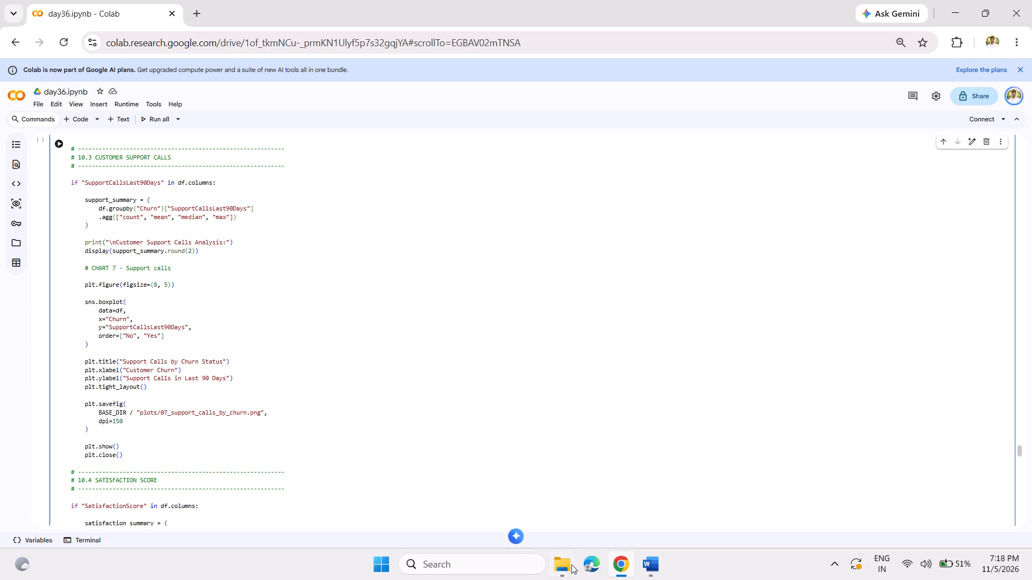
left_click(655, 509)
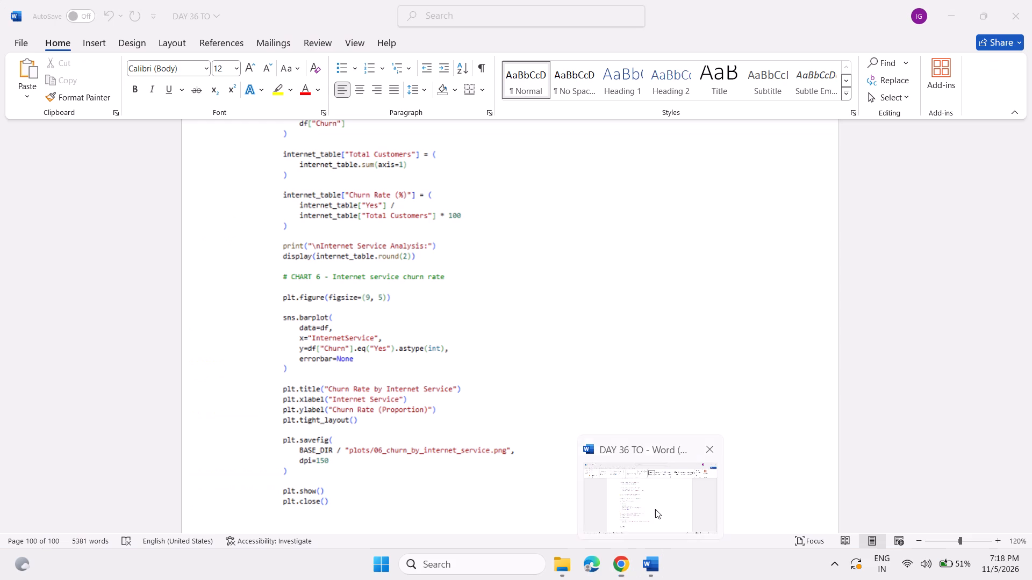
key("Return")
key("ctrl+v")
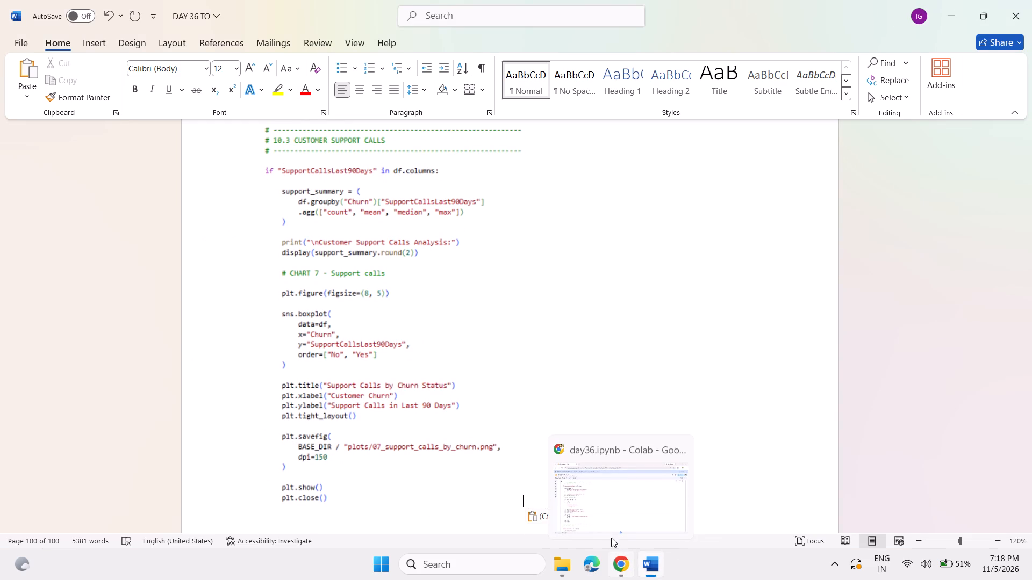
Snip the Colab code from "10.4 SATISFACTION SCORE" through Chart 8's plt.close() and paste it on a new line in the report.
left_click(609, 523)
scroll(400, 433, "down", 4)
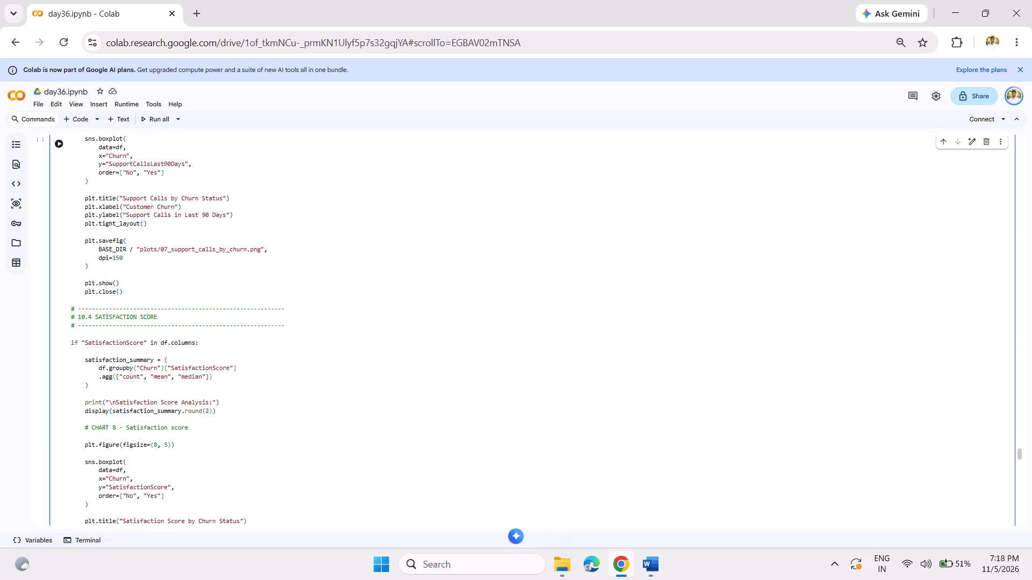
scroll(400, 433, "down", 2)
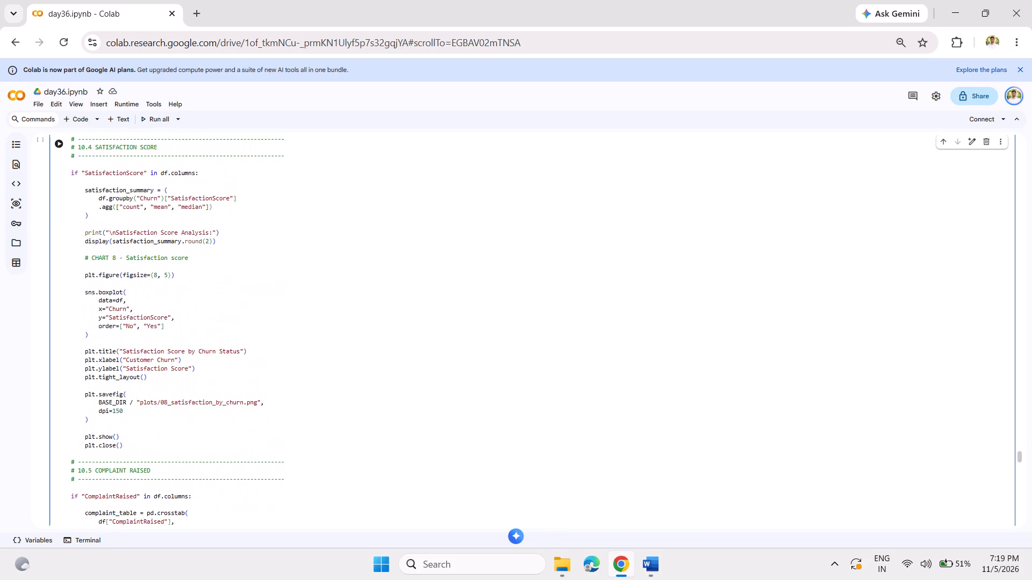
scroll(400, 433, "down", 1)
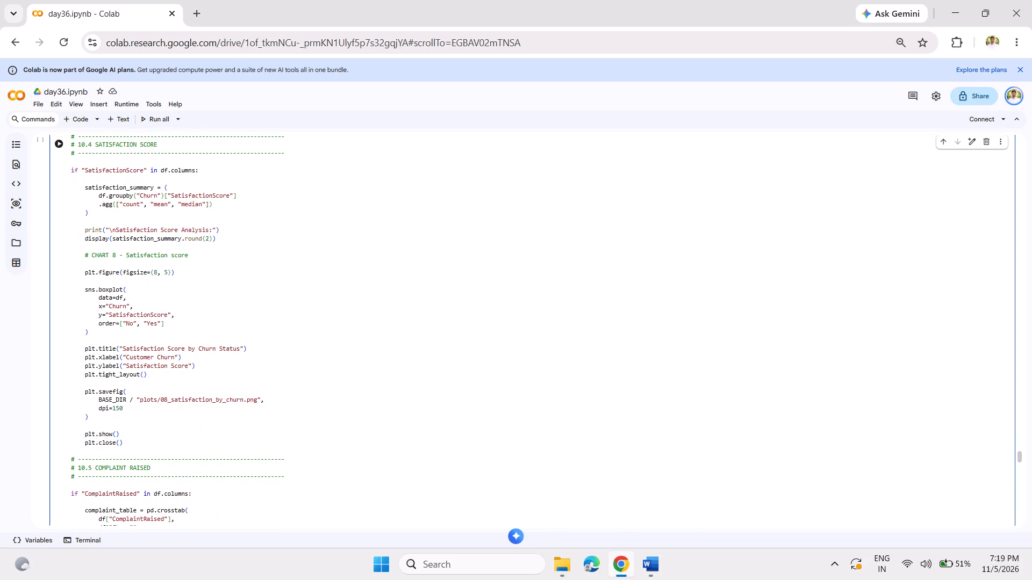
key("Print")
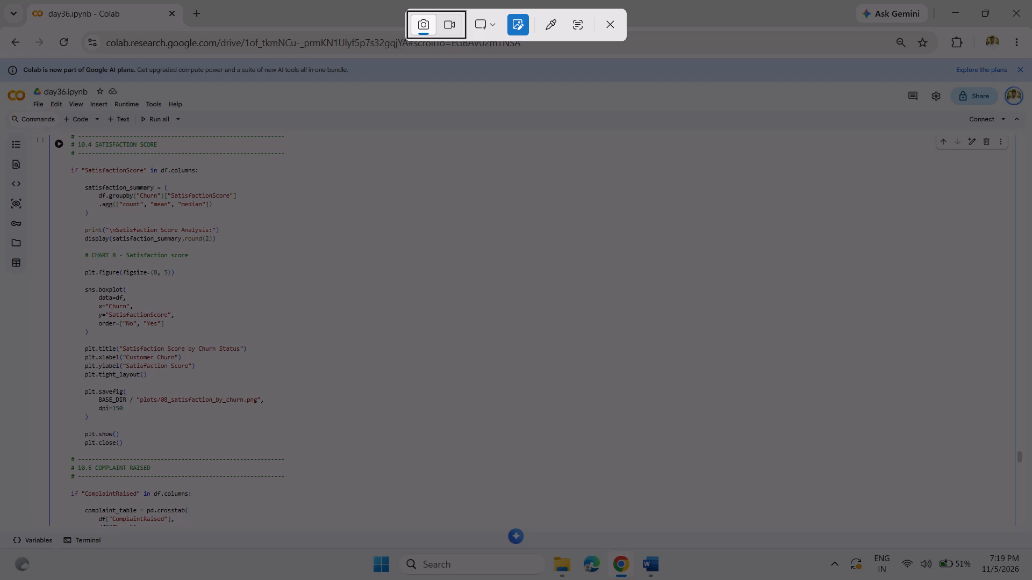
left_click_drag(64, 131, 239, 415)
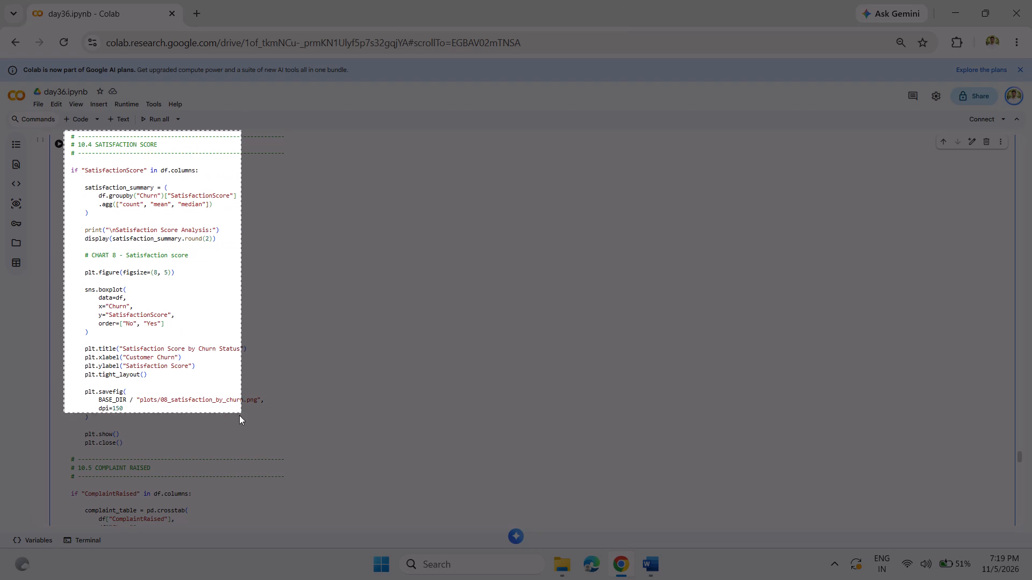
left_click_drag(239, 415, 279, 445)
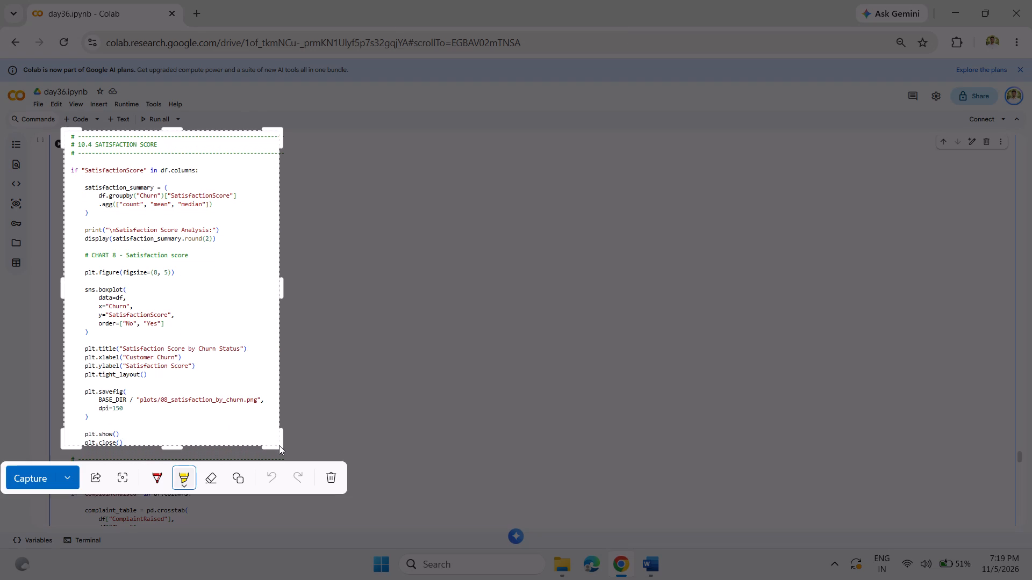
key("ctrl+c")
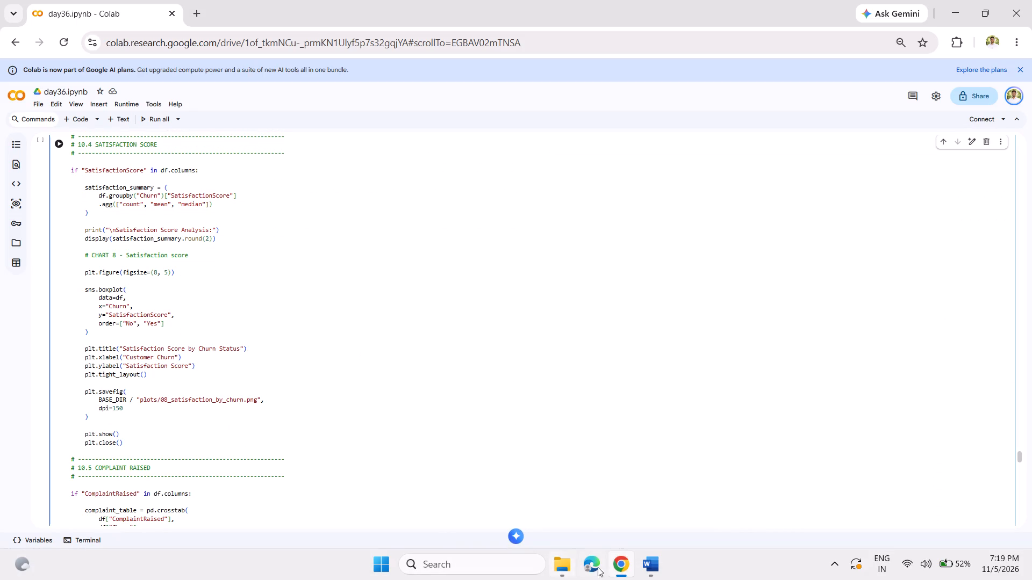
left_click(651, 515)
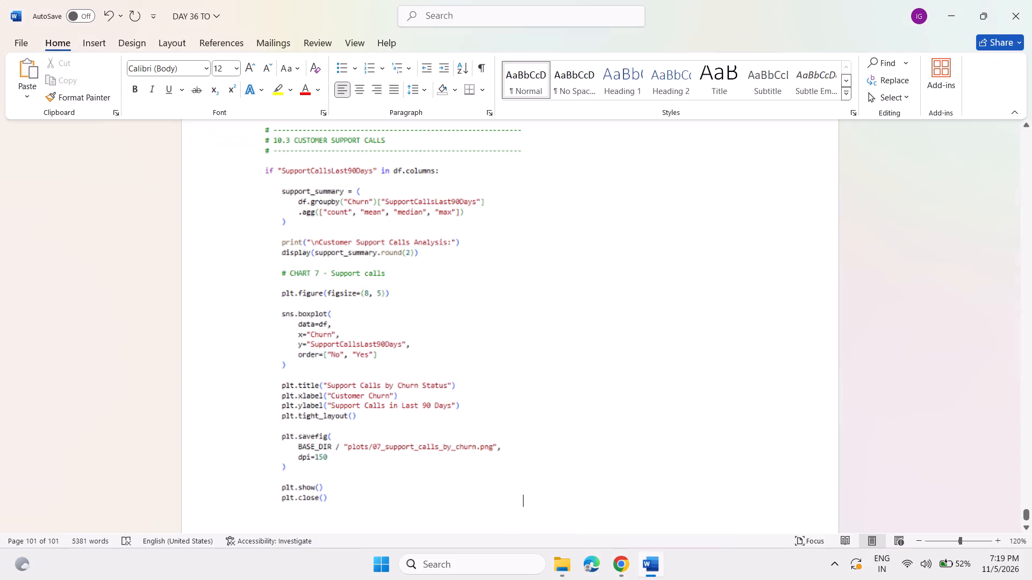
key("Return")
key("ctrl+v")
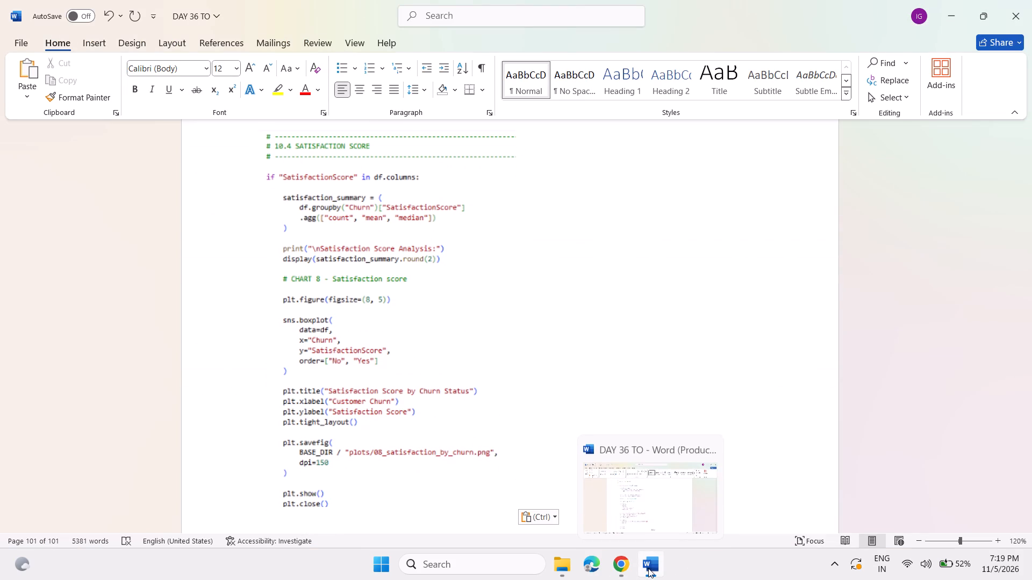
left_click(634, 504)
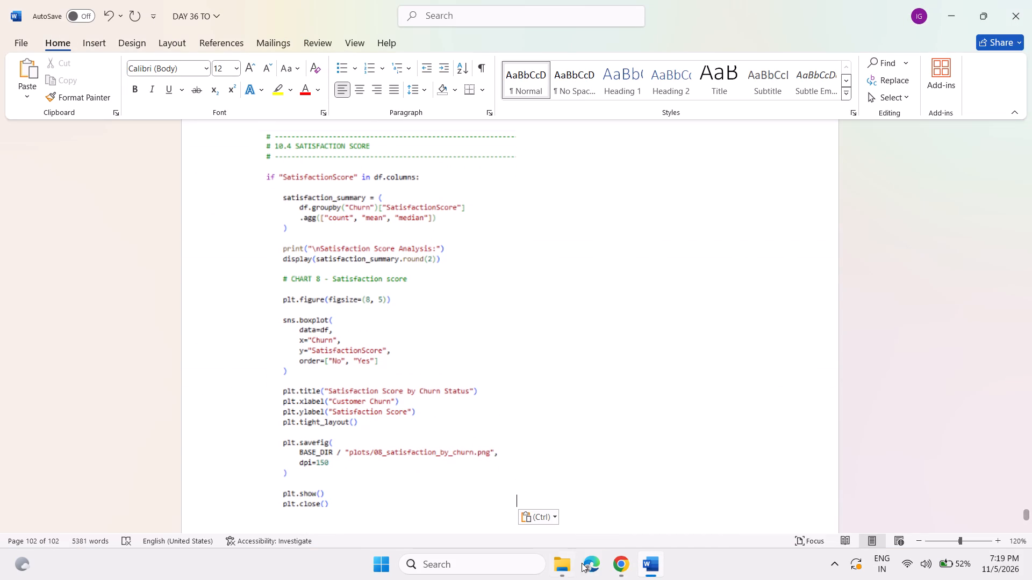
Snip the Colab code from "10.5 COMPLAINT RAISED" through the "10.6 SENIOR CITIZEN" display line and paste it on a new line in the report.
left_click(608, 508)
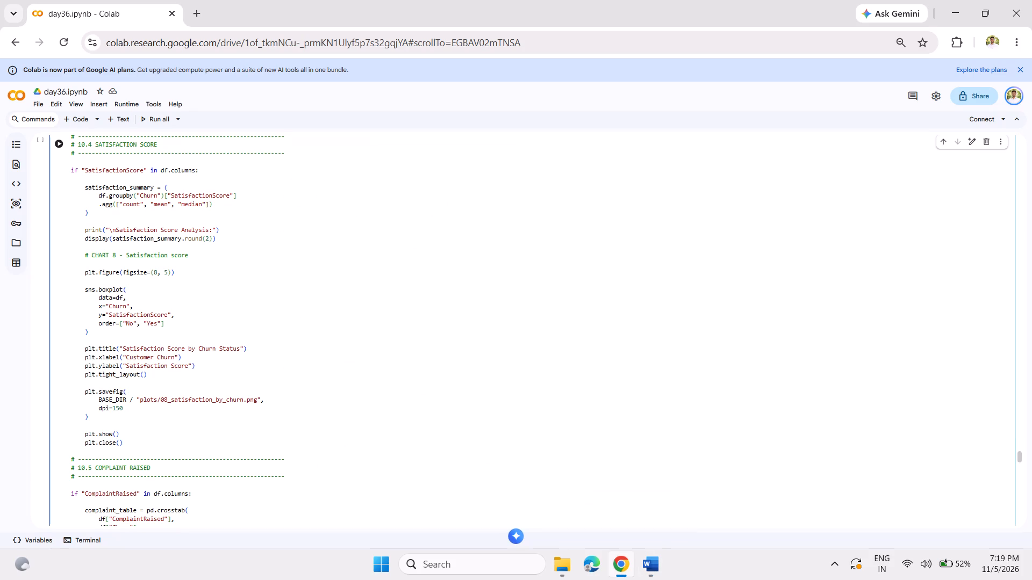
scroll(435, 433, "down", 5)
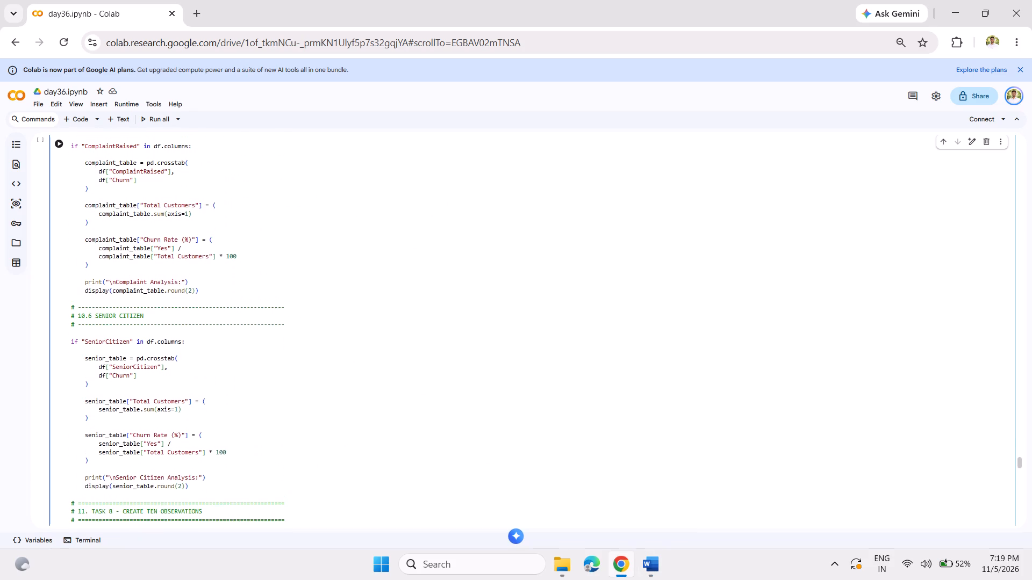
scroll(435, 433, "down", 1)
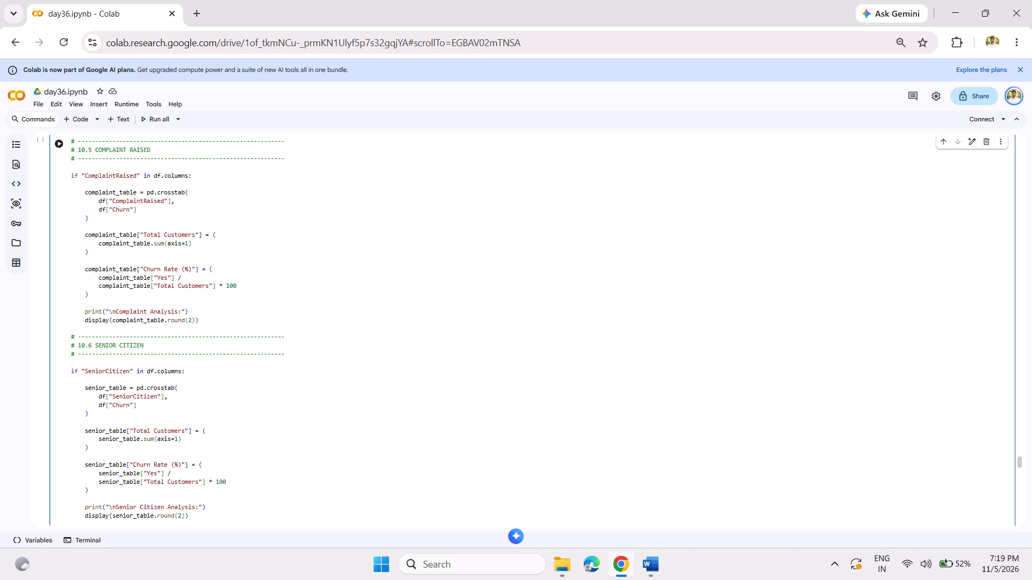
key("Print")
left_click_drag(62, 137, 135, 161)
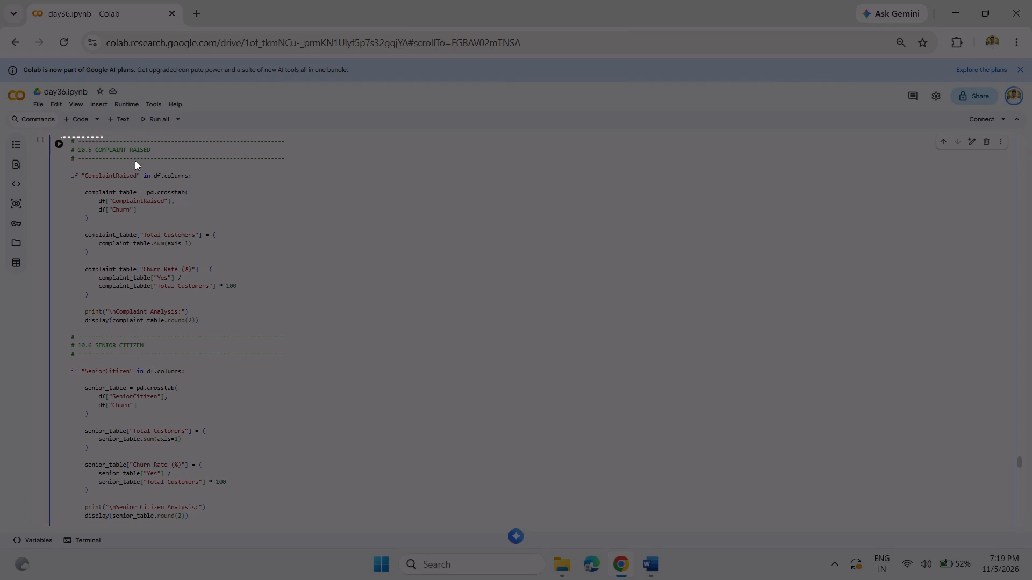
left_click_drag(135, 161, 297, 531)
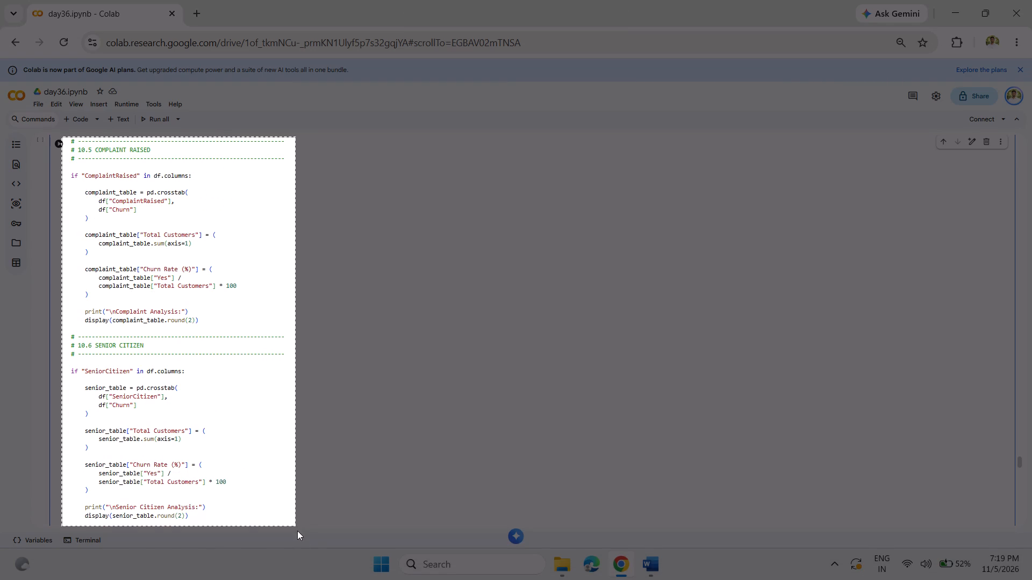
left_click_drag(297, 531, 313, 525)
key("ctrl+c")
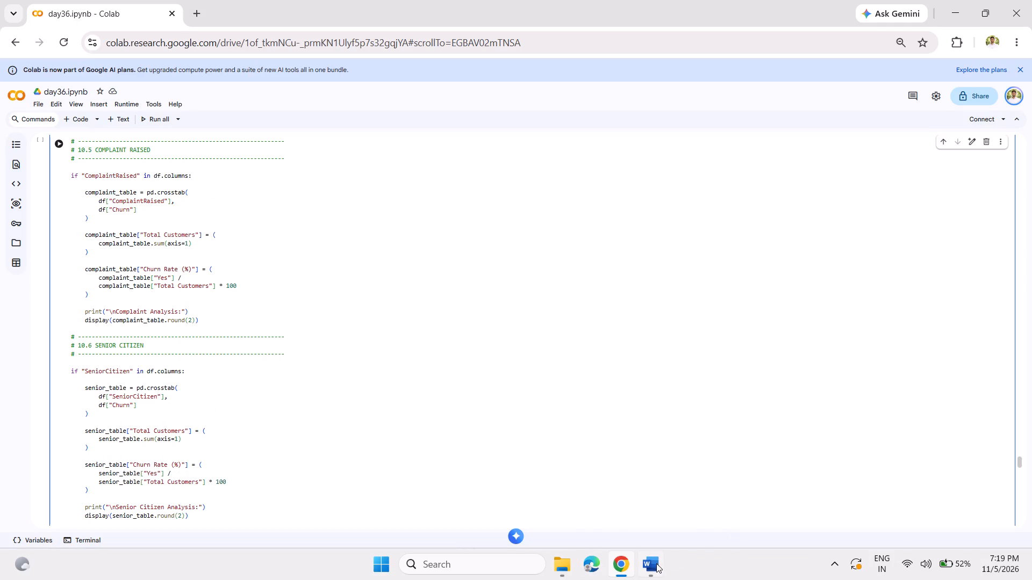
left_click(653, 531)
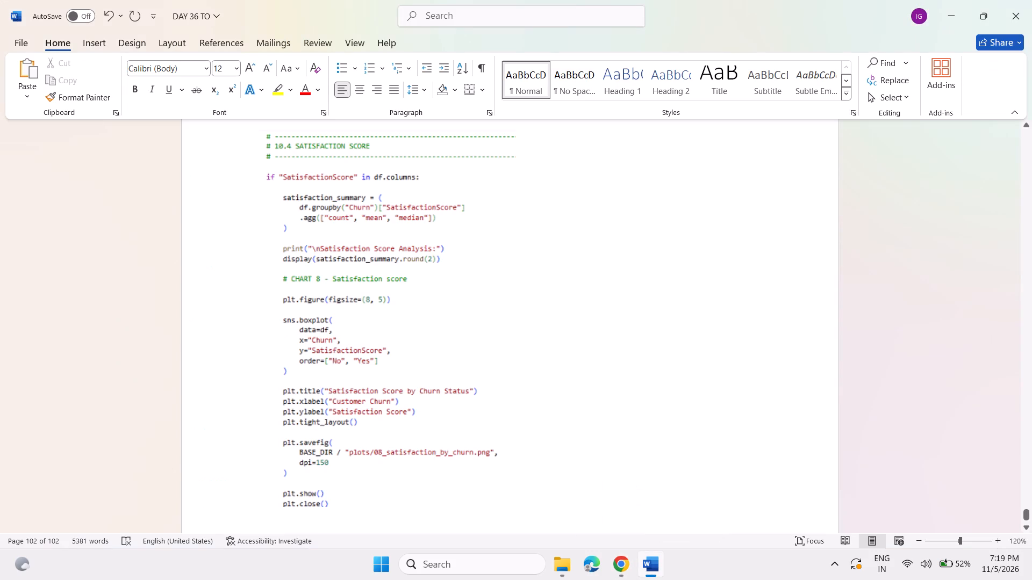
key("Return")
key("ctrl+v")
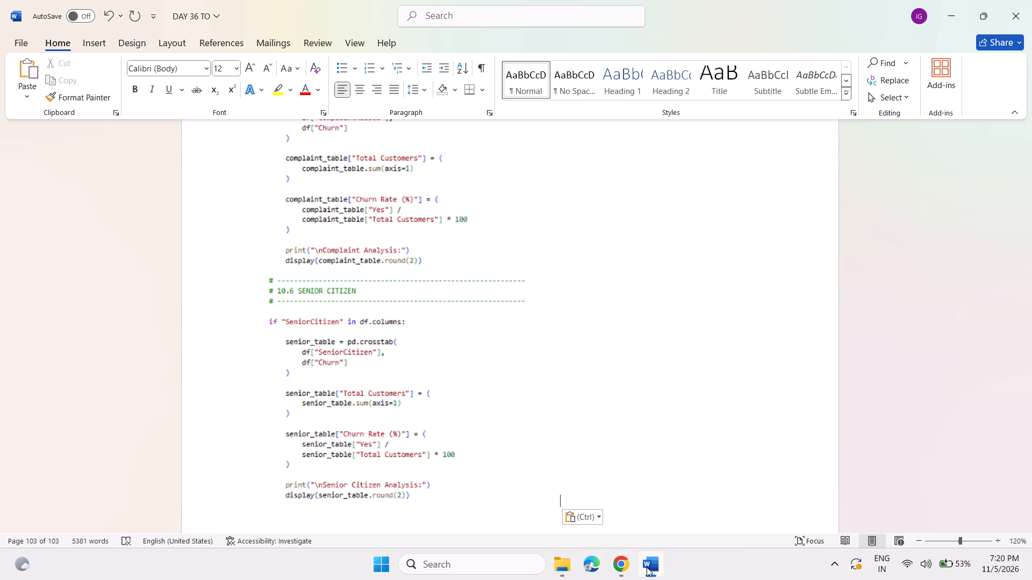
left_click(650, 487)
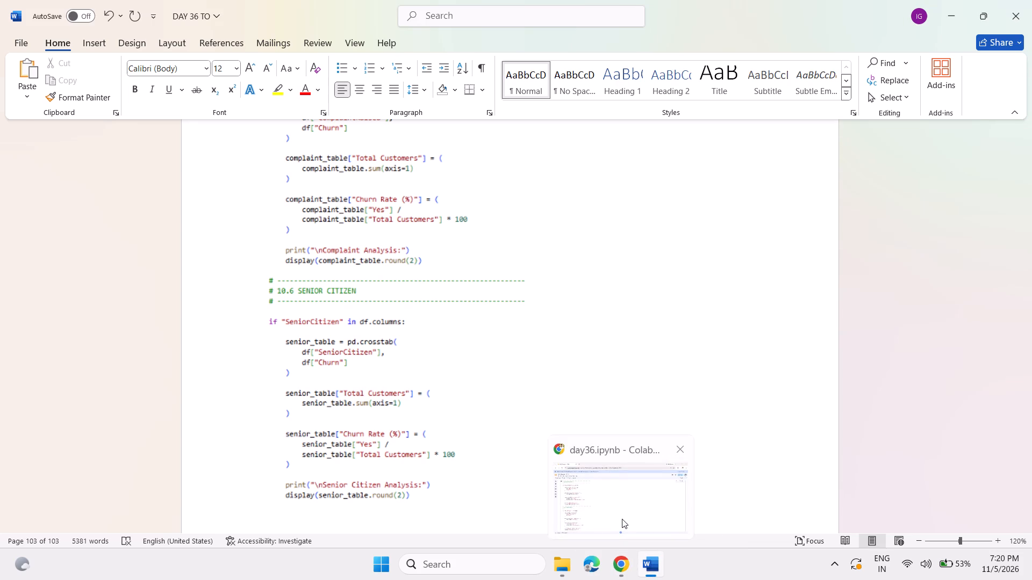
Snip the Colab code from "11. TASK 8 - CREATE TEN OBSERVATIONS" into Observation 2's evidence lines and paste it on a new line in the report.
left_click(622, 519)
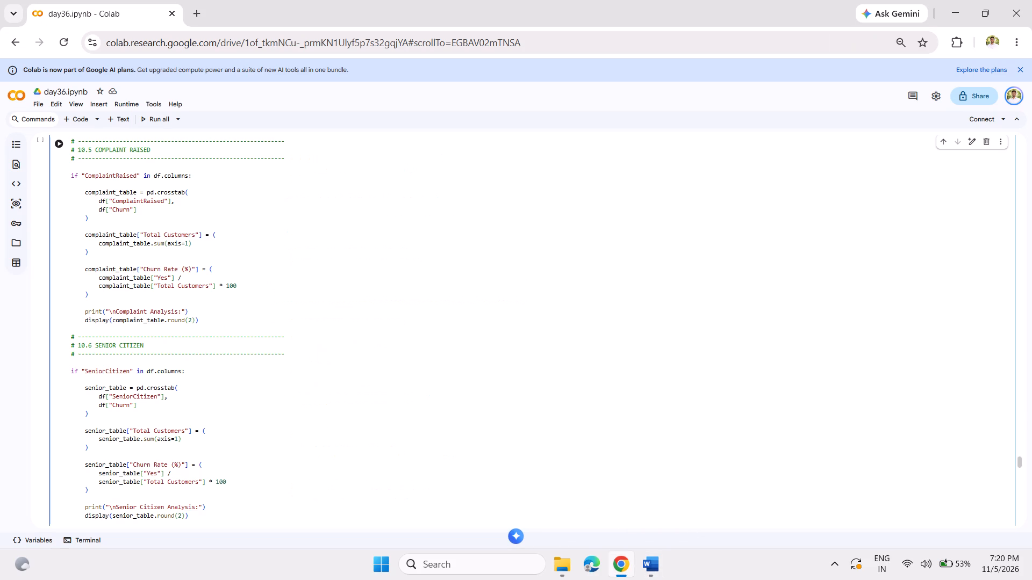
scroll(554, 457, "down", 2)
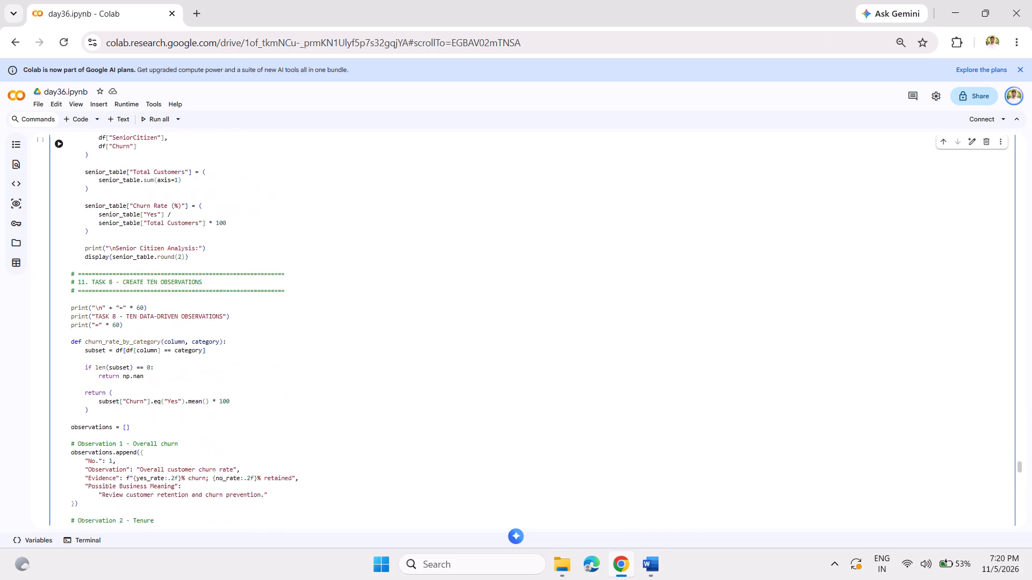
scroll(554, 457, "down", 3)
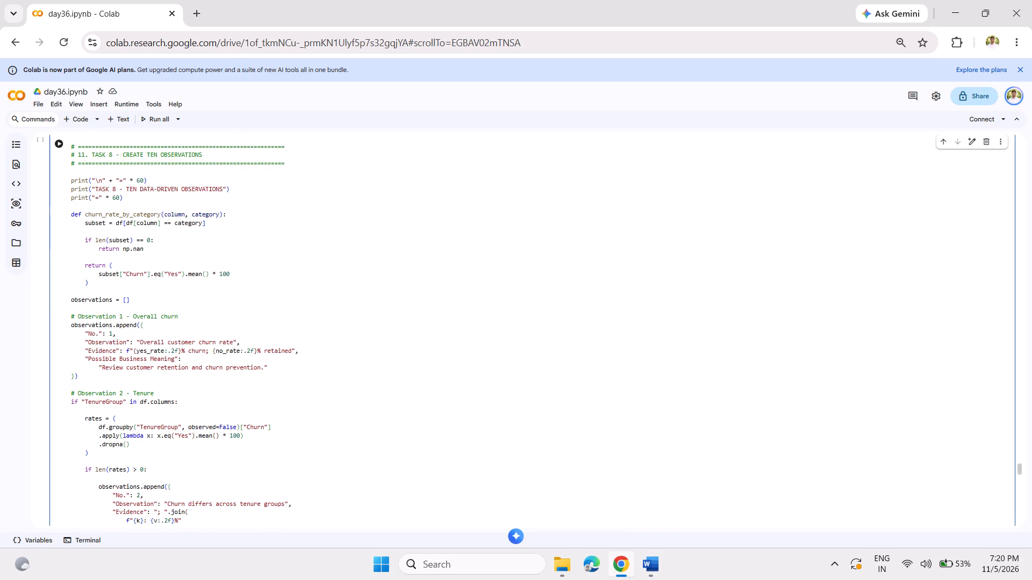
scroll(554, 457, "down", 1)
key("Print")
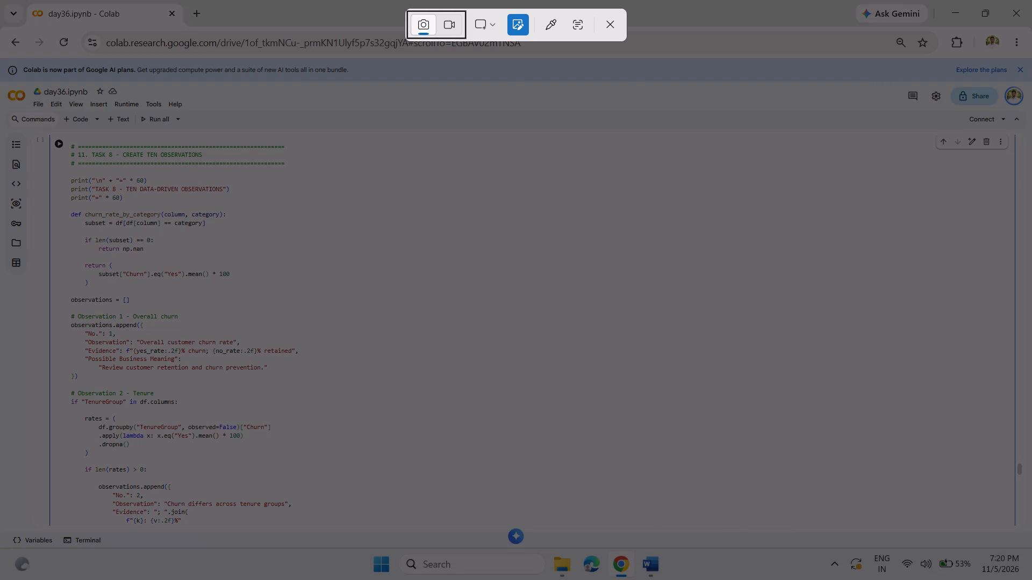
left_click_drag(66, 136, 226, 331)
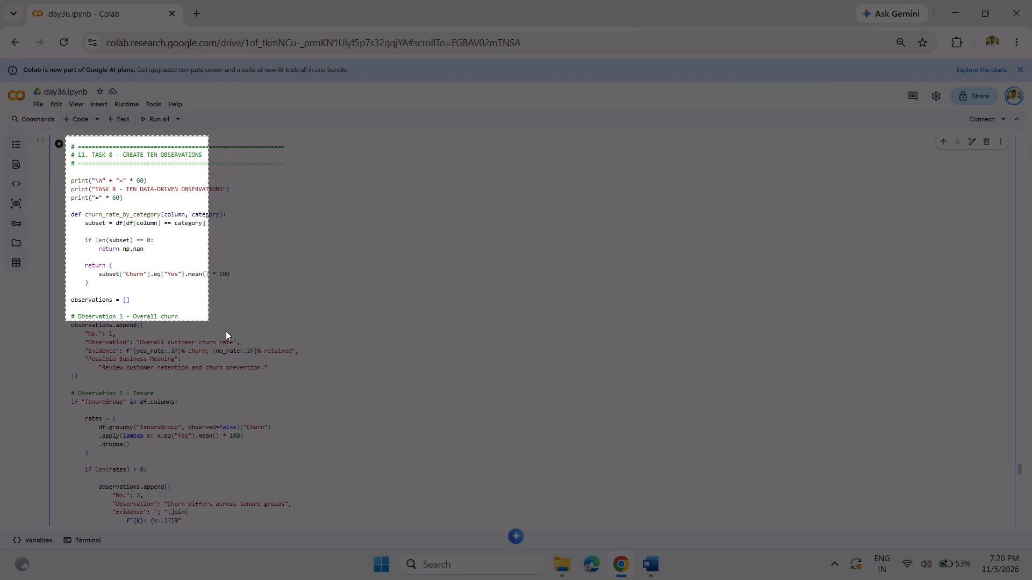
left_click_drag(226, 331, 331, 542)
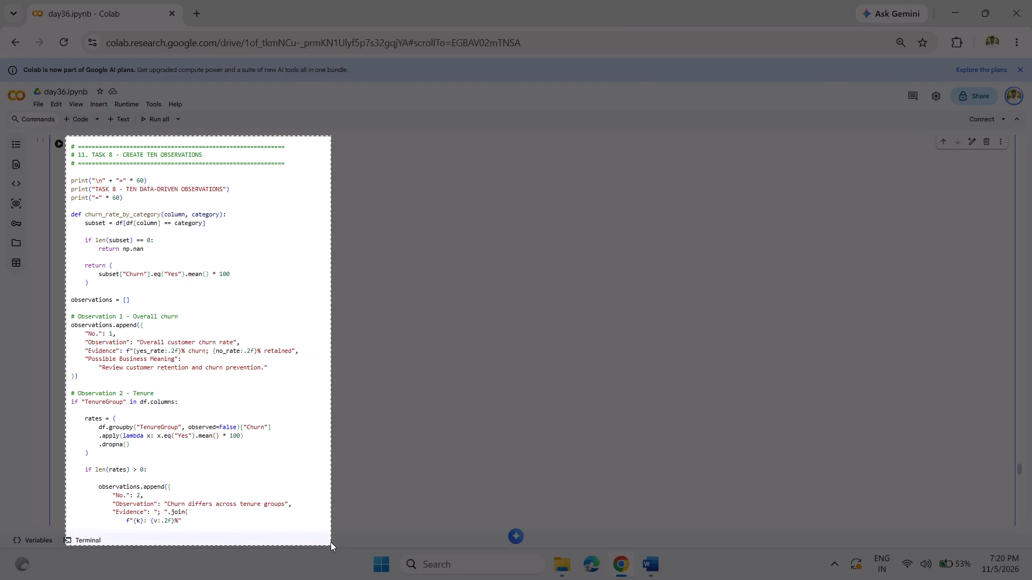
left_click_drag(331, 542, 332, 523)
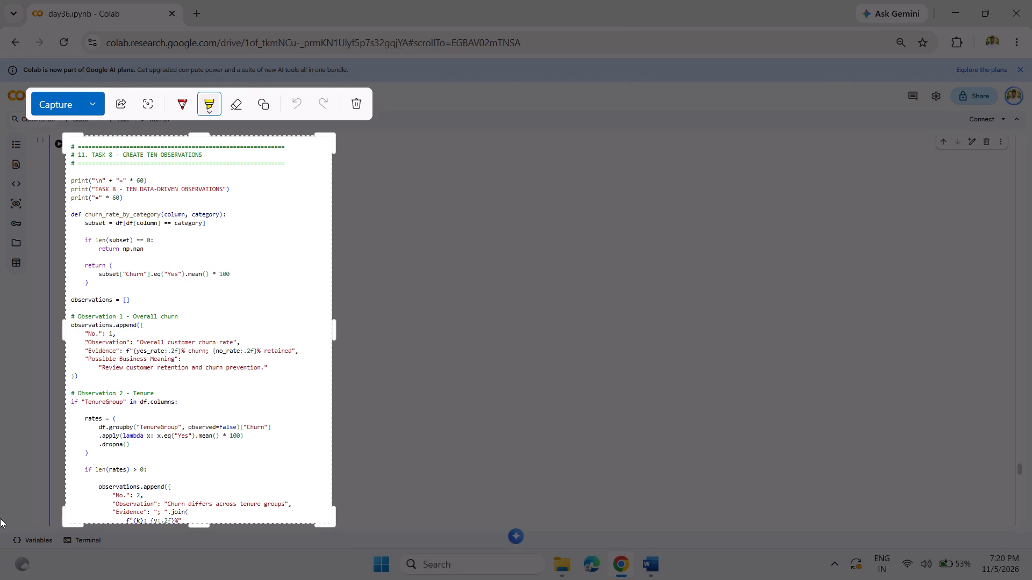
key("ctrl+c")
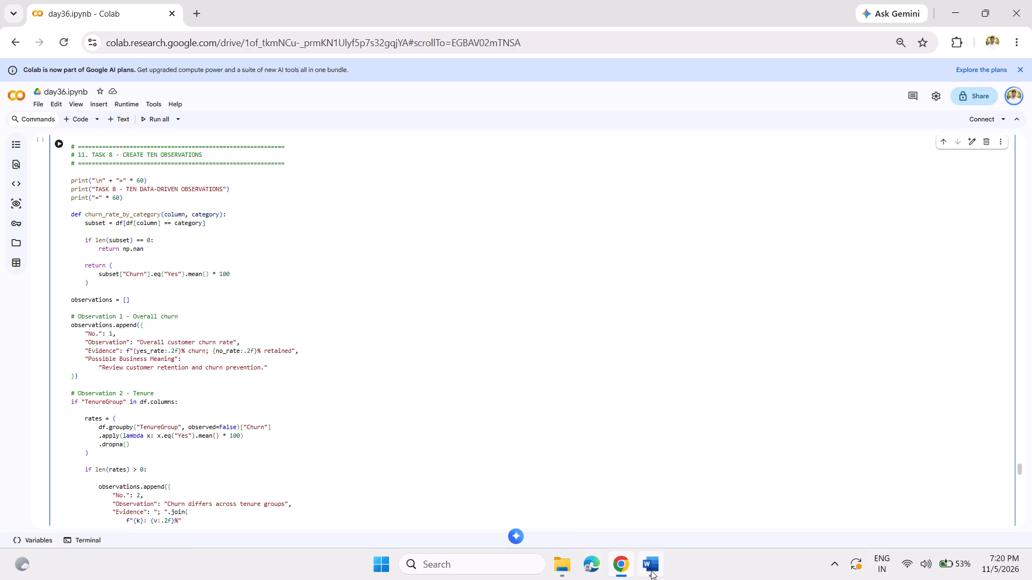
left_click(658, 518)
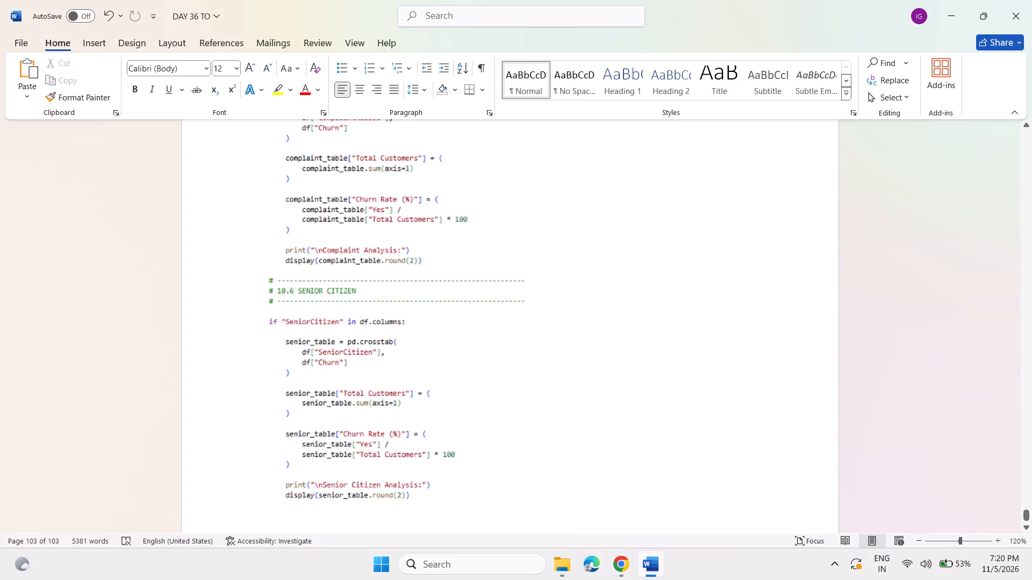
key("Return")
key("ctrl+v")
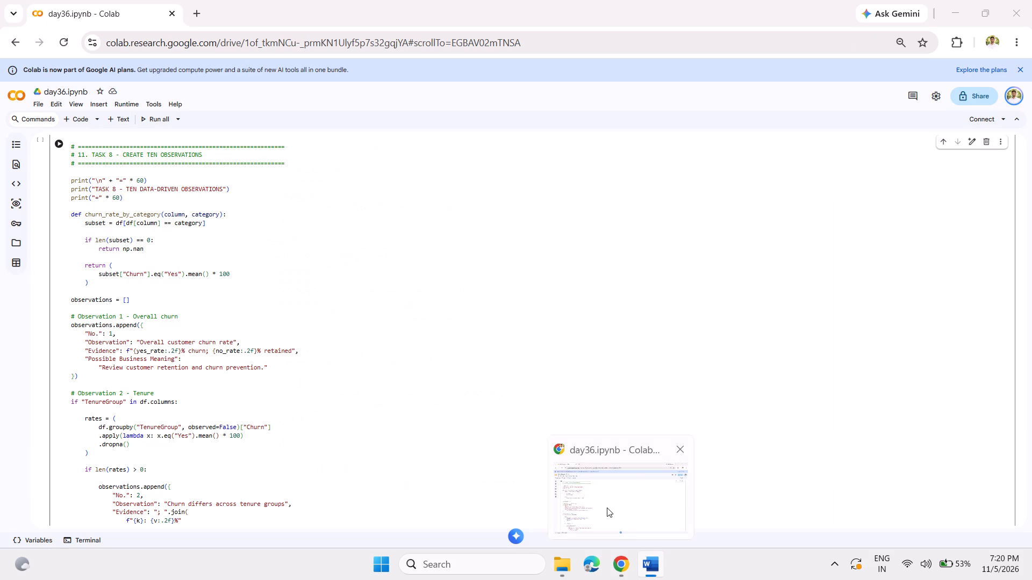
In Colab, look through the remaining Day 39 code down to the beginning of the cell's output.
left_click(607, 508)
scroll(372, 462, "down", 5)
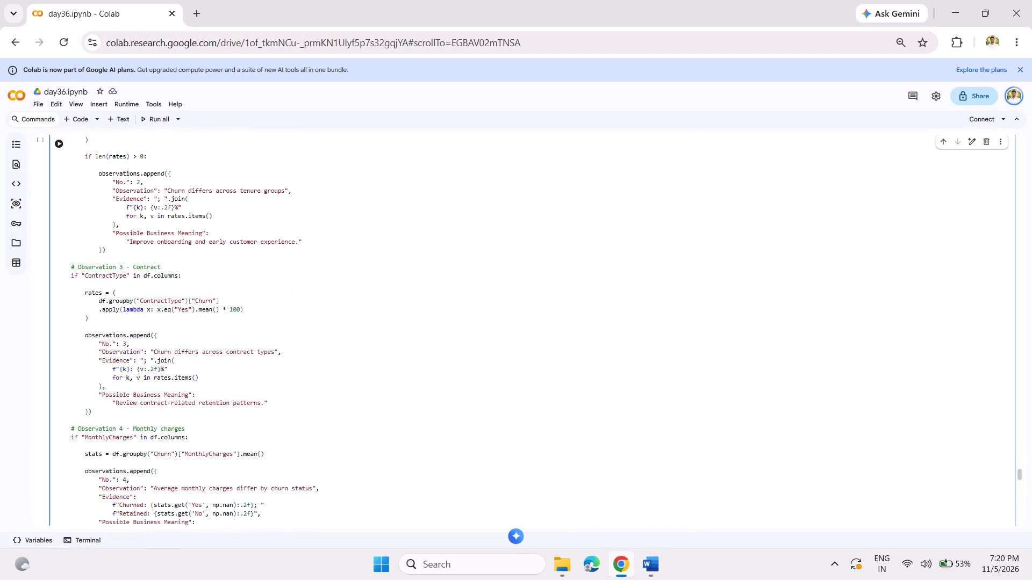
scroll(372, 462, "down", 18)
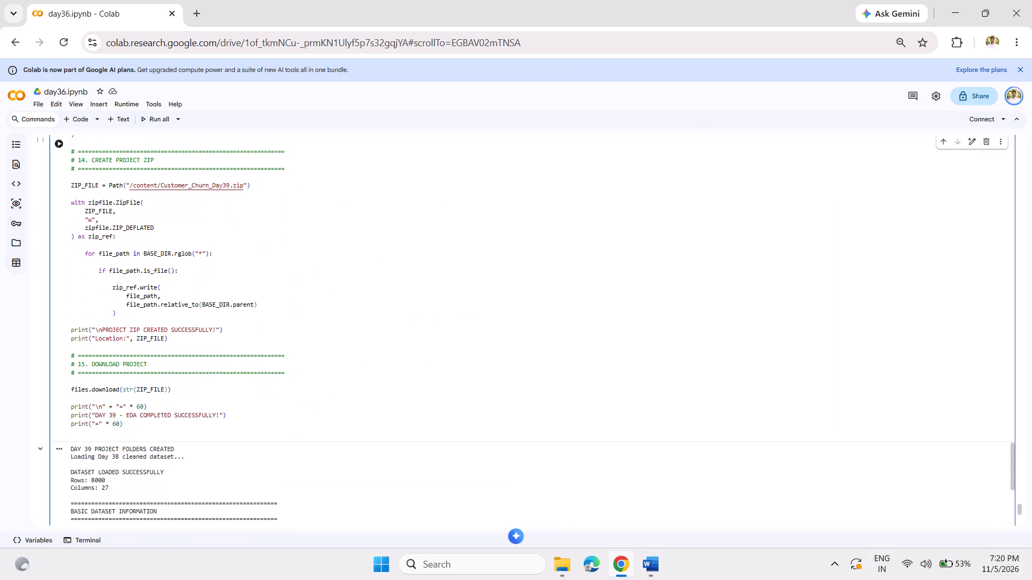
scroll(372, 462, "down", 2)
scroll(316, 334, "up", 1)
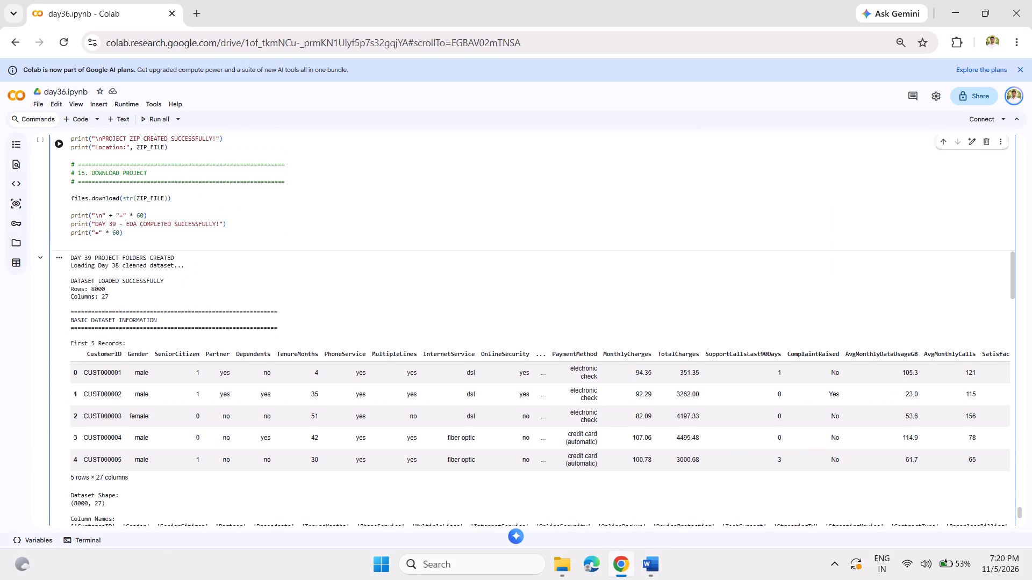
scroll(316, 334, "up", 1)
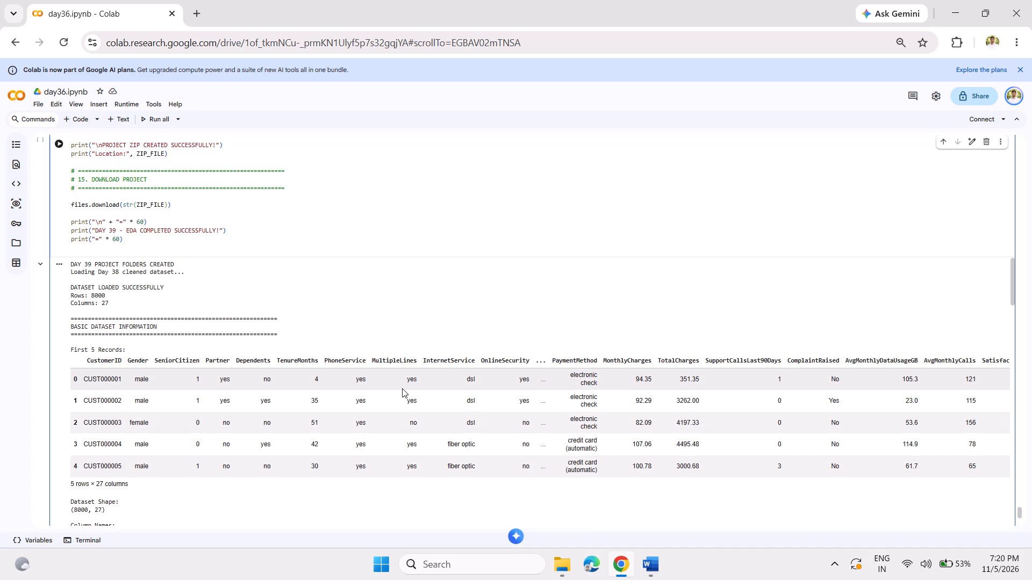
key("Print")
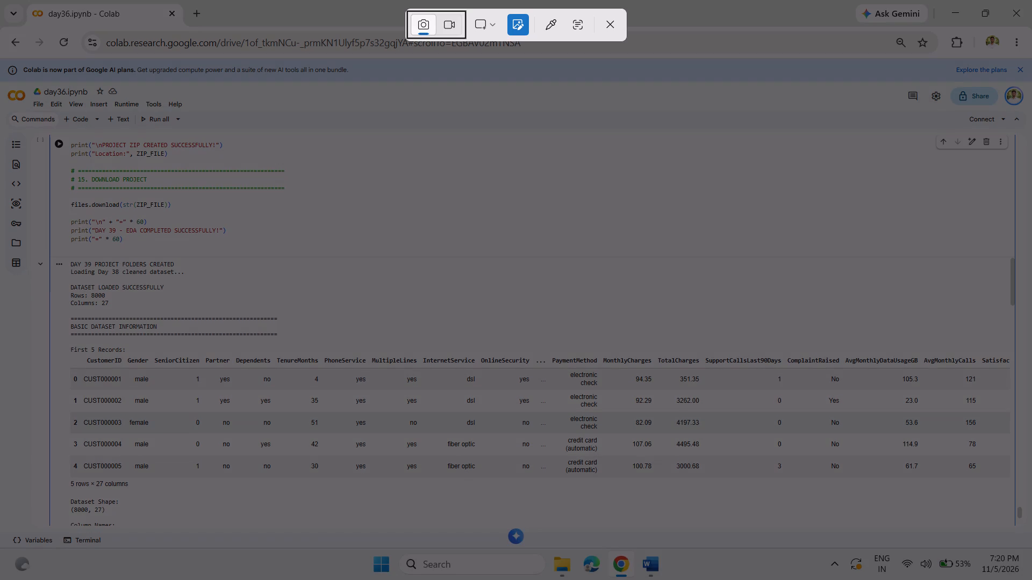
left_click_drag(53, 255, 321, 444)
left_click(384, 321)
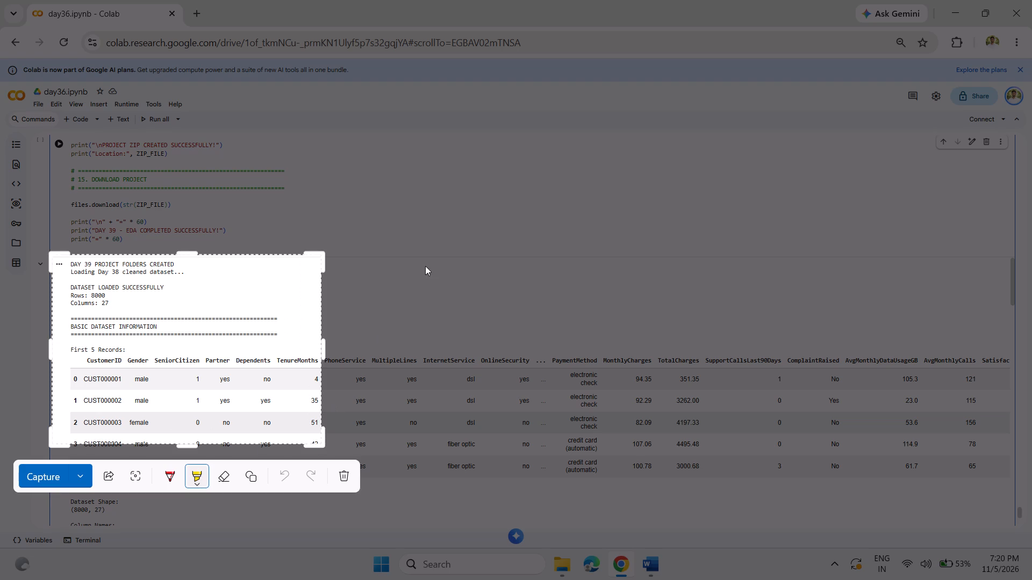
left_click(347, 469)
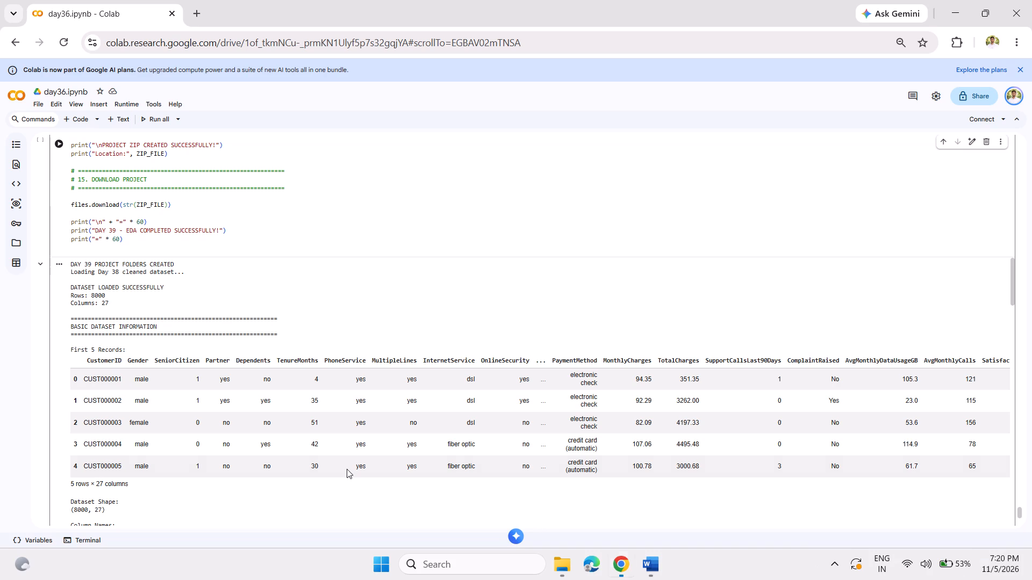
Snip the full-width Colab output from "DAY 39 PROJECT FOLDERS CREATED" through TenureMonths under Data Types and paste it on a new line in the report.
scroll(321, 172, "down", 1)
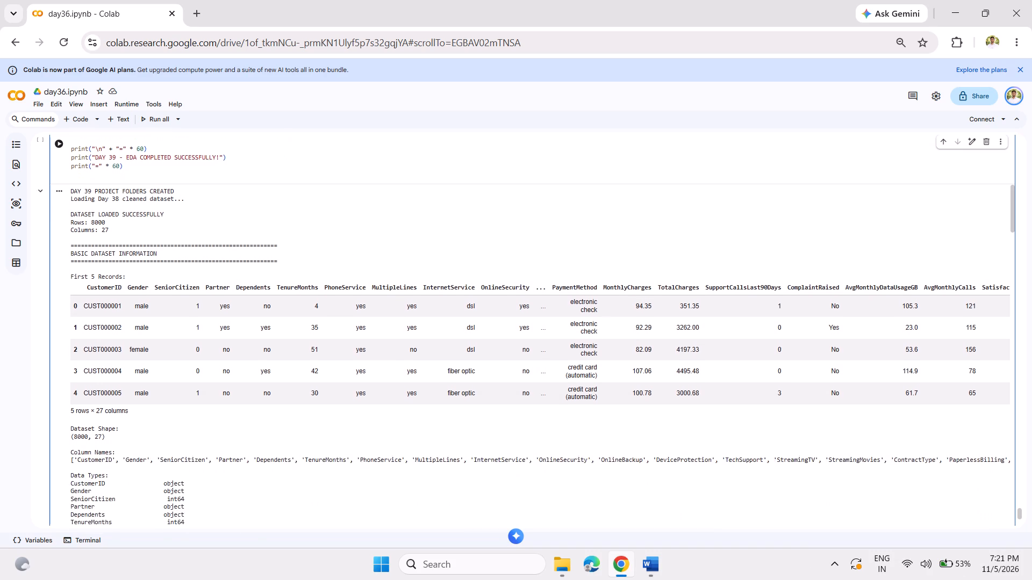
scroll(321, 172, "down", 1)
scroll(321, 172, "up", 3)
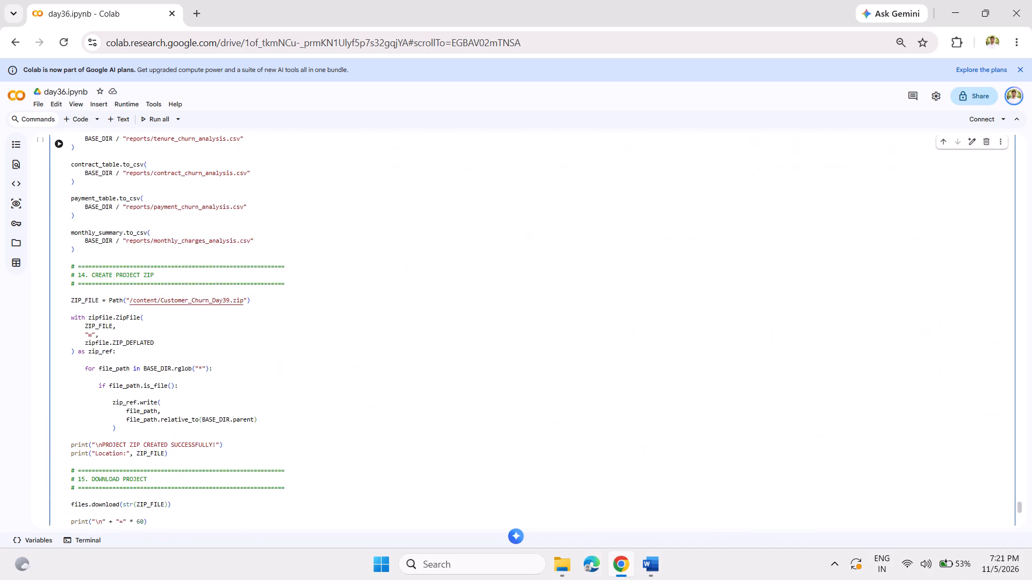
scroll(321, 172, "down", 5)
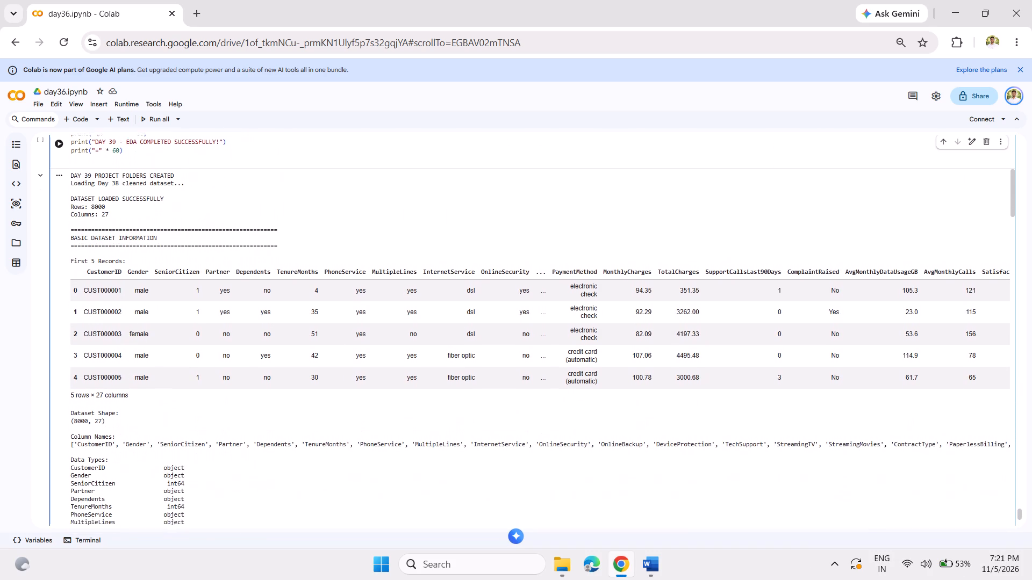
scroll(321, 172, "down", 2)
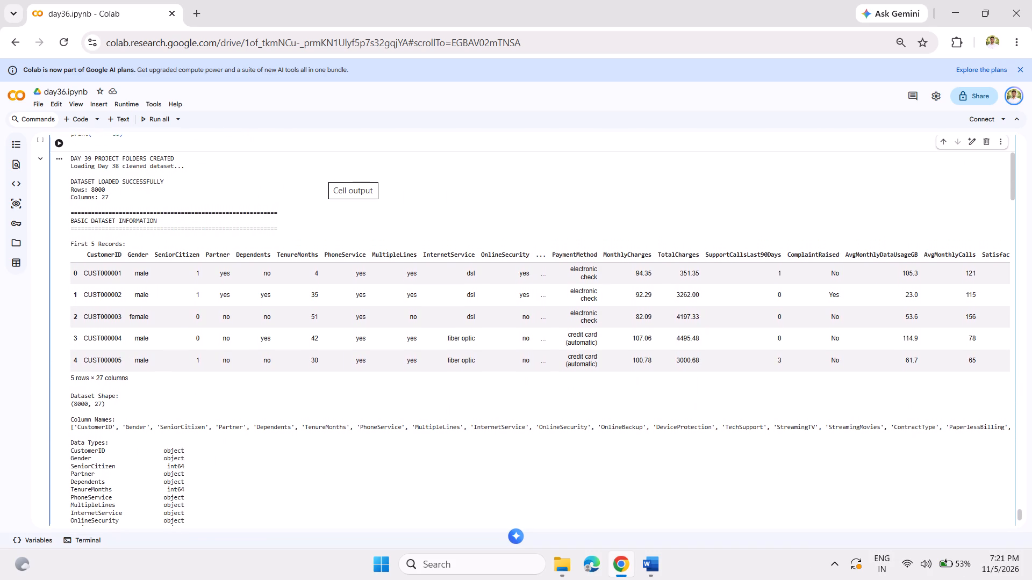
scroll(287, 142, "down", 1)
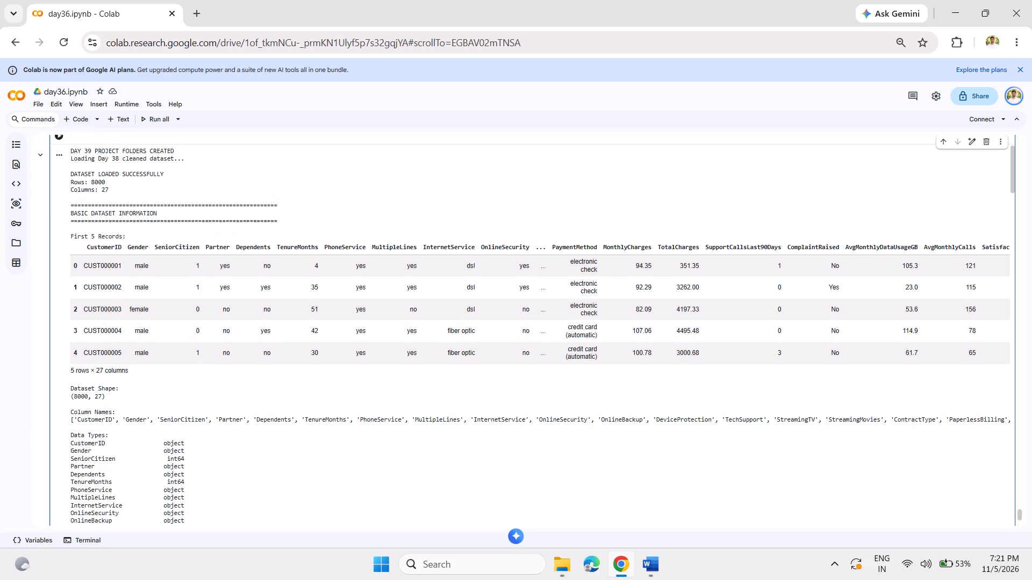
scroll(287, 142, "down", 1)
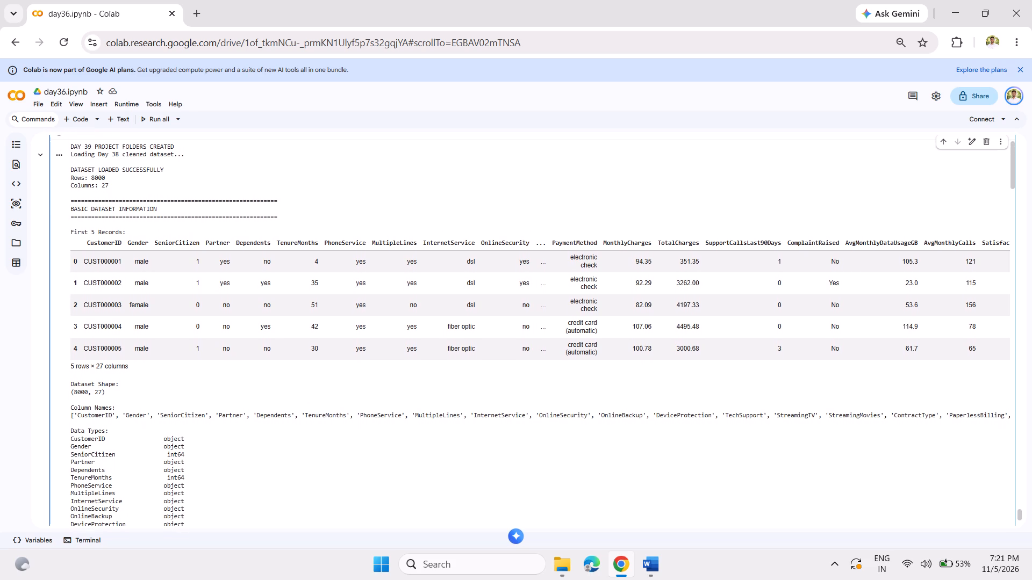
key("Print")
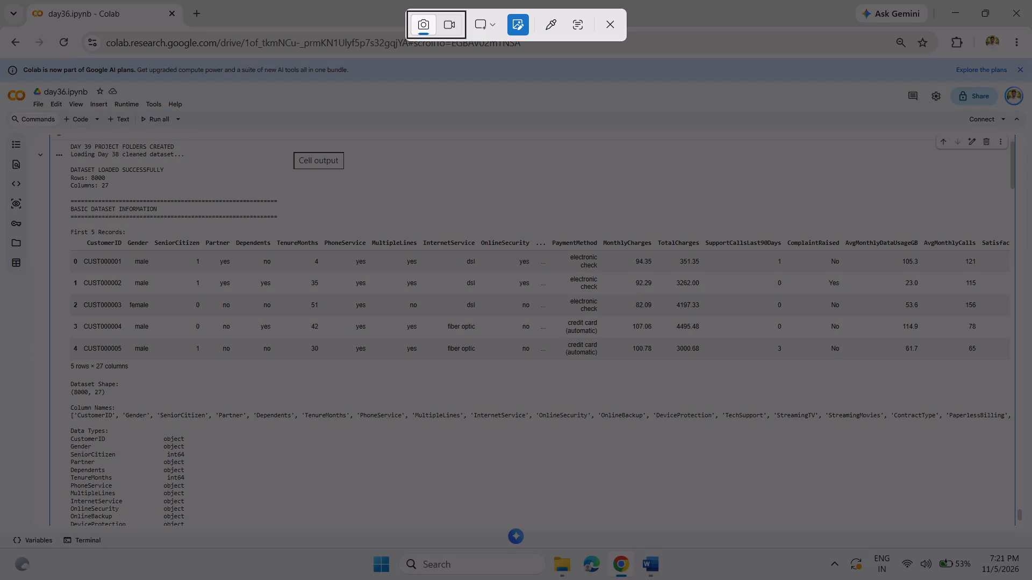
left_click_drag(60, 138, 378, 380)
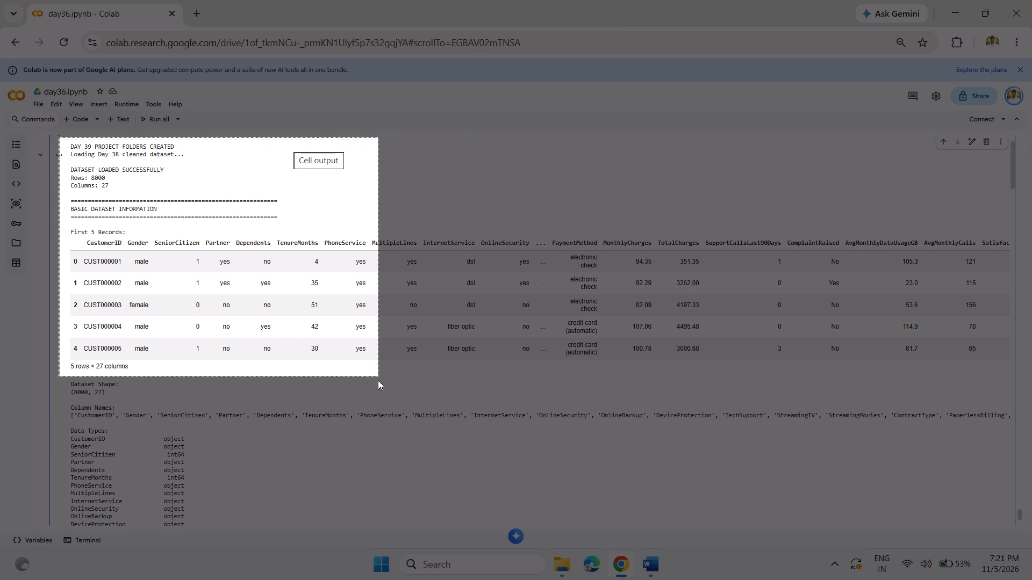
left_click_drag(378, 380, 617, 485)
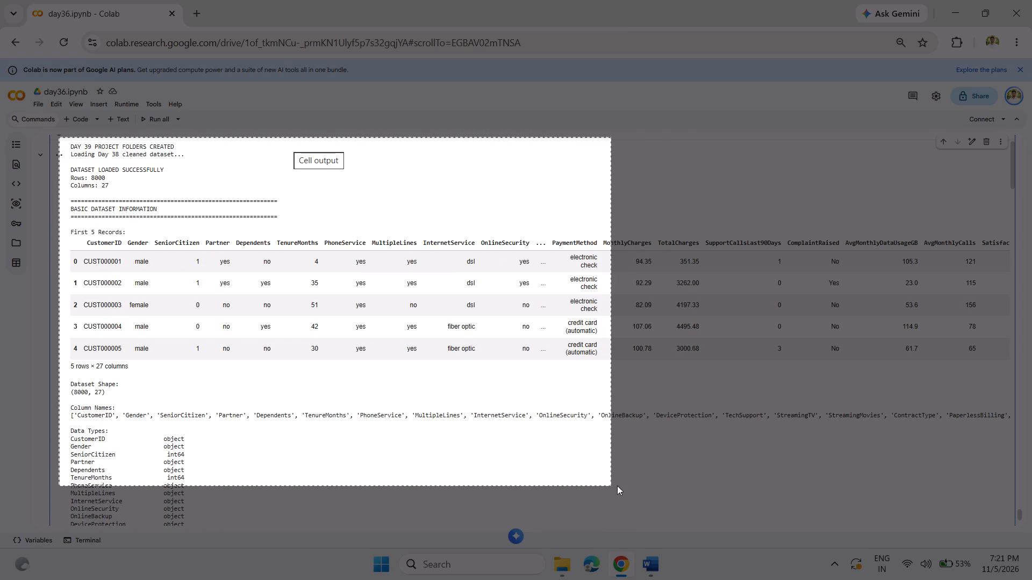
left_click_drag(617, 485, 822, 485)
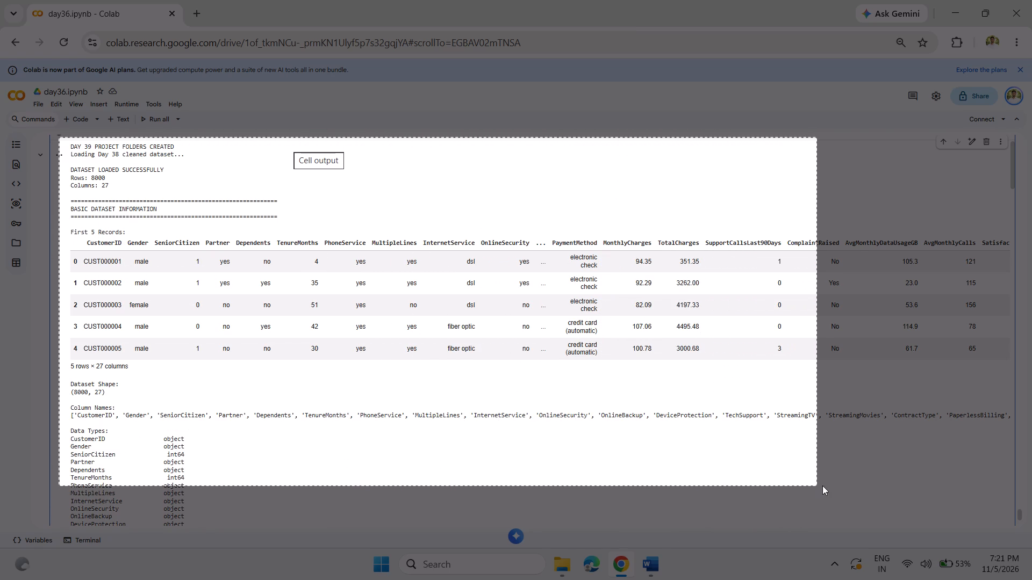
left_click_drag(822, 485, 1029, 486)
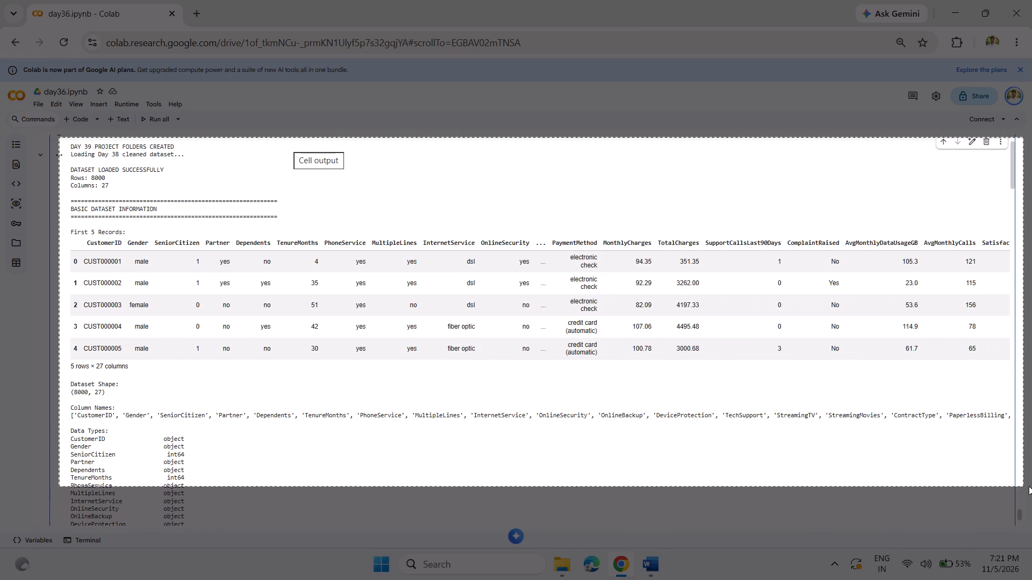
left_click_drag(1029, 486, 1031, 485)
key("ctrl+c")
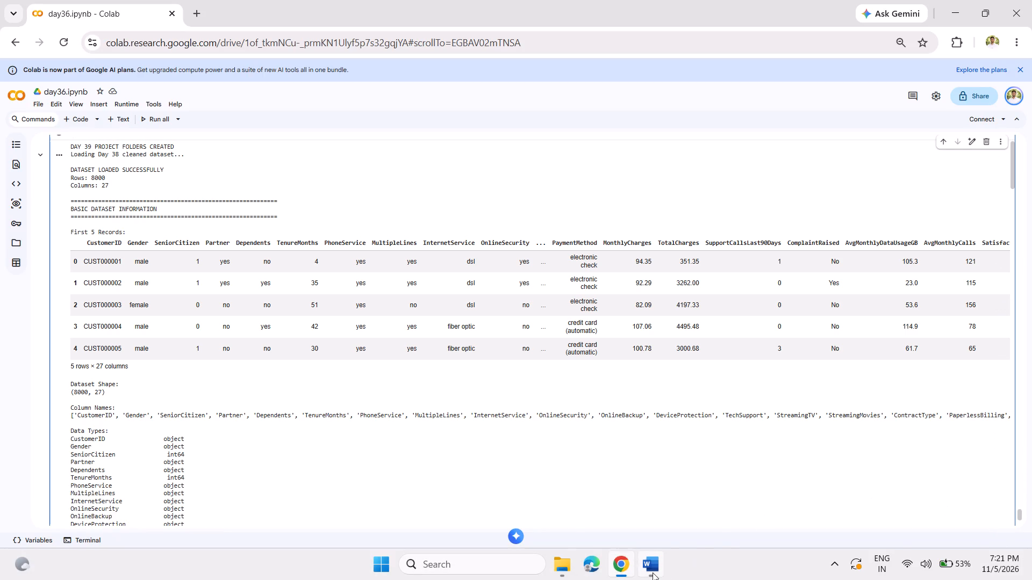
left_click(645, 511)
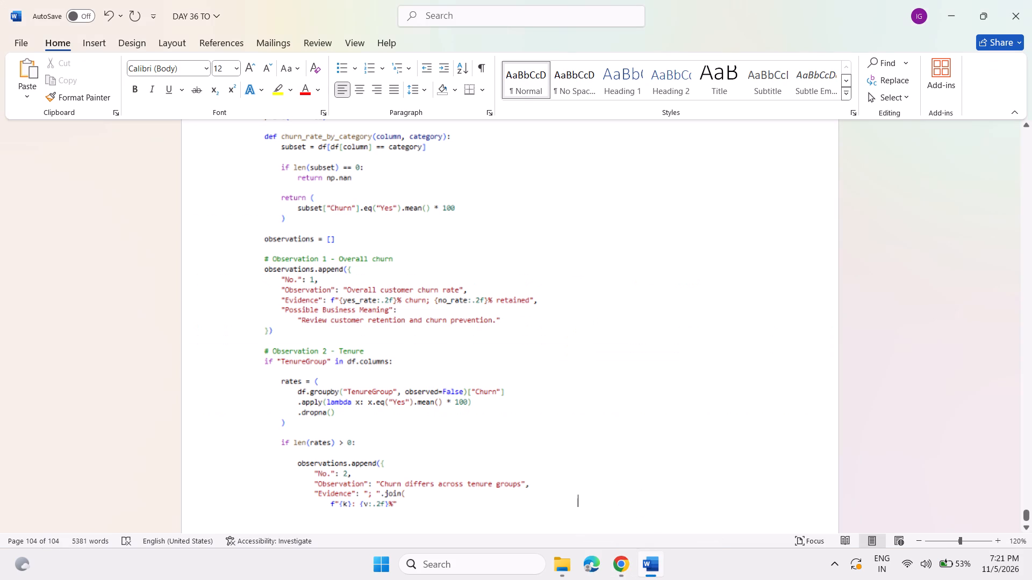
key("Return")
key("ctrl+v")
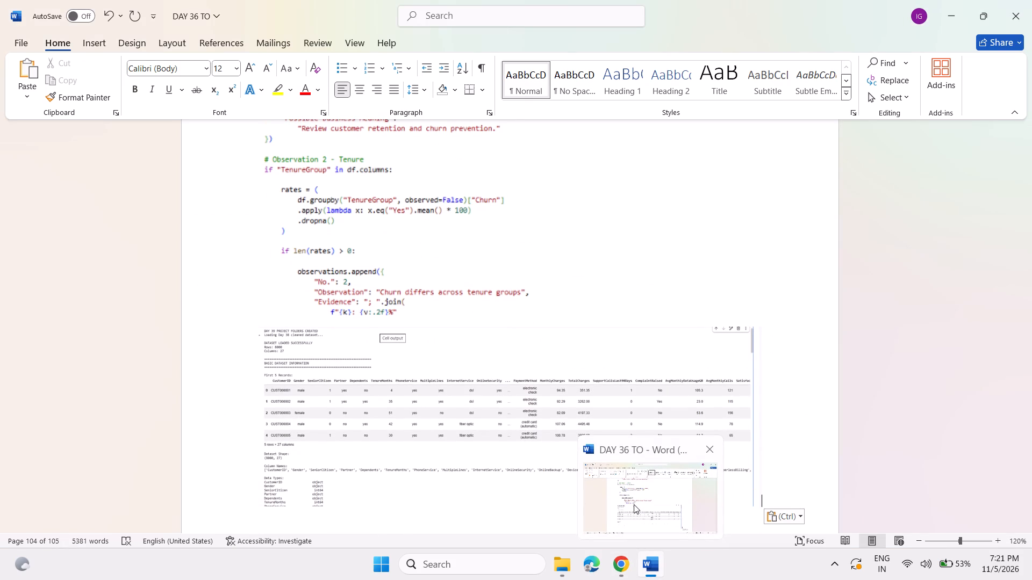
left_click(657, 513)
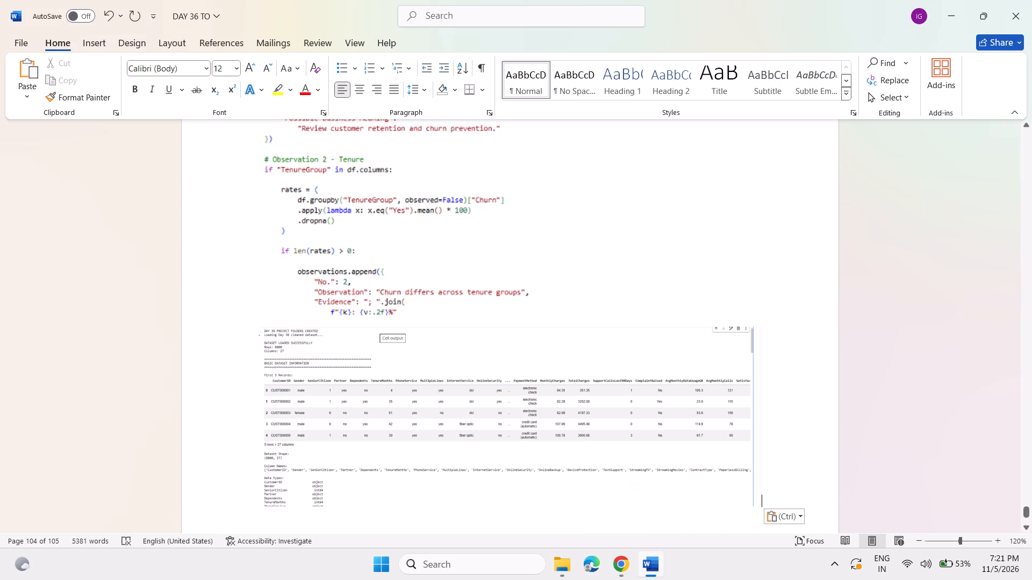
Snip the Colab output from the Data Types list through MonthlyCharges under Missing Values and paste it on a new line in the report.
left_click(620, 517)
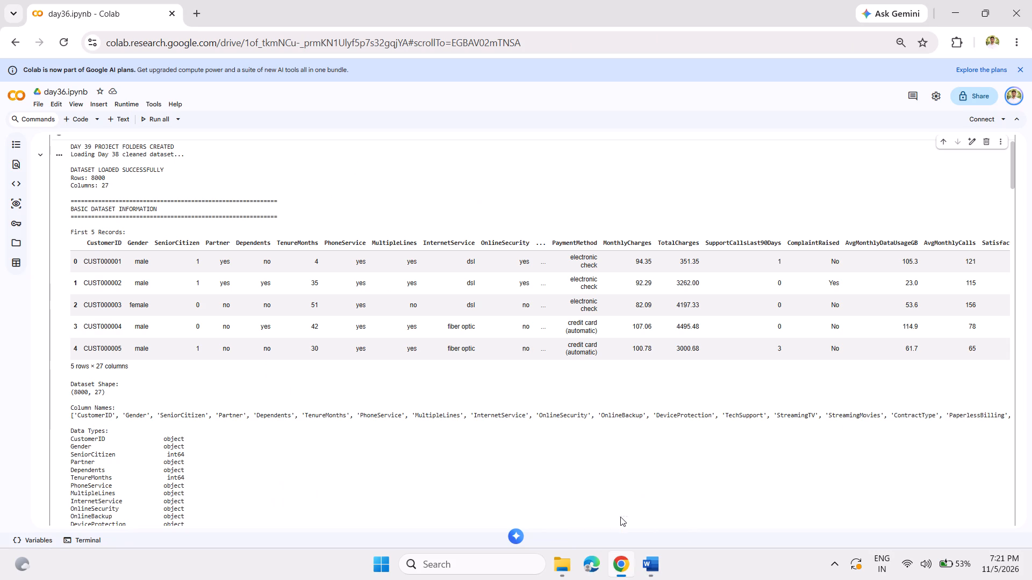
scroll(472, 431, "down", 5)
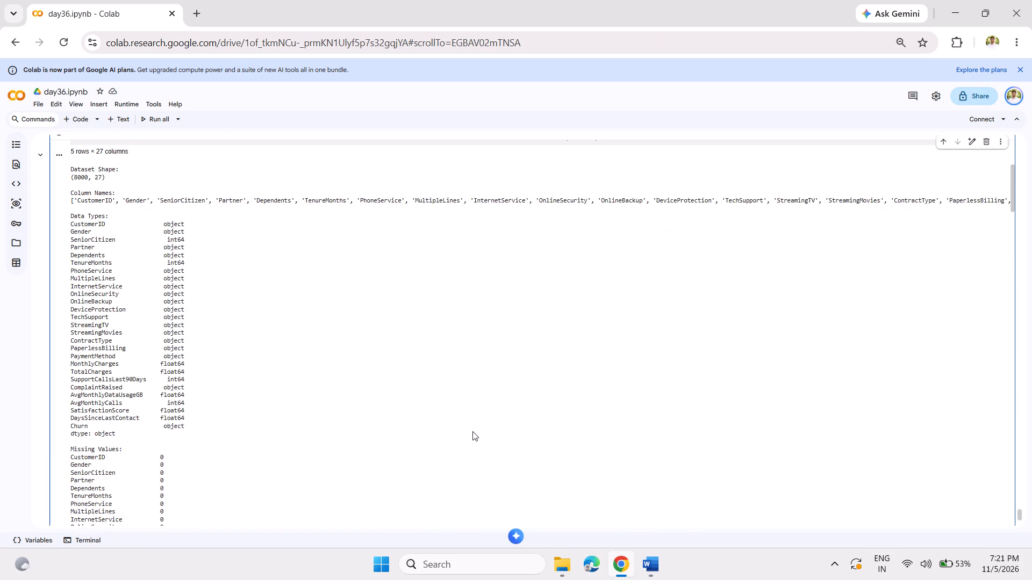
scroll(472, 431, "down", 2)
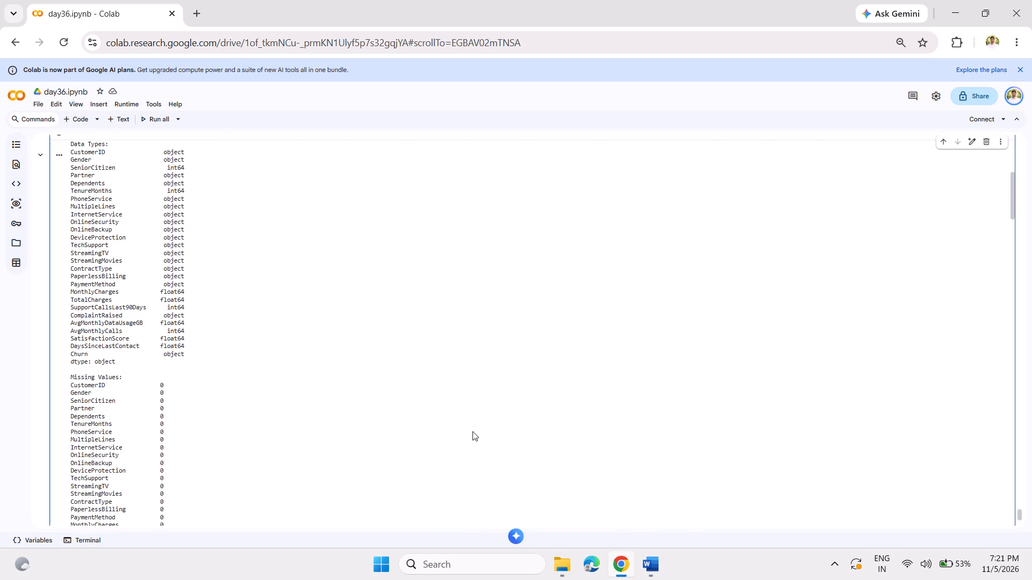
scroll(472, 431, "down", 2)
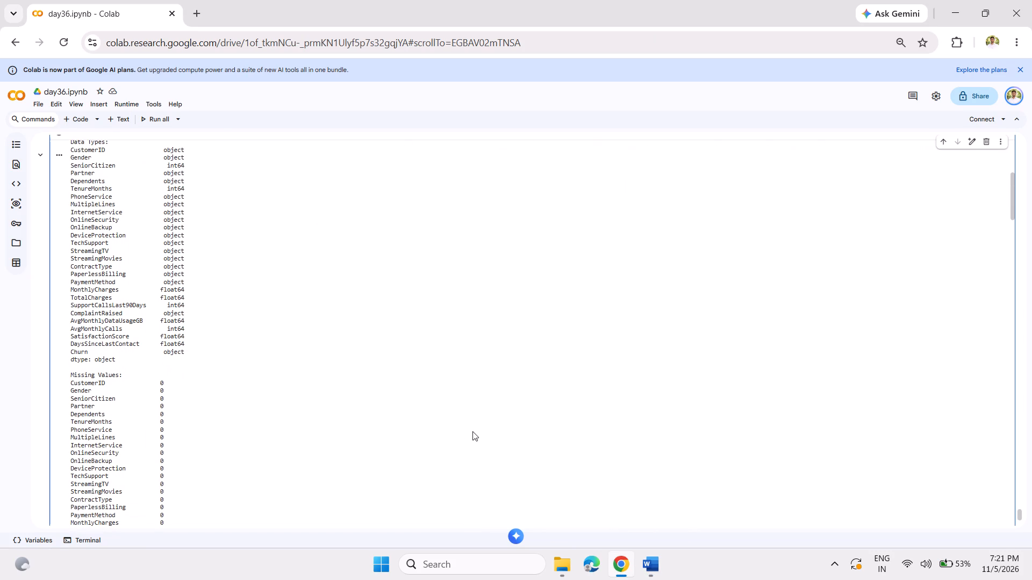
key("Print")
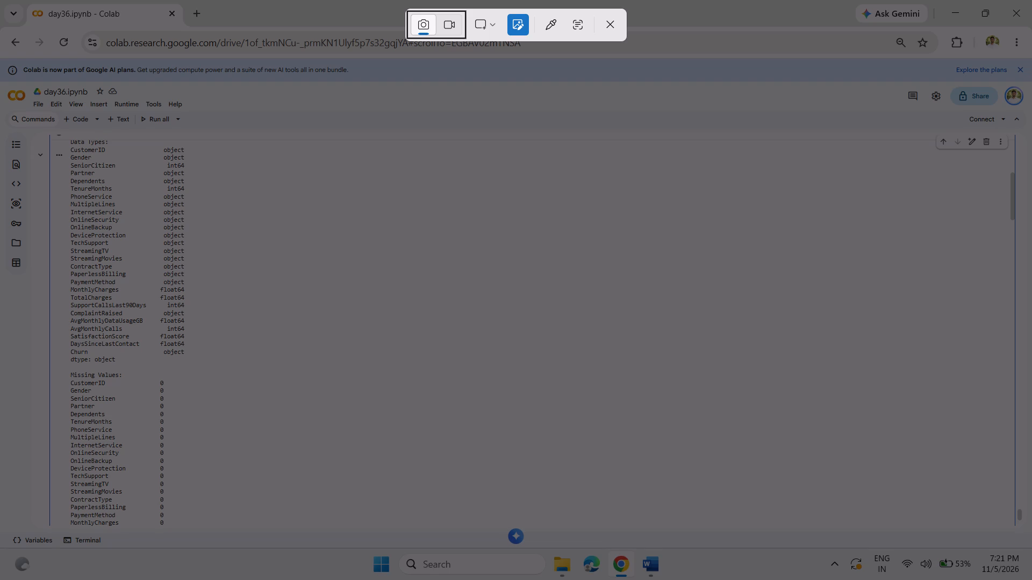
left_click_drag(69, 134, 221, 442)
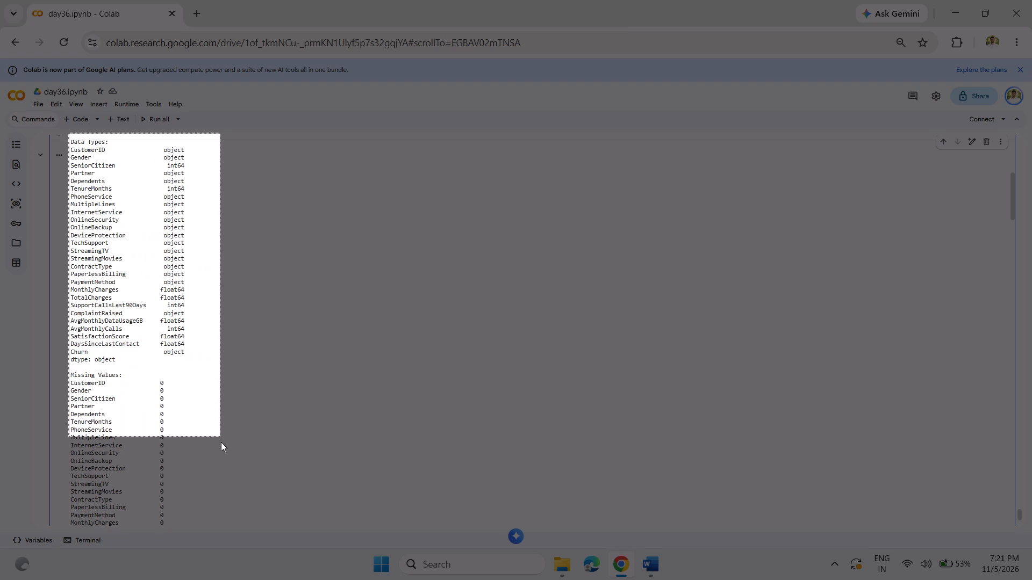
left_click_drag(221, 442, 221, 534)
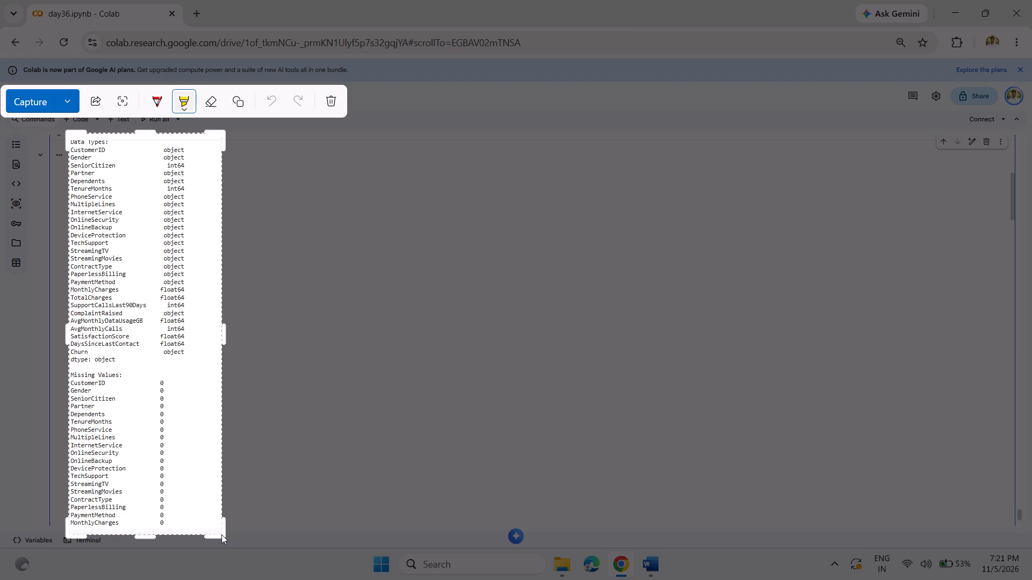
key("ctrl+c")
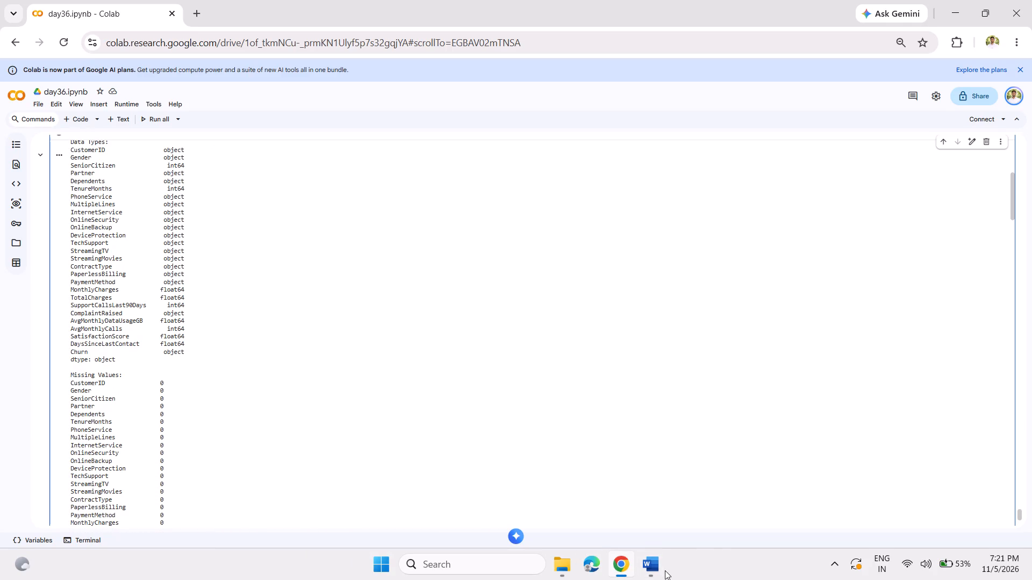
left_click(654, 495)
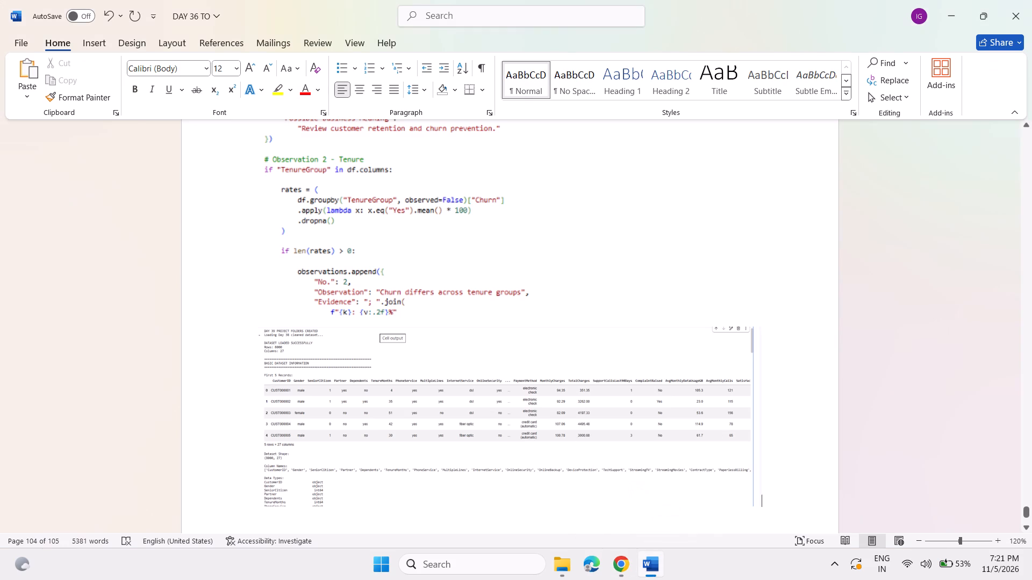
key("Return")
key("ctrl+v")
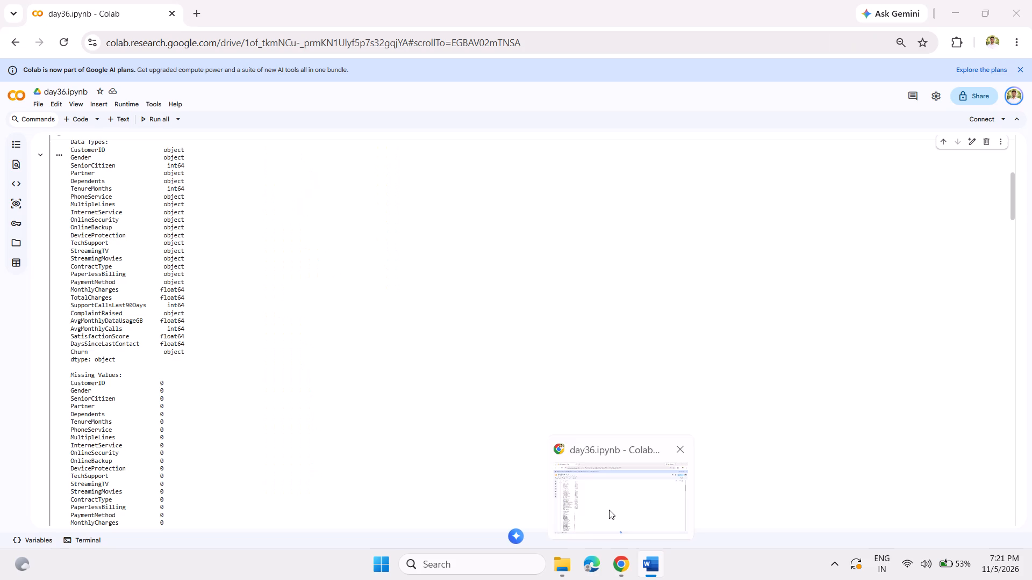
Snip the Colab output from MonthlyCharges under Missing Values through Task 1's INTERPRETATION line and paste it on a new line in the report.
left_click(609, 510)
scroll(366, 459, "down", 2)
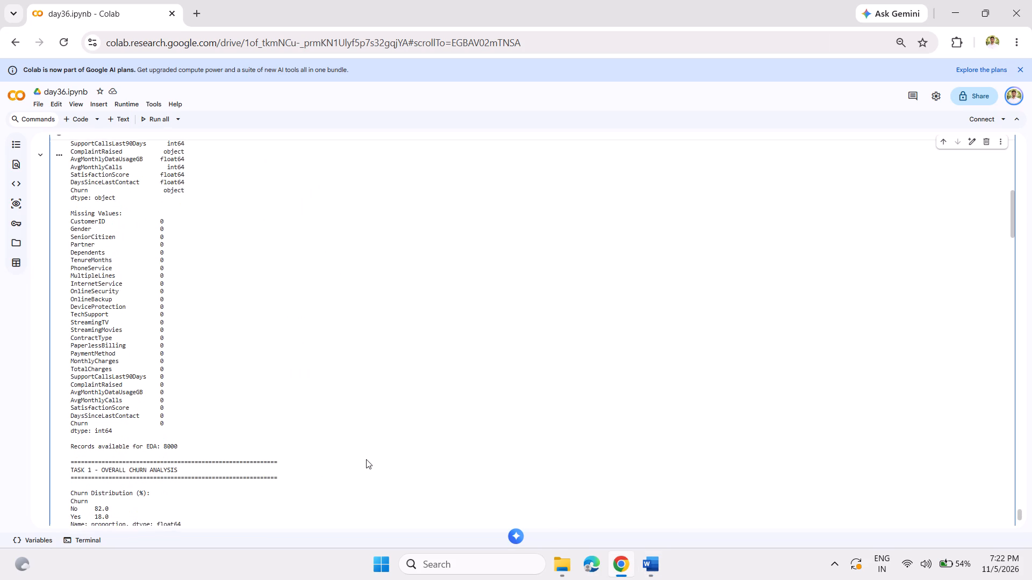
scroll(366, 459, "down", 2)
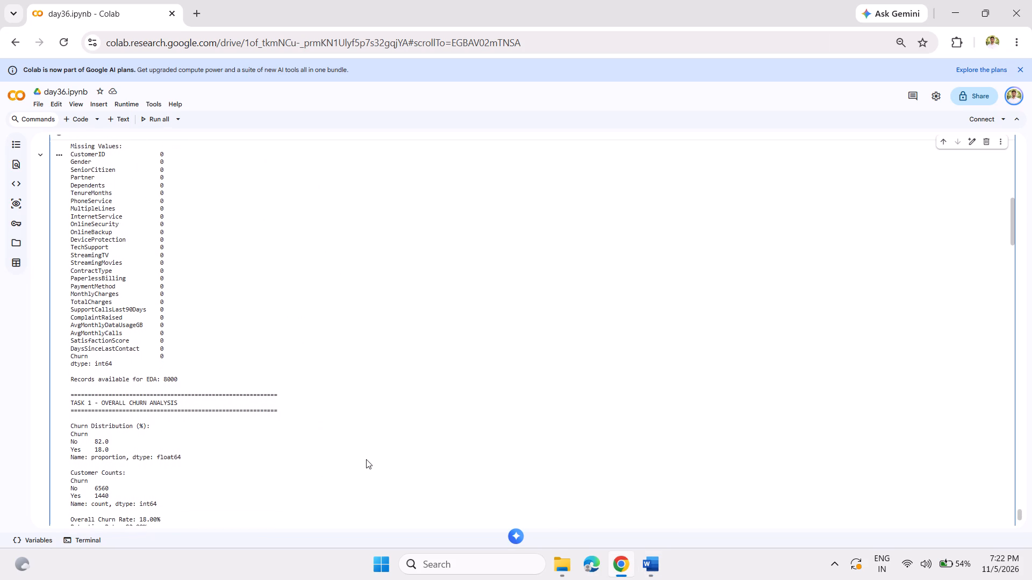
scroll(366, 459, "down", 1)
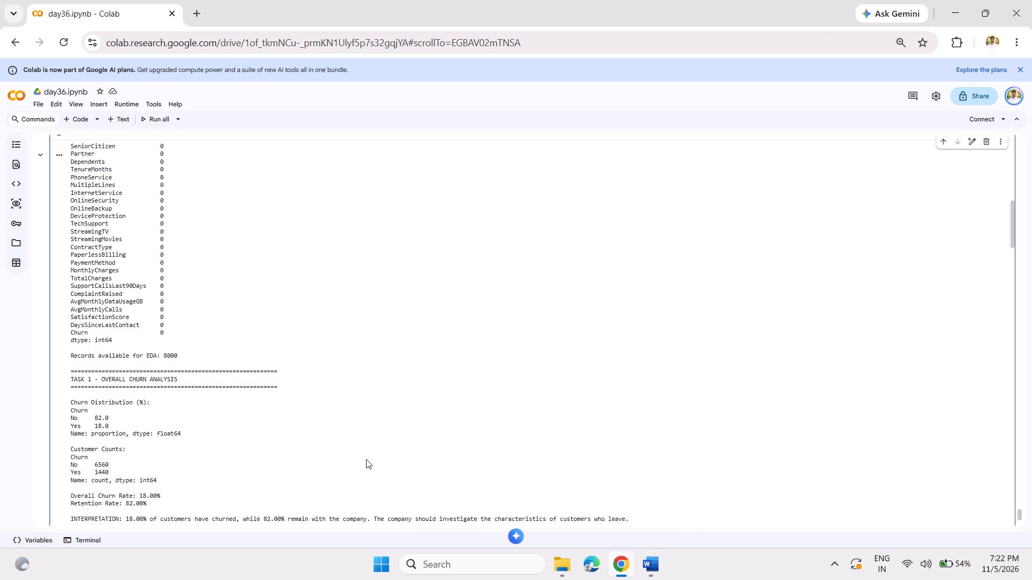
scroll(366, 459, "down", 1)
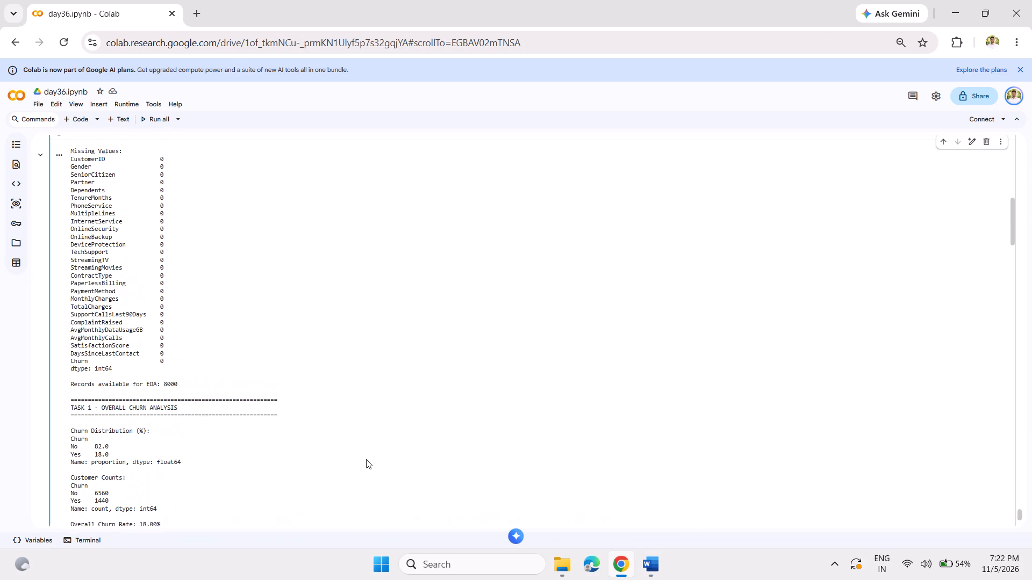
scroll(366, 459, "down", 3)
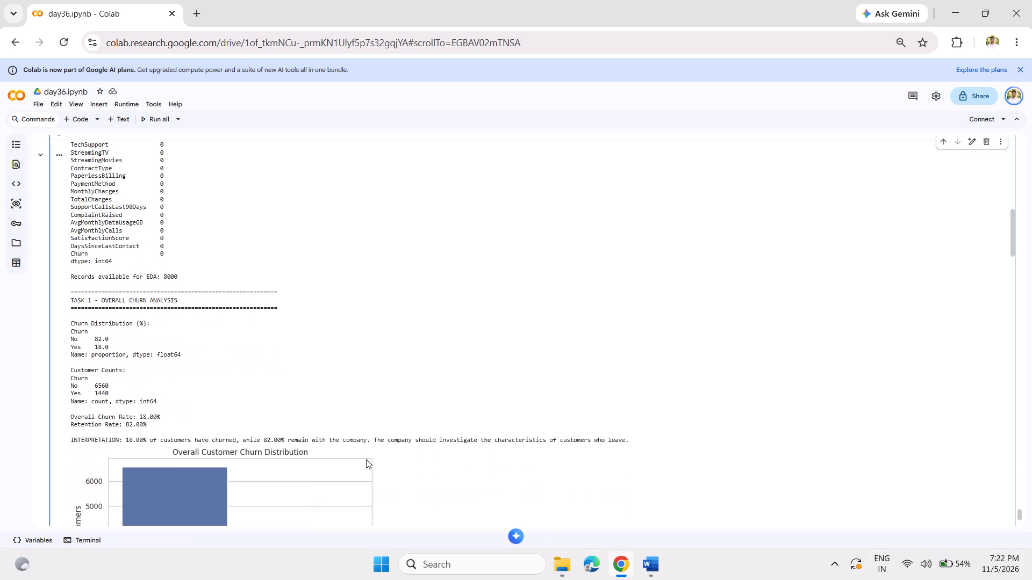
scroll(366, 459, "down", 4)
key("Print")
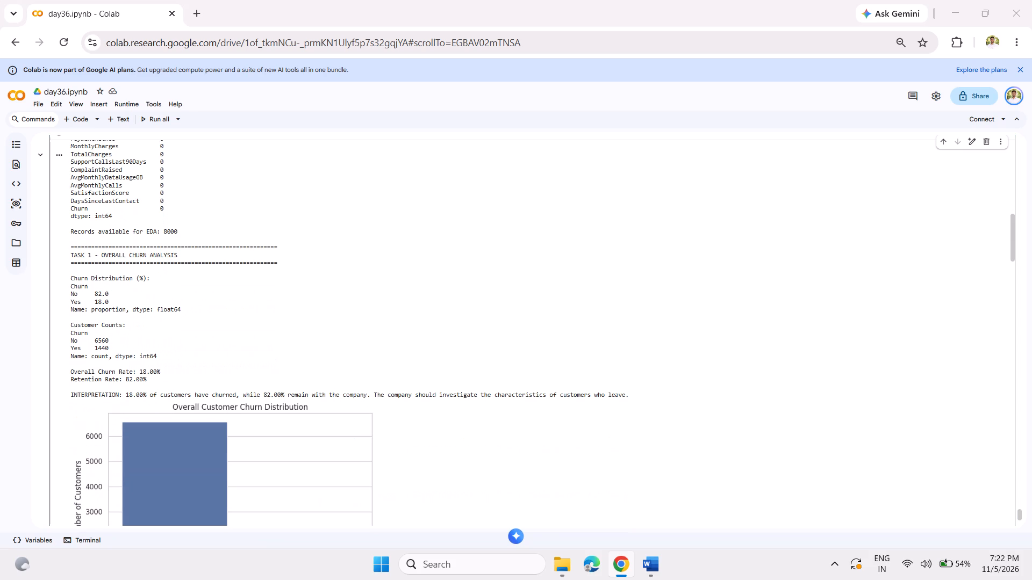
key("Print")
key("Print")
key("Print")
key("Print")
key("Print")
key("Print")
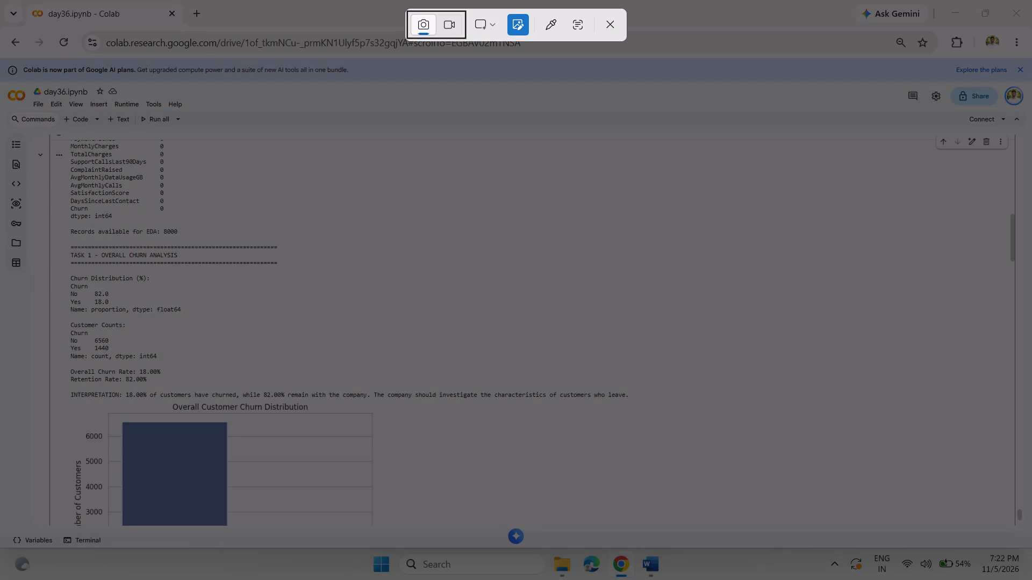
left_click_drag(63, 141, 274, 438)
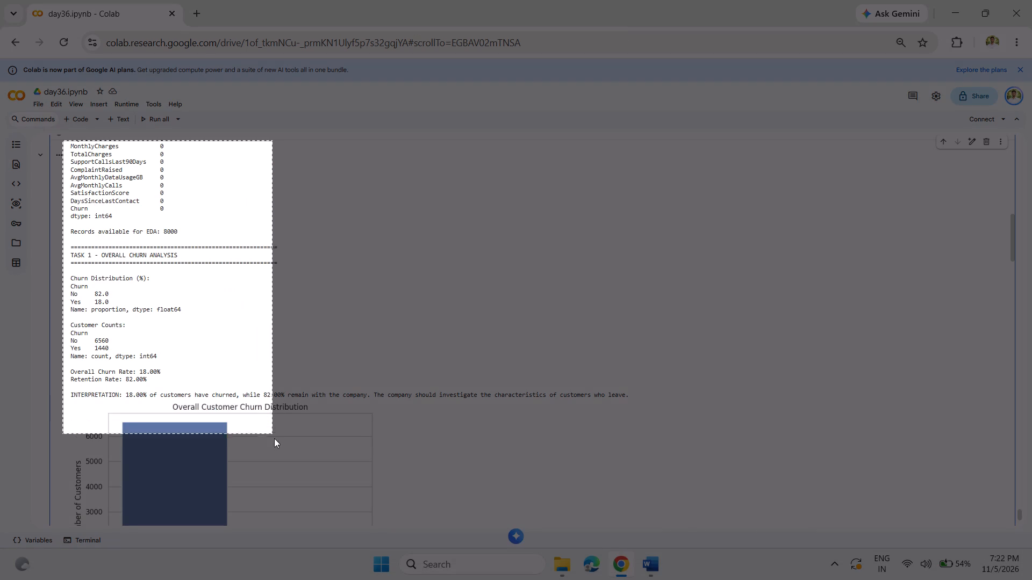
left_click_drag(274, 438, 494, 400)
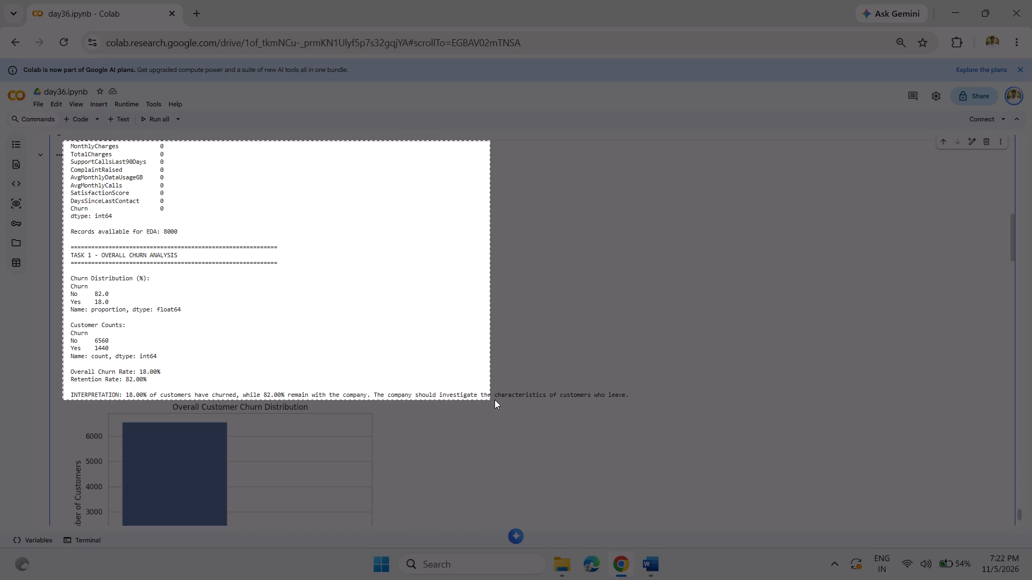
left_click_drag(494, 400, 632, 399)
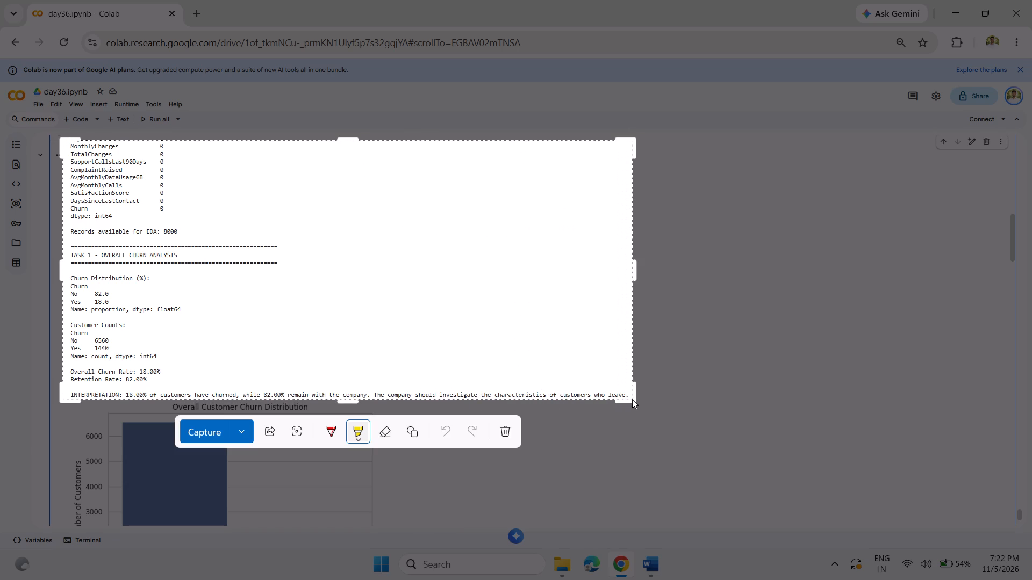
key("ctrl+c")
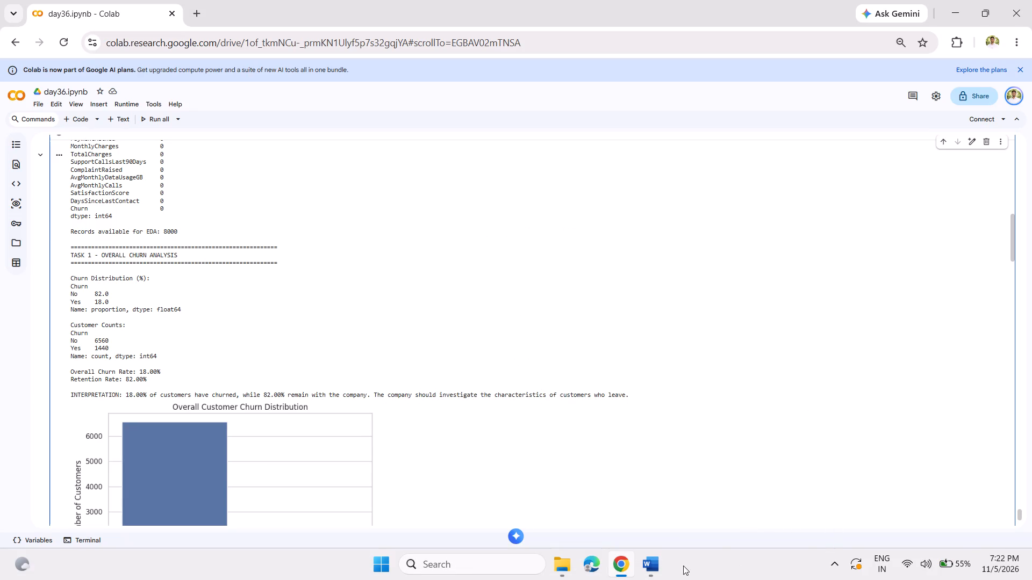
left_click(649, 539)
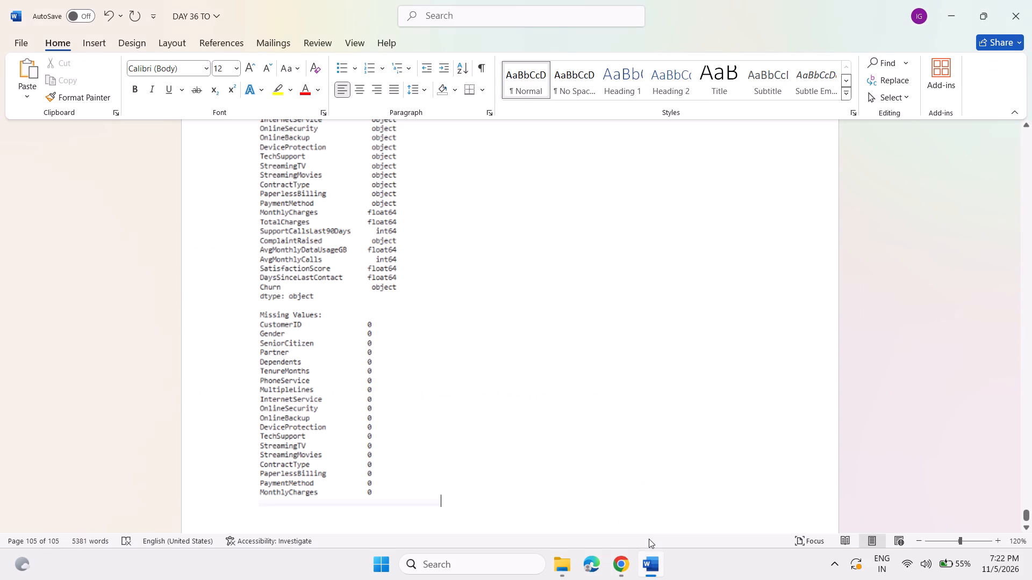
key("Return")
key("ctrl+v")
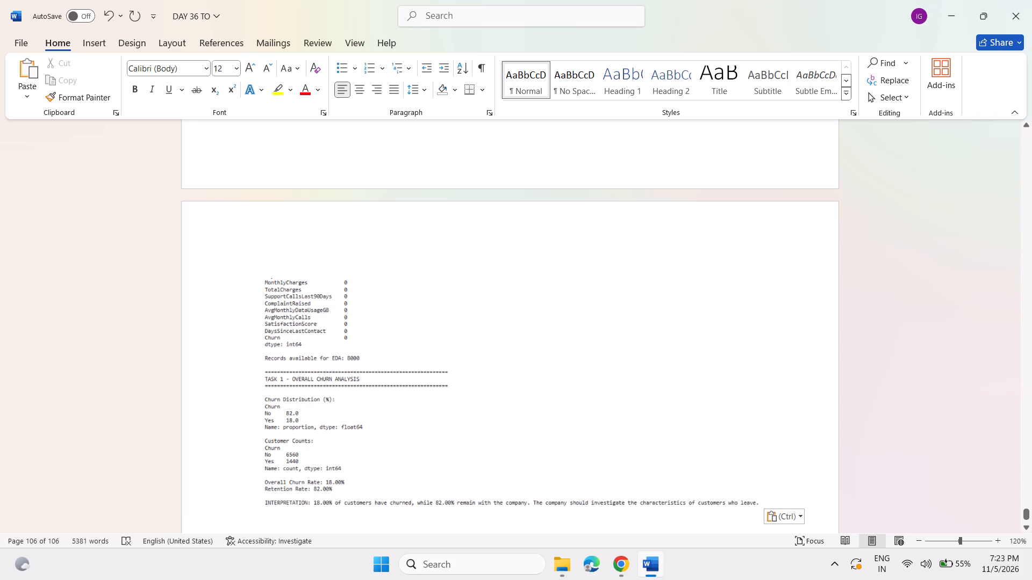
Snip the Colab output from the Overall Customer Churn Distribution chart through Task 2's Tenure Analysis table and paste it on a new line in the report.
key("Return")
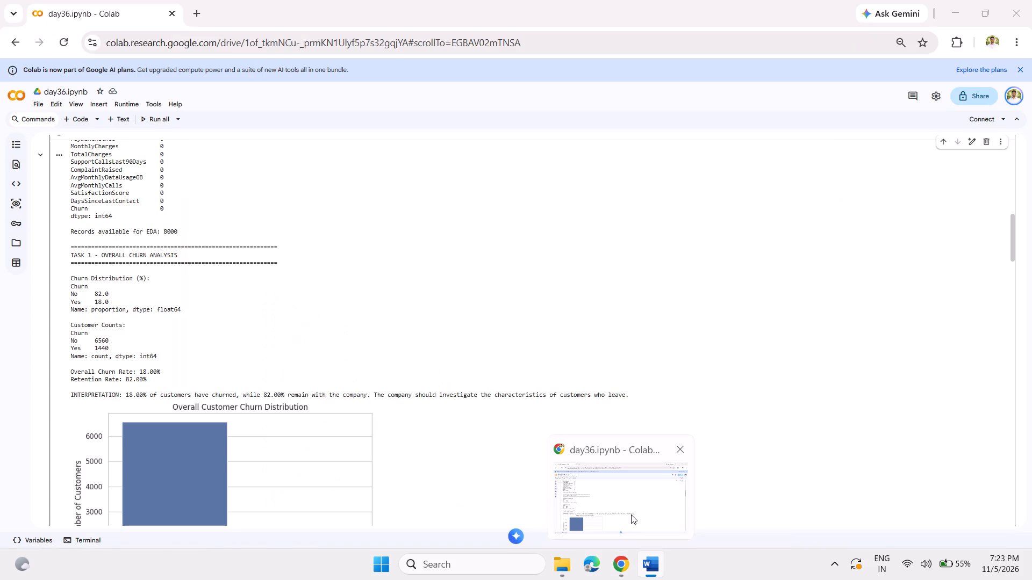
left_click(631, 514)
scroll(499, 440, "down", 1)
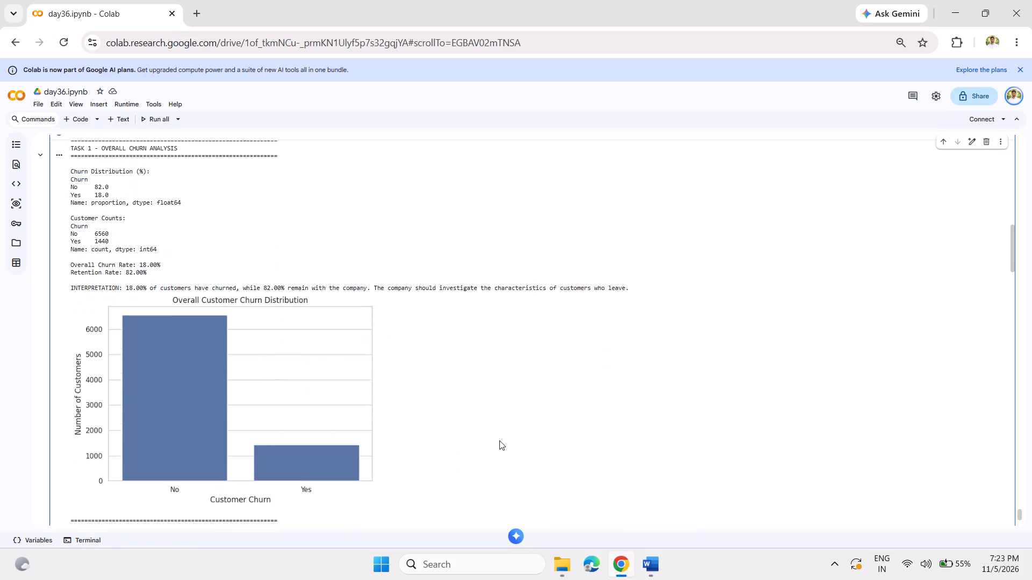
scroll(499, 440, "down", 2)
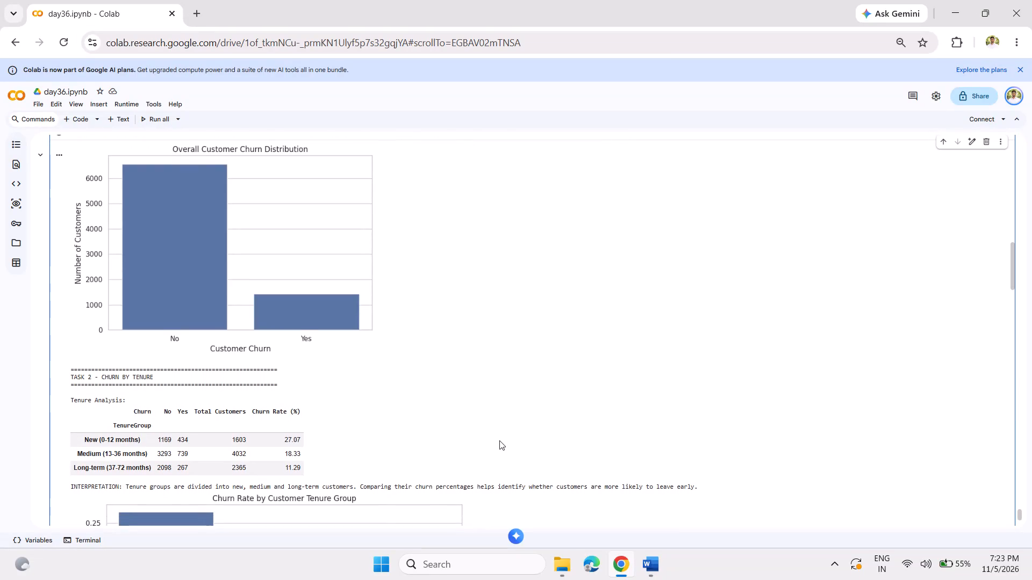
scroll(499, 440, "down", 2)
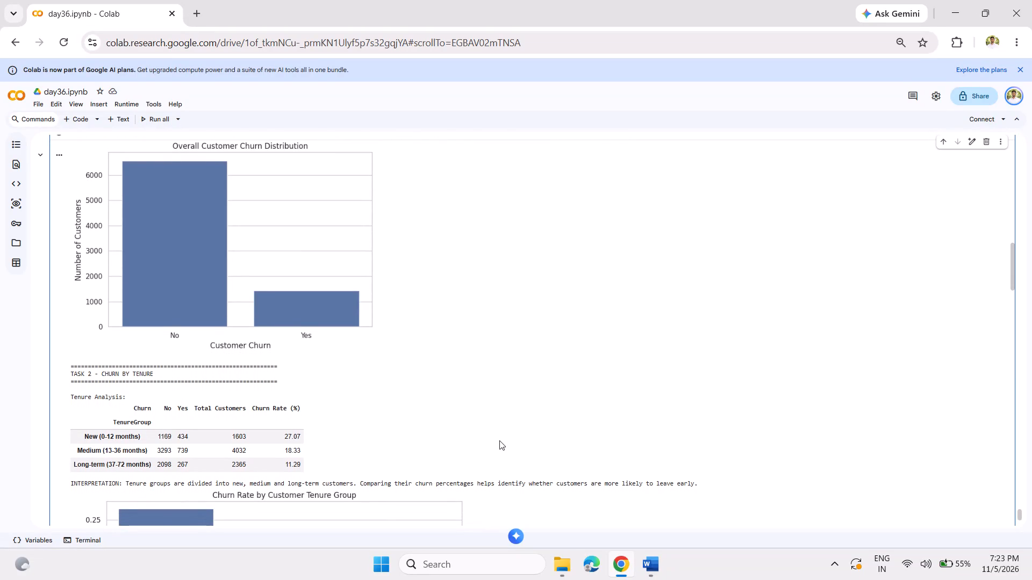
key("Print")
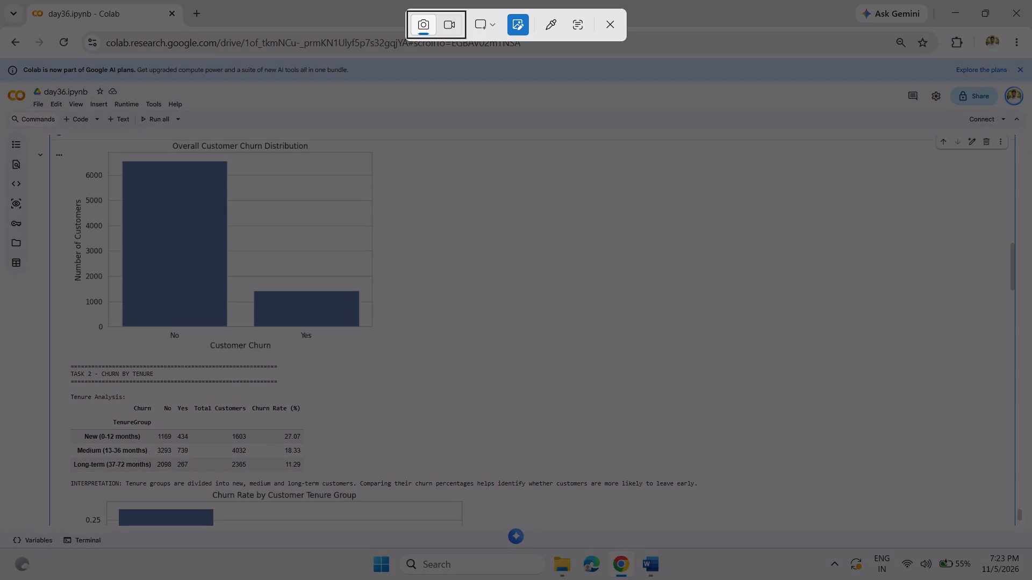
left_click_drag(52, 146, 403, 288)
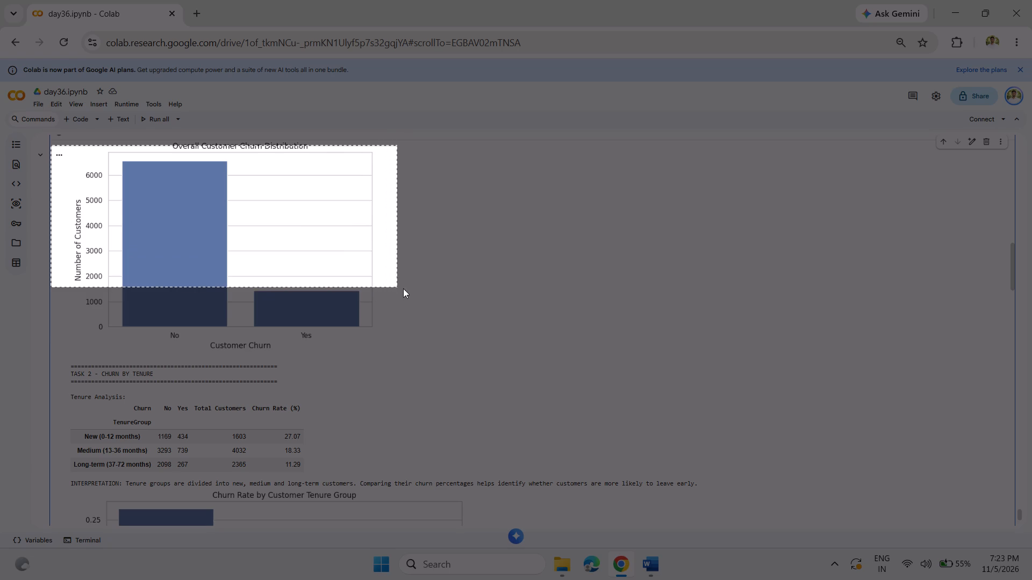
left_click_drag(403, 288, 475, 487)
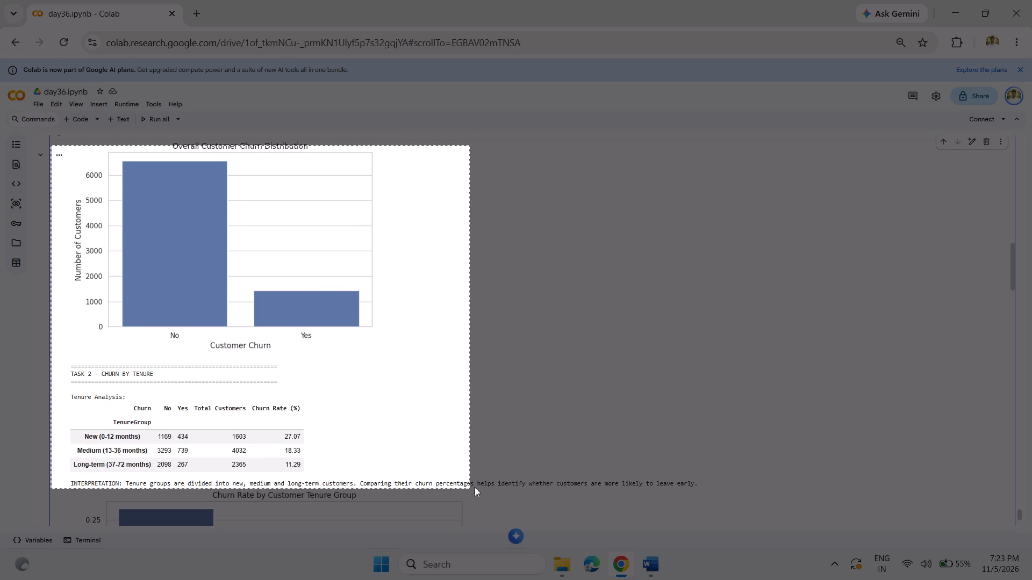
left_click_drag(475, 487, 467, 465)
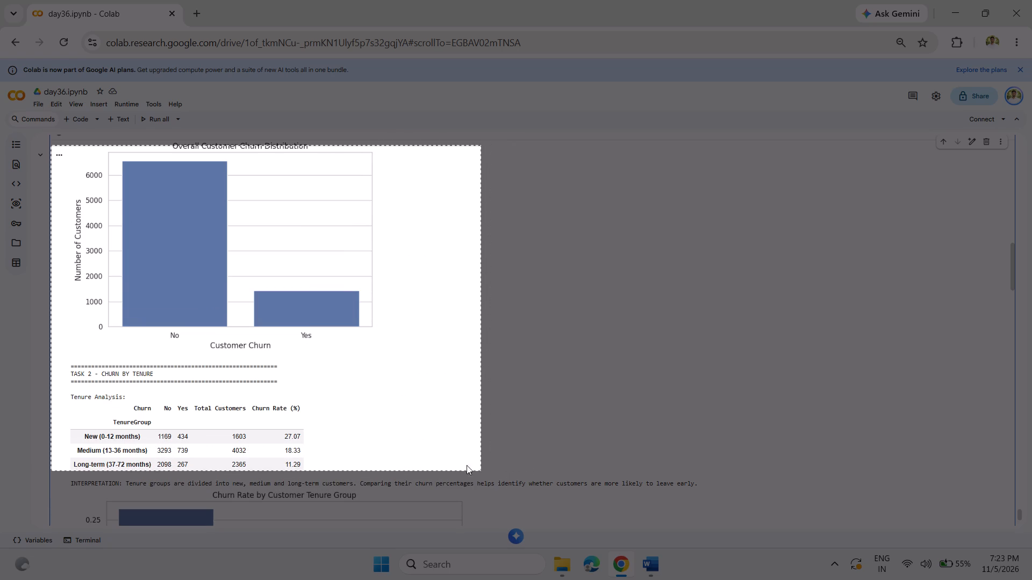
left_click_drag(467, 465, 456, 474)
key("ctrl+c")
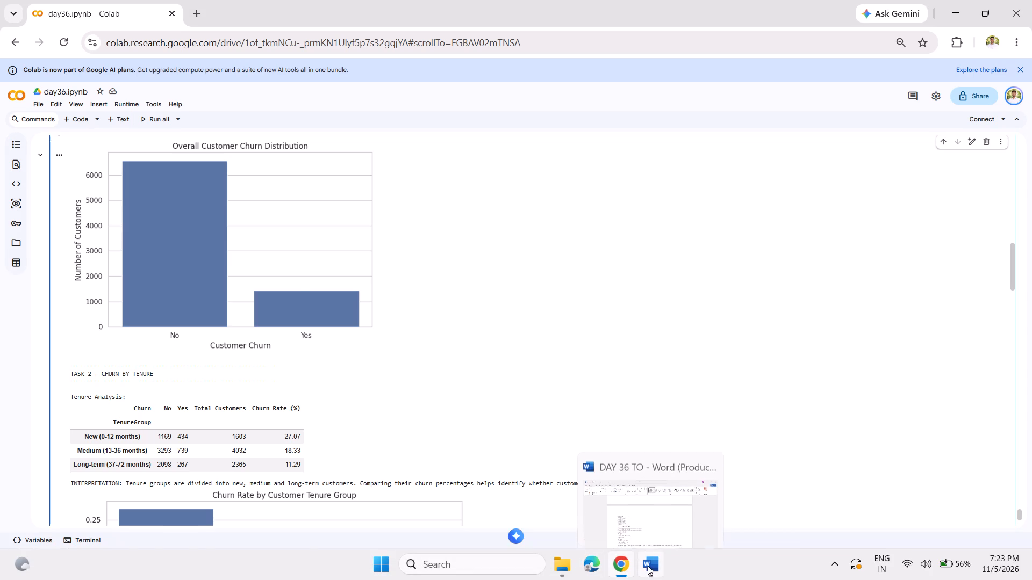
double_click(650, 526)
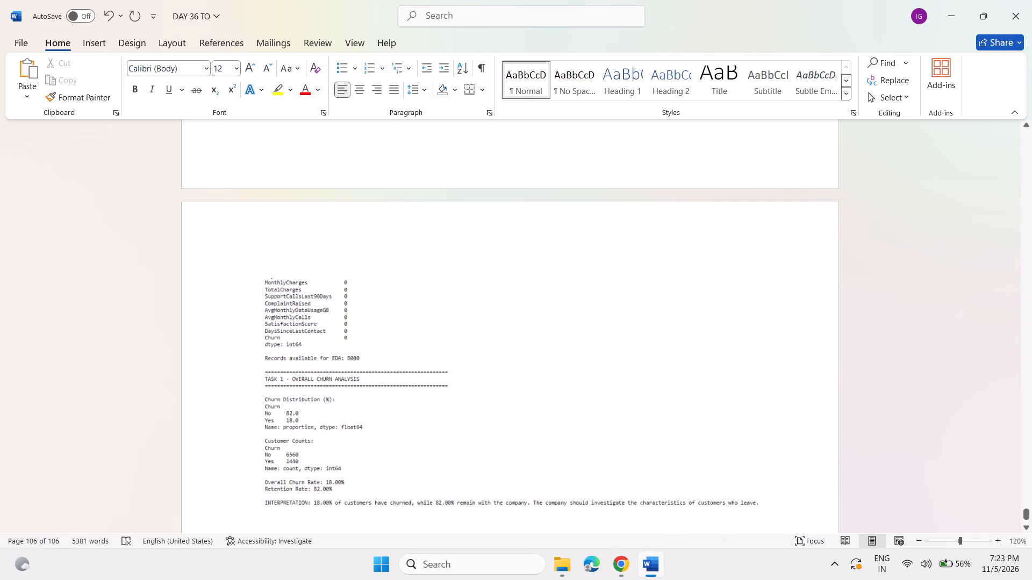
key("ctrl+v")
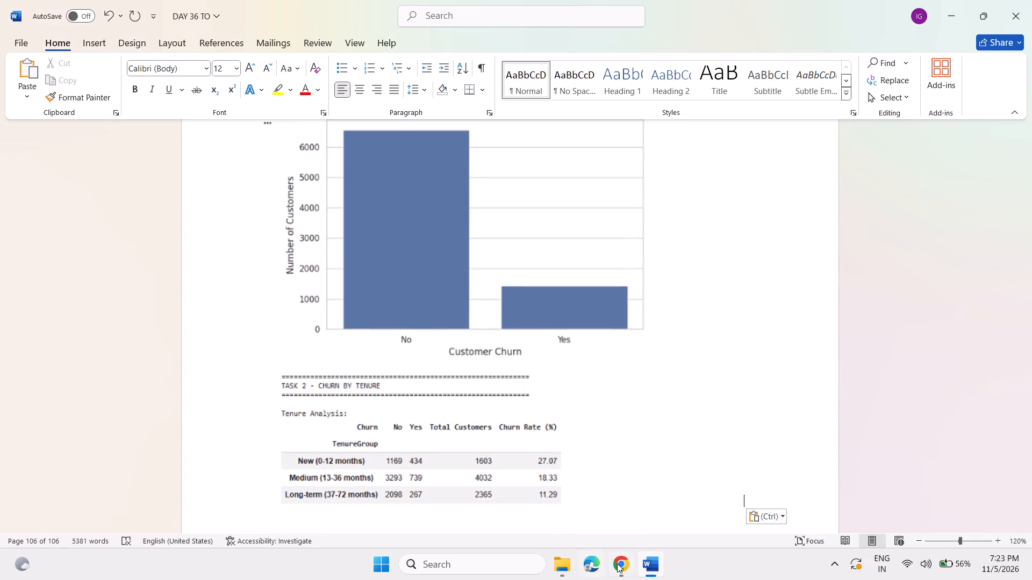
Snip the Colab output from the Churn Rate by Customer Tenure Group chart through Task 3's INTERPRETATION line and paste it on a new line in the report.
left_click(616, 517)
scroll(461, 469, "down", 4)
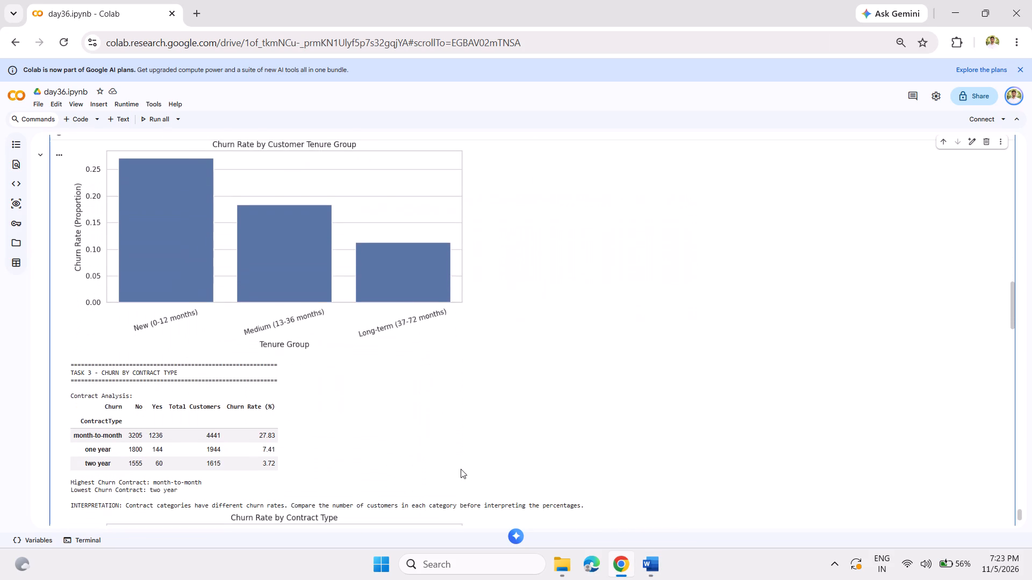
scroll(461, 469, "down", 2)
key("Print")
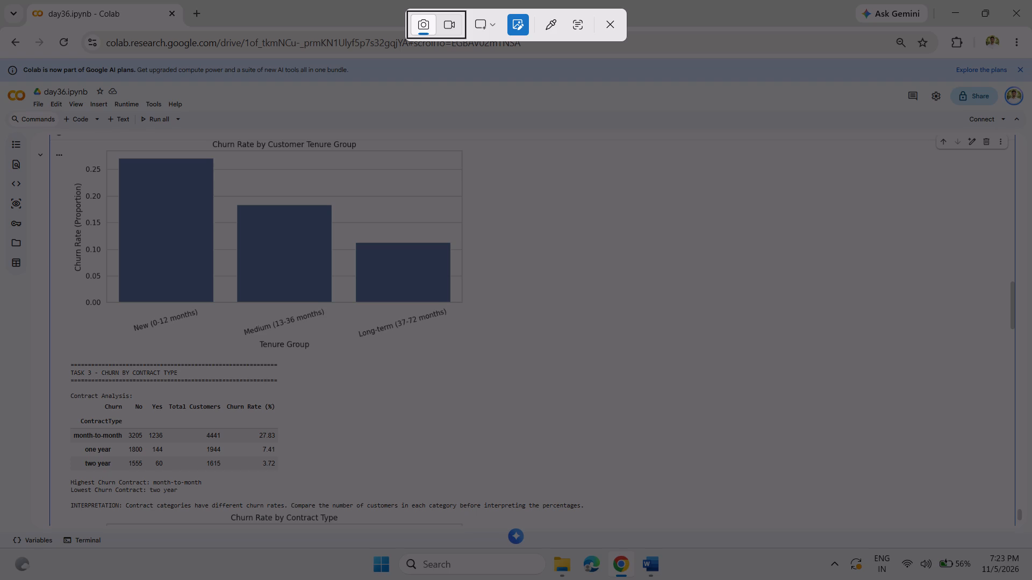
left_click_drag(59, 142, 505, 357)
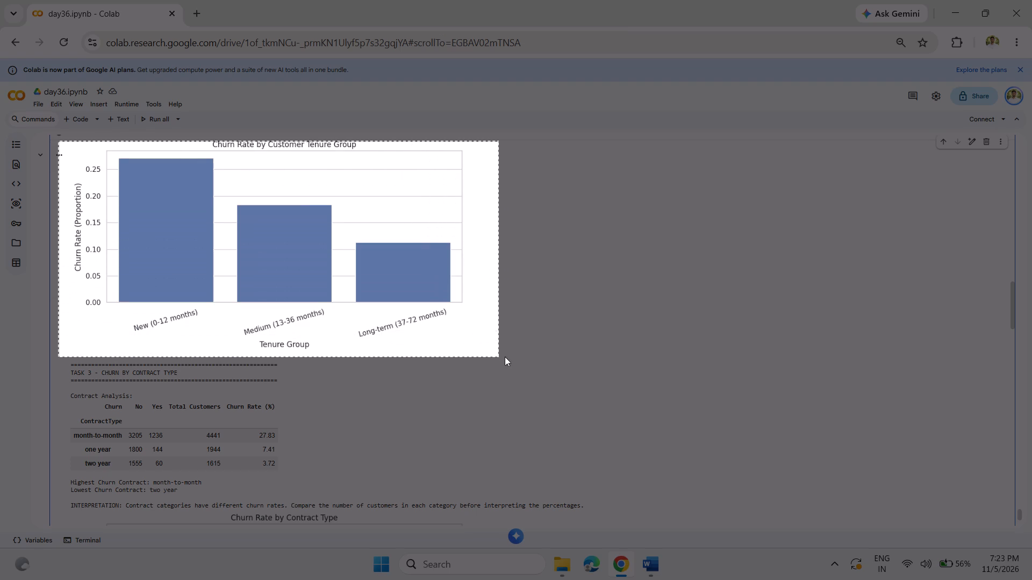
left_click_drag(505, 357, 700, 542)
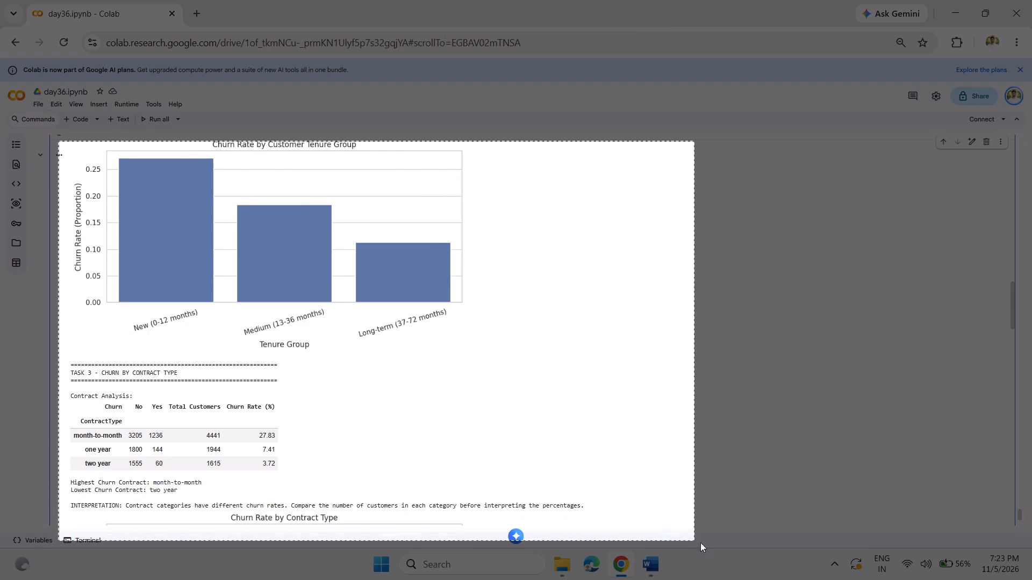
left_click_drag(700, 542, 612, 511)
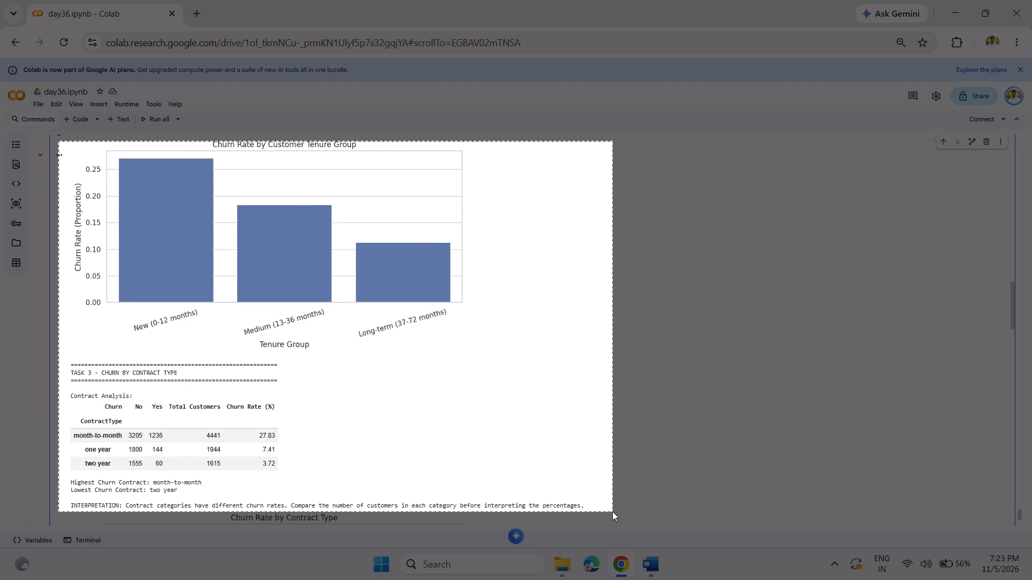
left_click_drag(612, 511, 597, 513)
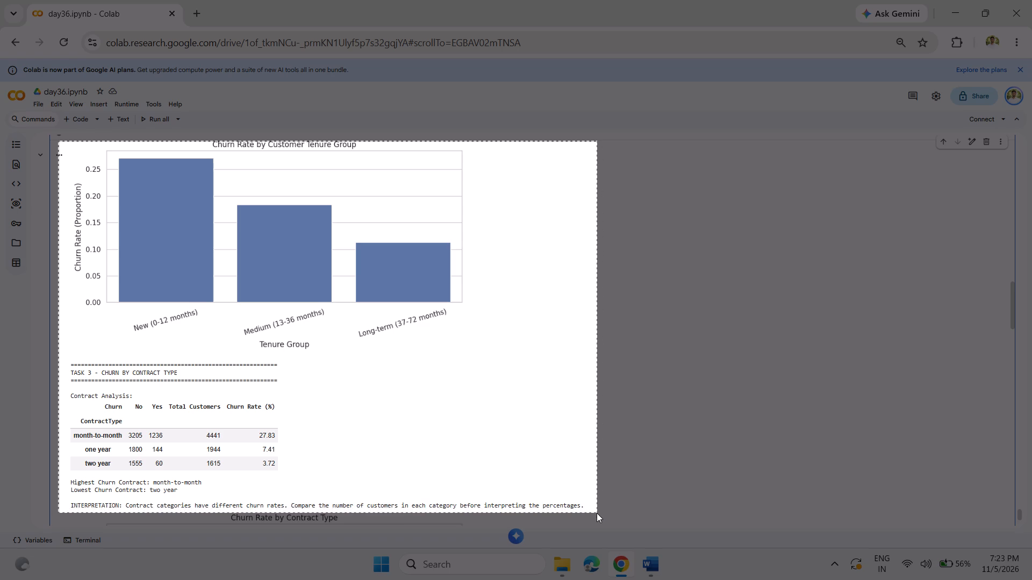
left_click_drag(597, 513, 596, 509)
key("ctrl+c")
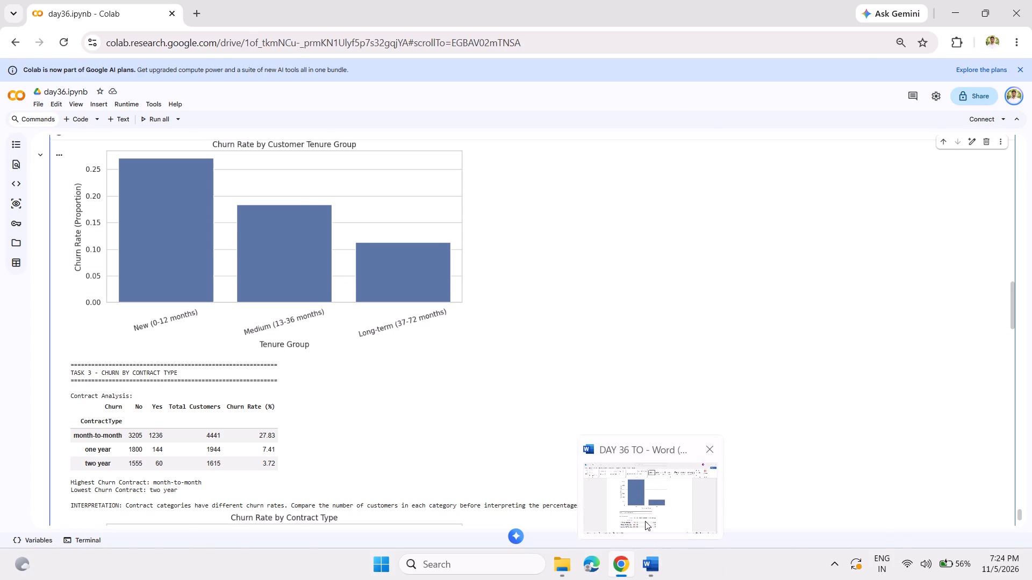
left_click(645, 521)
key("Return")
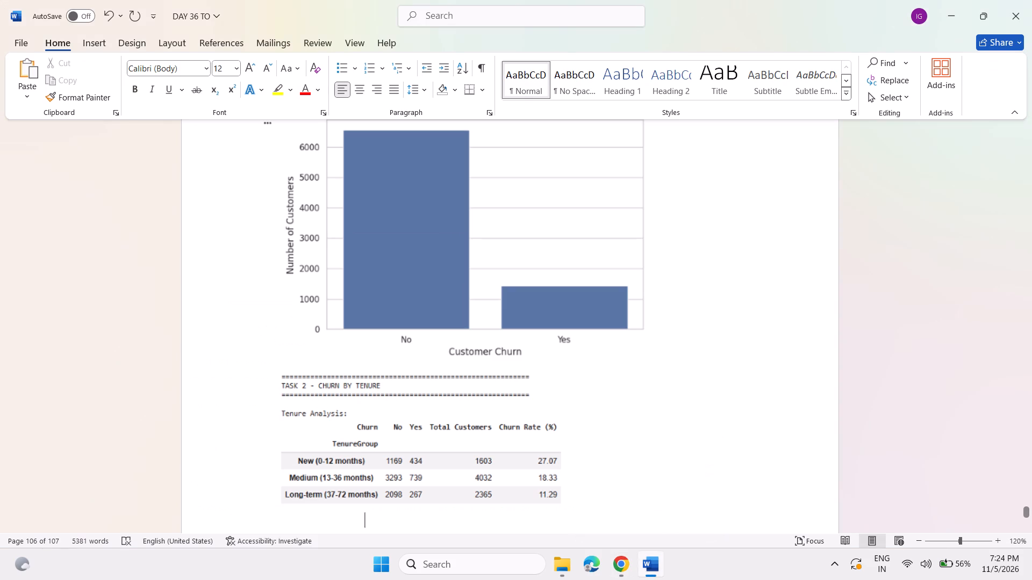
key("ctrl+v")
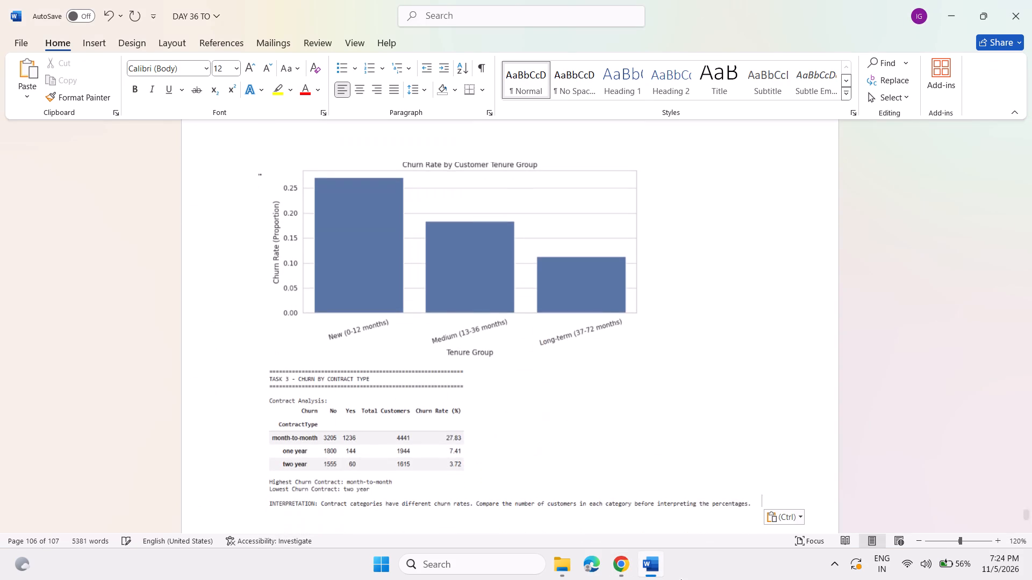
Snip the Colab output from the Churn Rate by Contract Type chart through Task 4's INTERPRETATION line and paste it on a new line in the report.
left_click(618, 509)
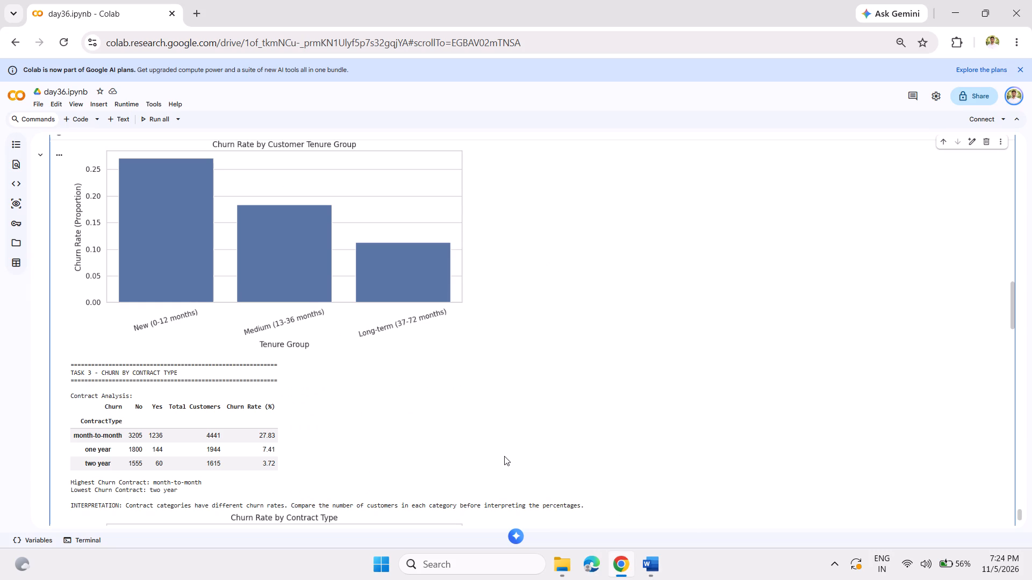
scroll(504, 456, "down", 6)
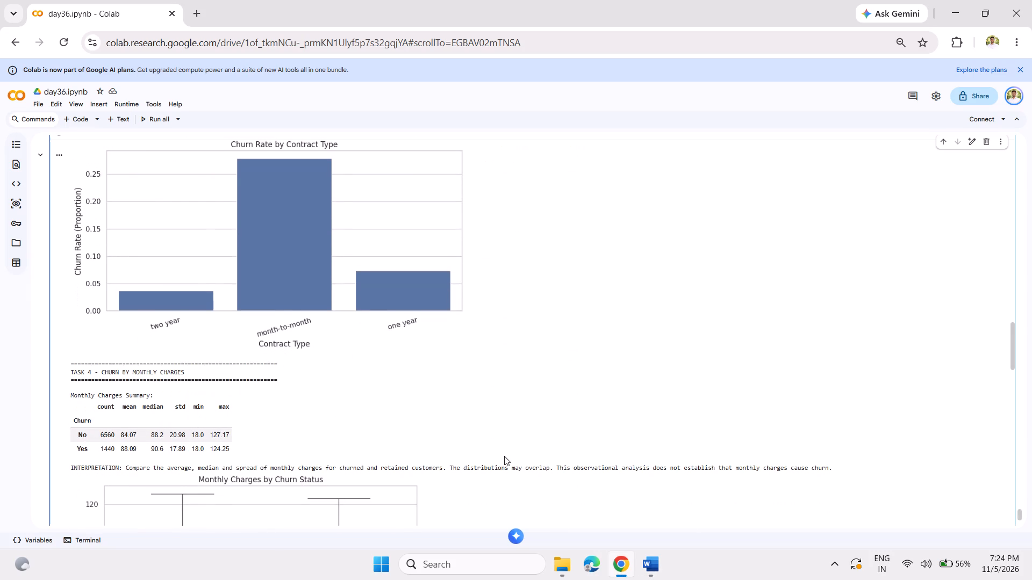
key("Print")
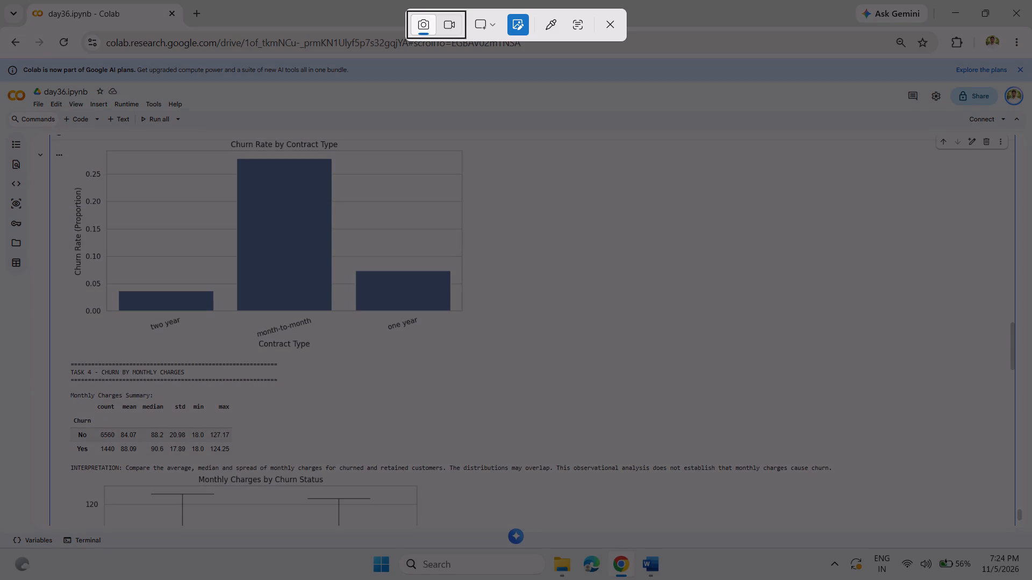
left_click_drag(57, 141, 501, 353)
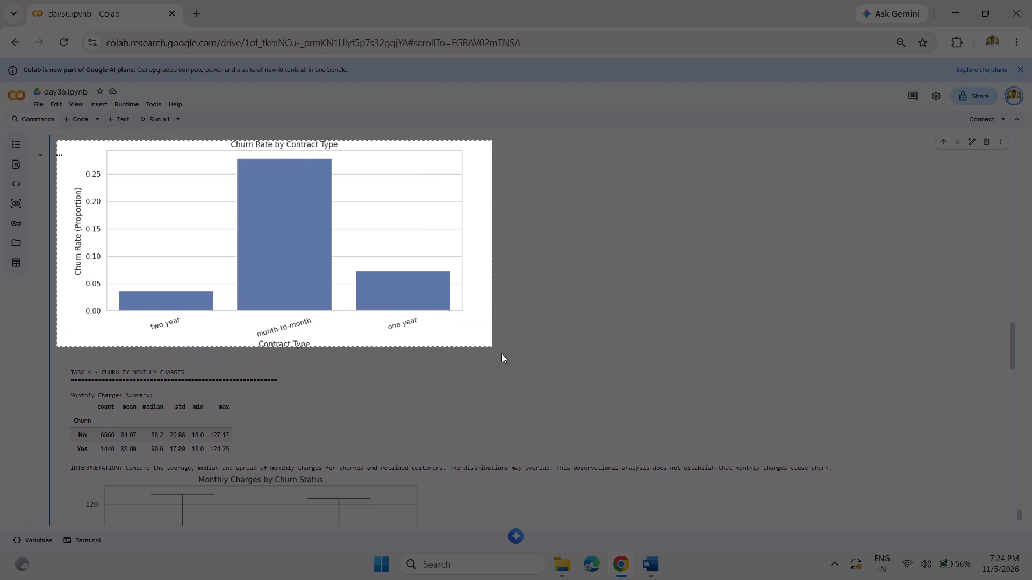
left_click_drag(501, 353, 719, 496)
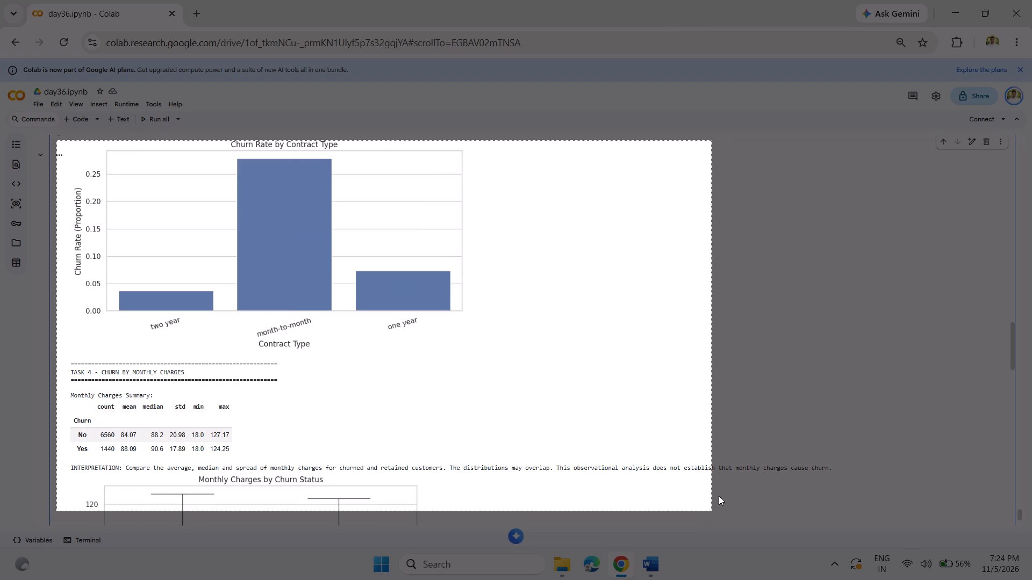
left_click_drag(719, 496, 846, 479)
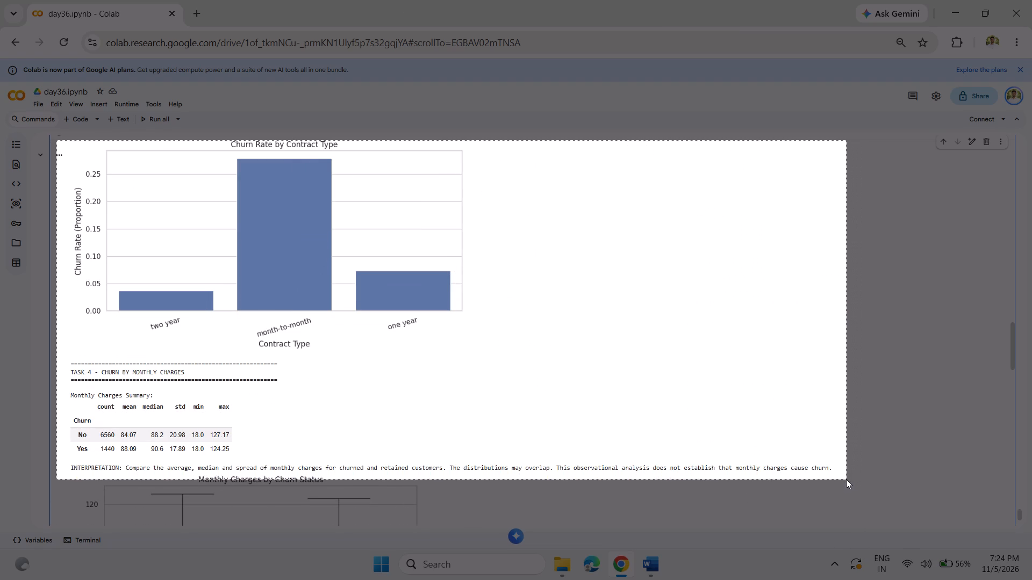
left_click_drag(846, 479, 846, 472)
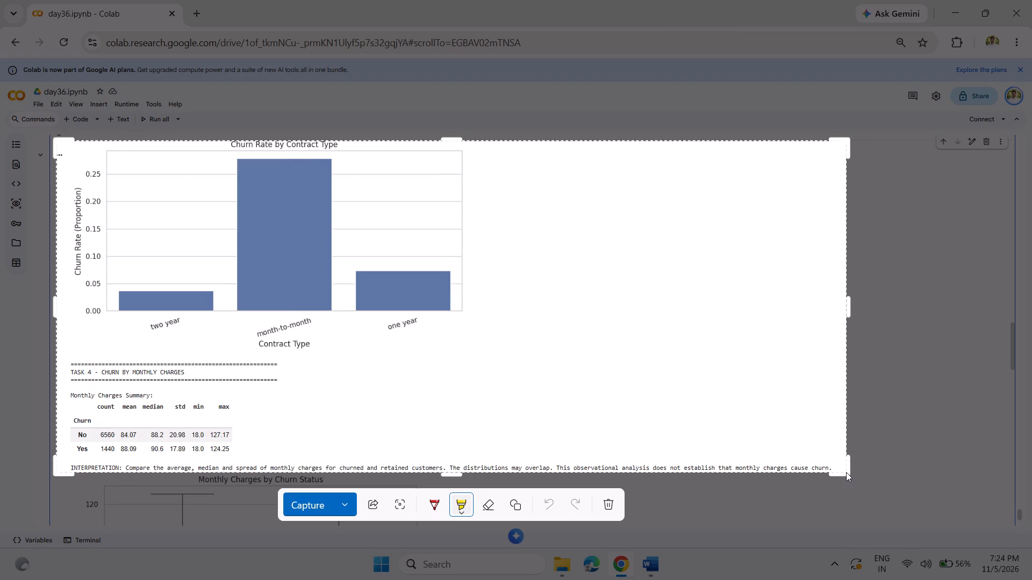
key("ctrl+c")
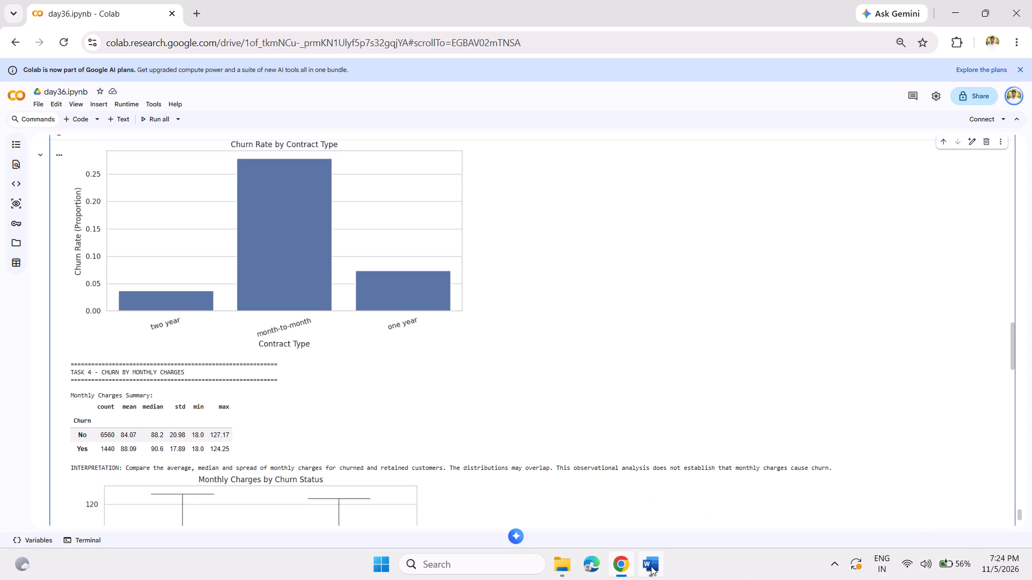
left_click(652, 504)
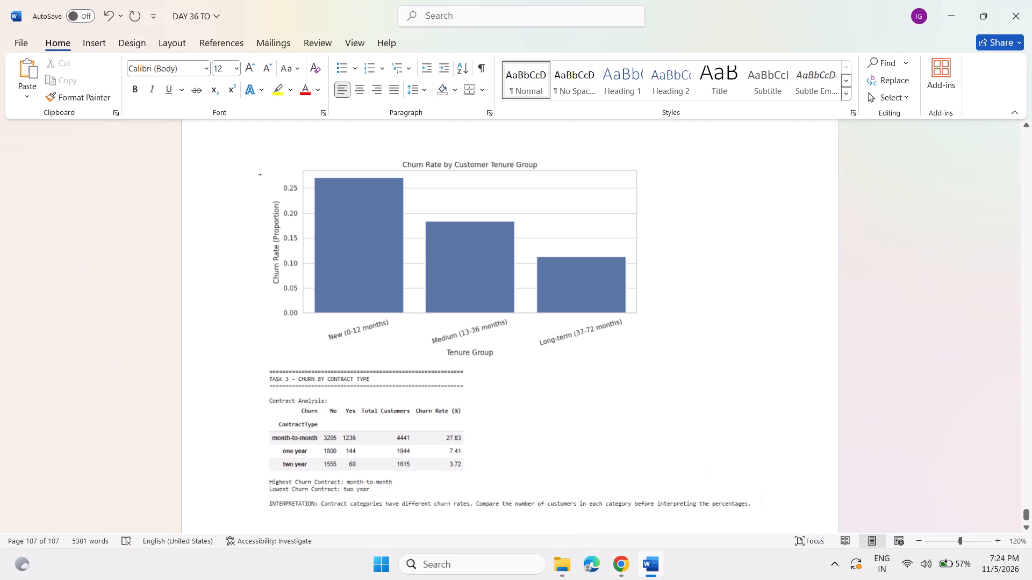
key("Return")
key("ctrl+v")
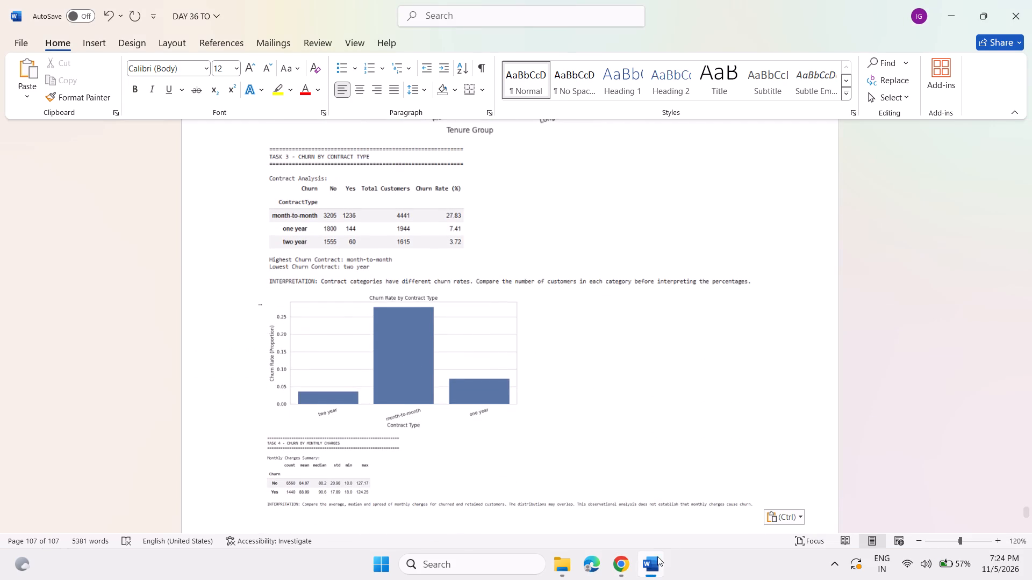
Snip the Colab output from the Monthly Charges by Churn Status chart through Task 5's INTERPRETATION line and paste it on a new line in the report.
left_click(613, 512)
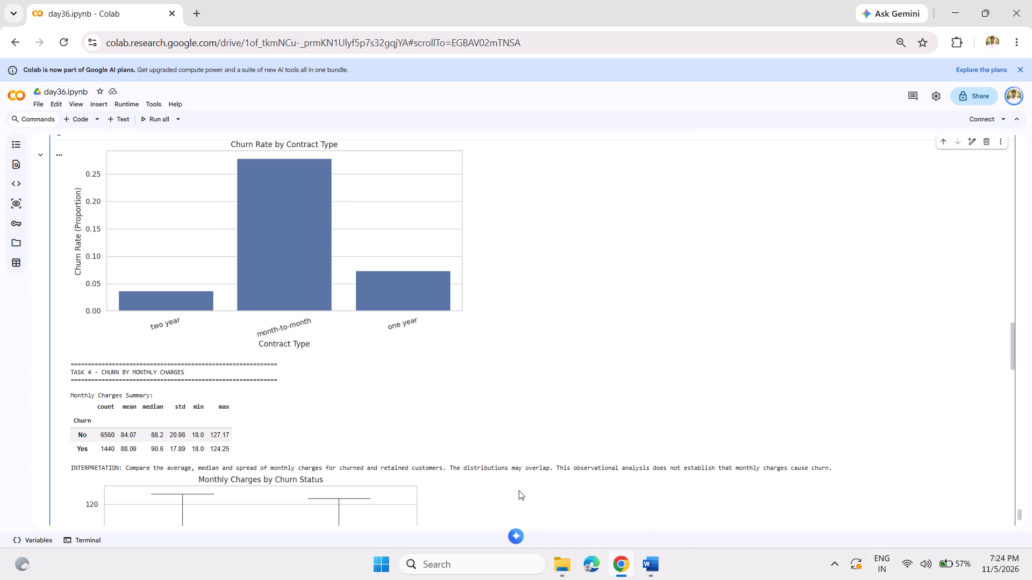
scroll(519, 490, "down", 2)
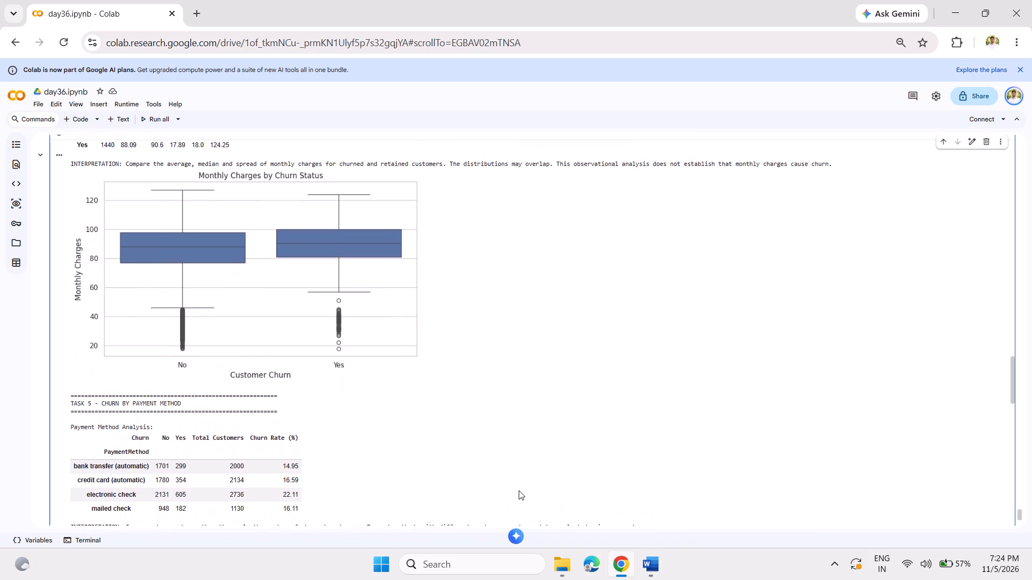
scroll(519, 490, "down", 2)
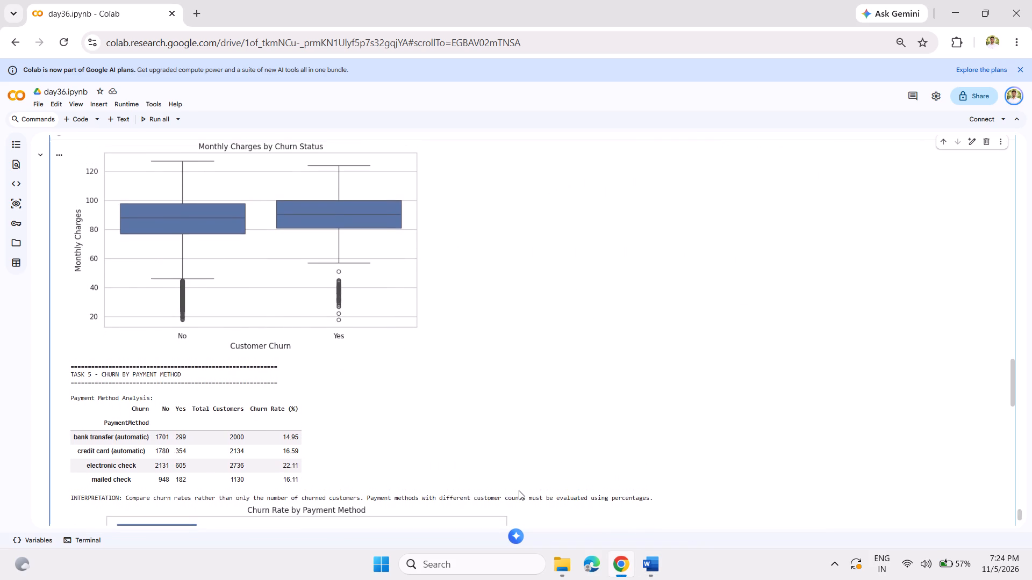
key("Print")
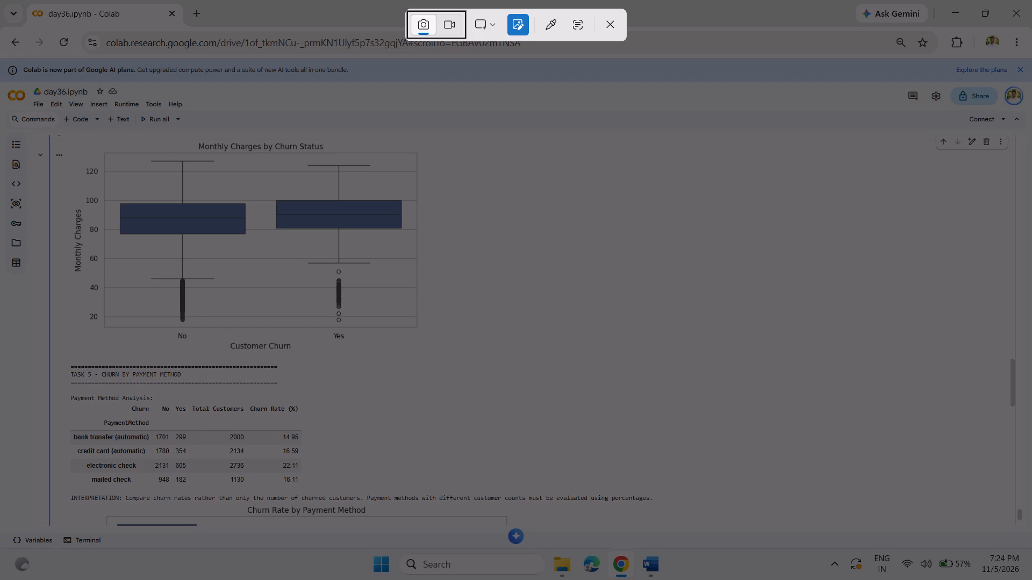
left_click_drag(62, 139, 330, 250)
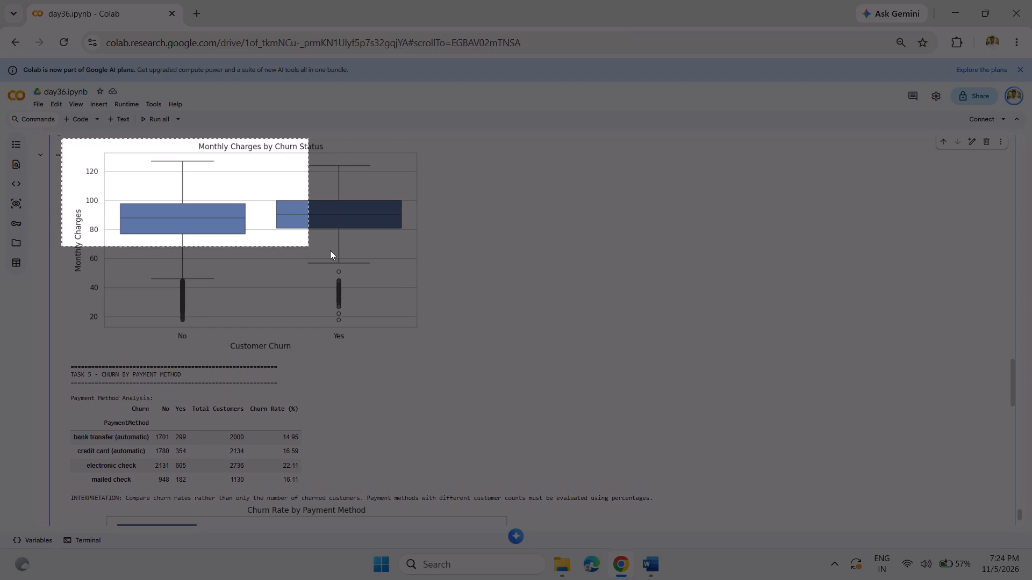
left_click_drag(330, 250, 501, 521)
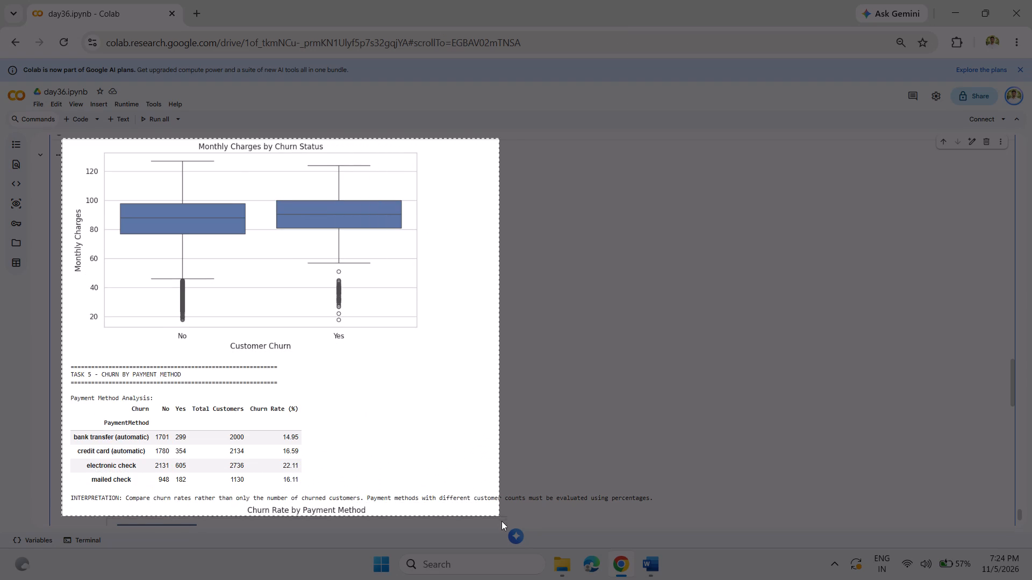
left_click_drag(501, 521, 670, 508)
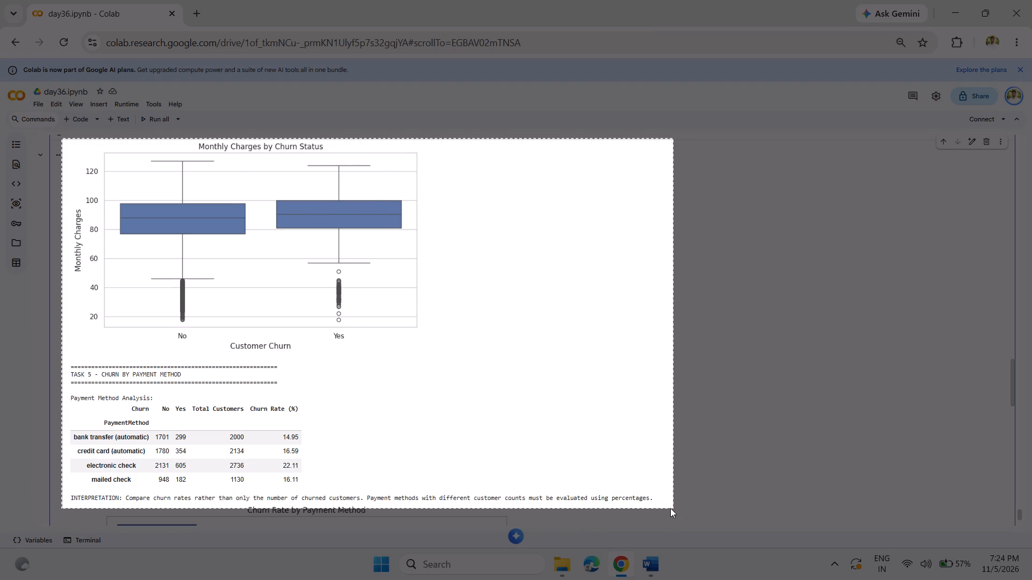
left_click_drag(670, 508, 668, 508)
key("ctrl+c")
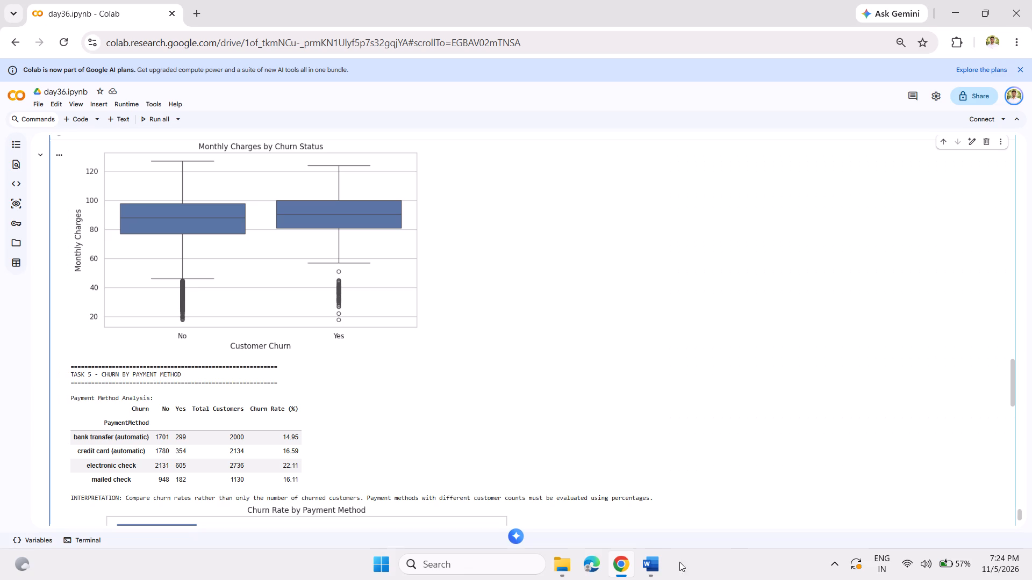
left_click(651, 508)
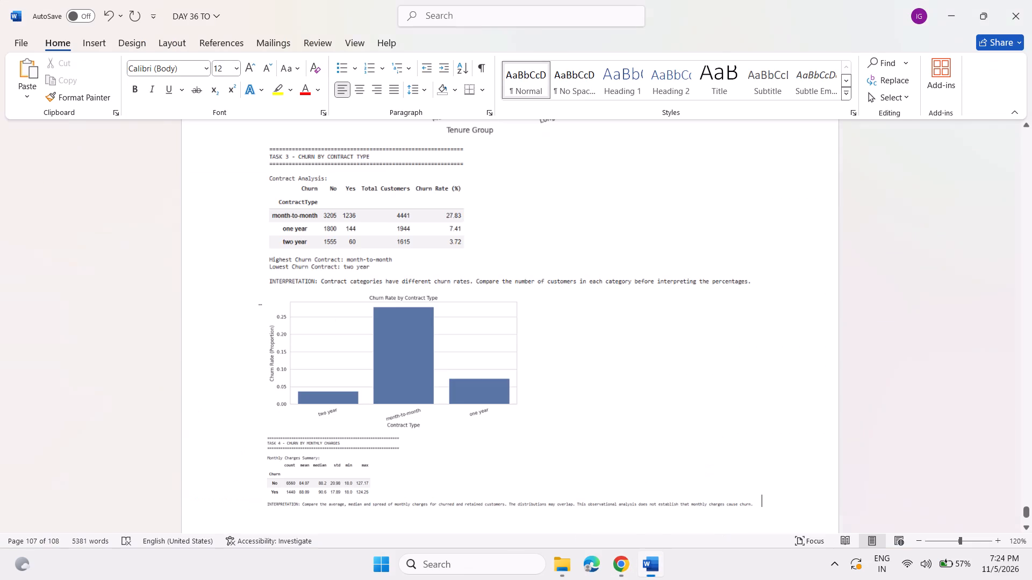
key("Return")
key("ctrl+v")
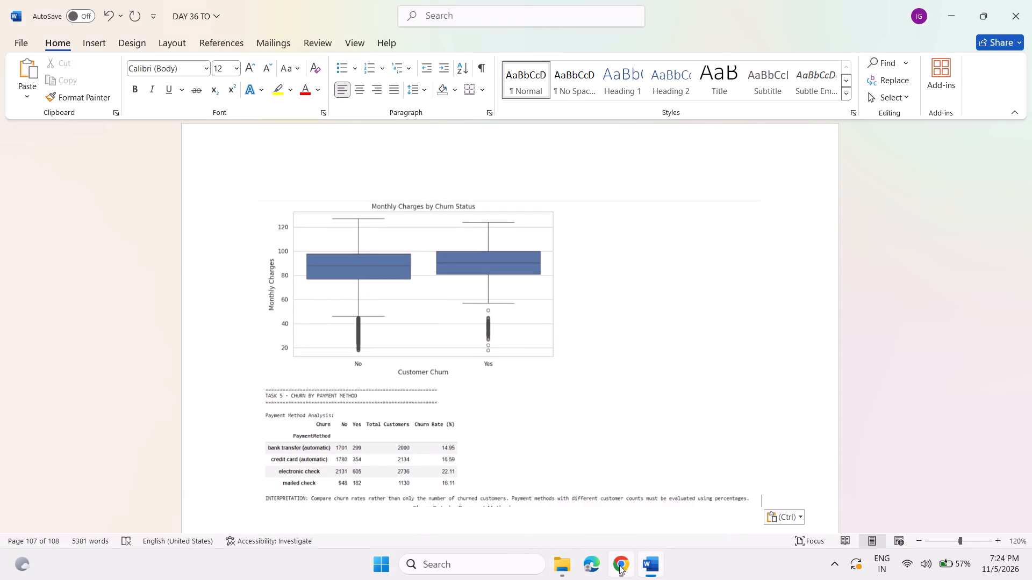
Snip the Colab output from the Churn Rate by Payment Method chart through Task 6's Gender Analysis table and paste it on a new line in the report.
left_click(613, 495)
scroll(510, 431, "down", 1)
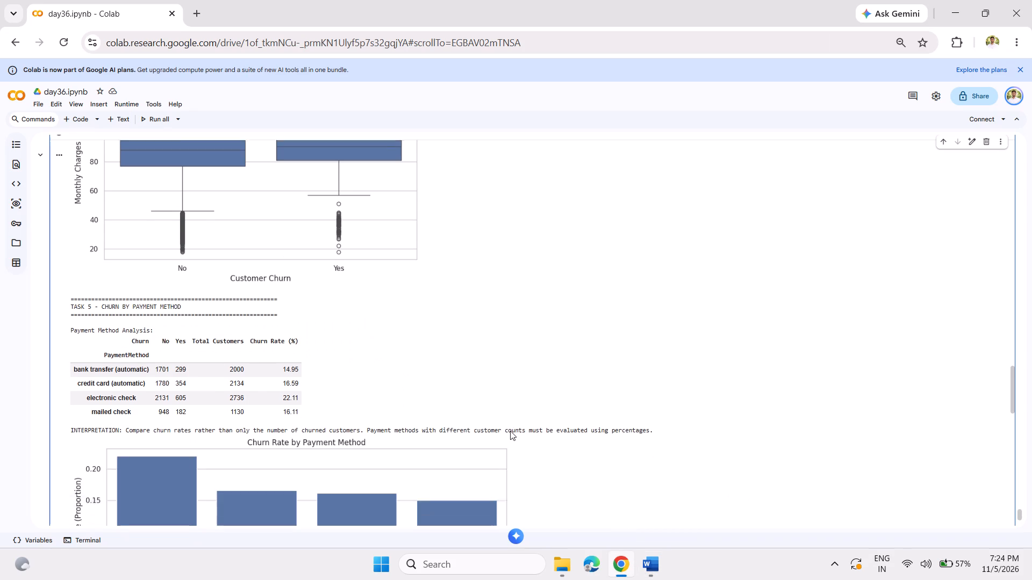
scroll(510, 431, "down", 4)
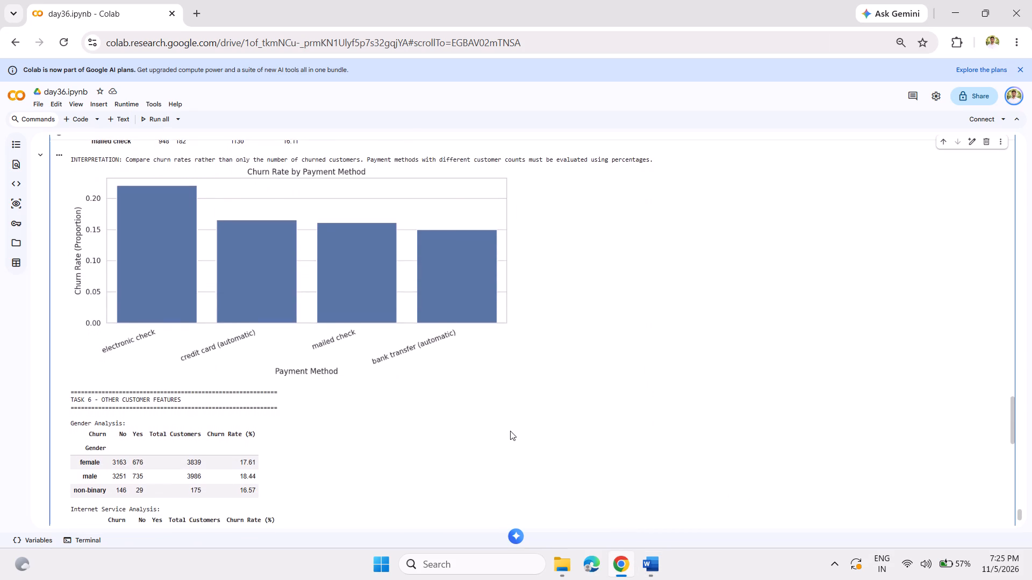
scroll(510, 431, "down", 3)
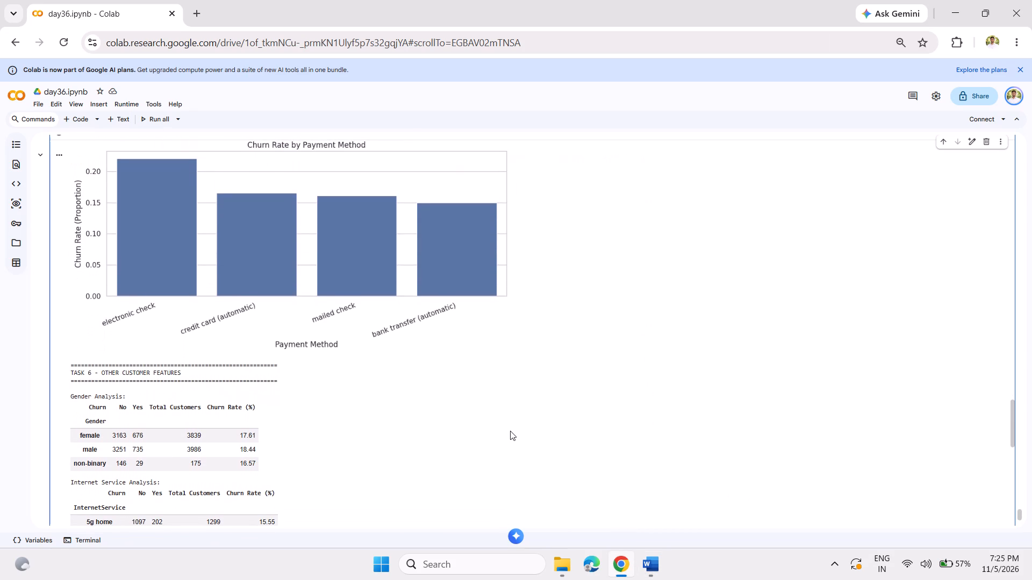
scroll(510, 431, "down", 1)
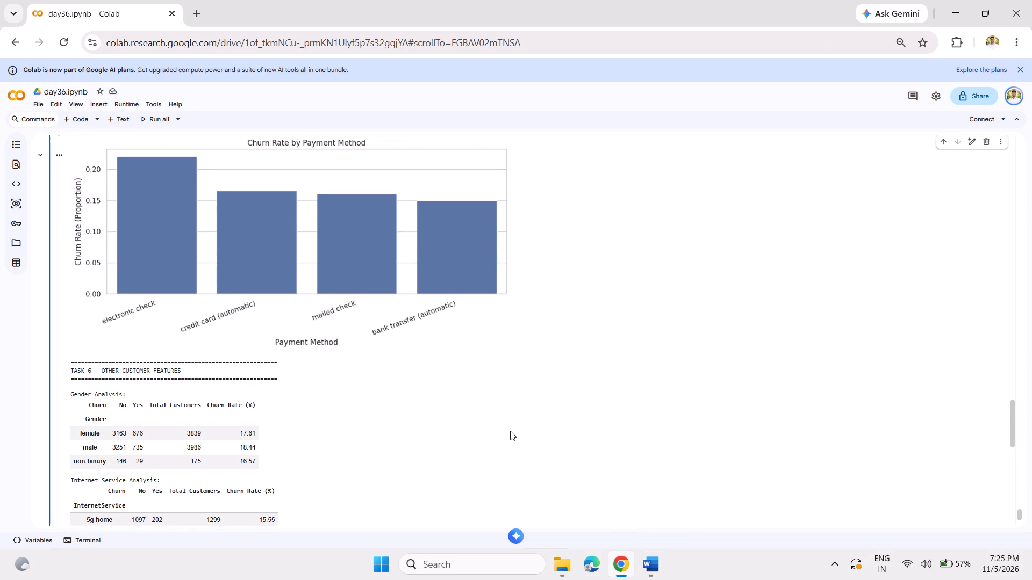
key("Print")
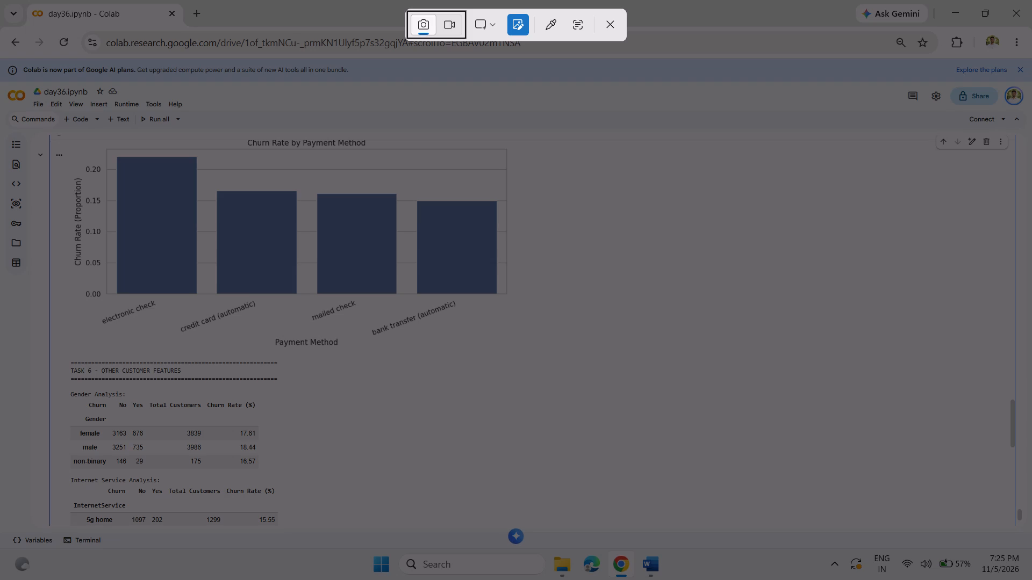
left_click_drag(53, 136, 505, 390)
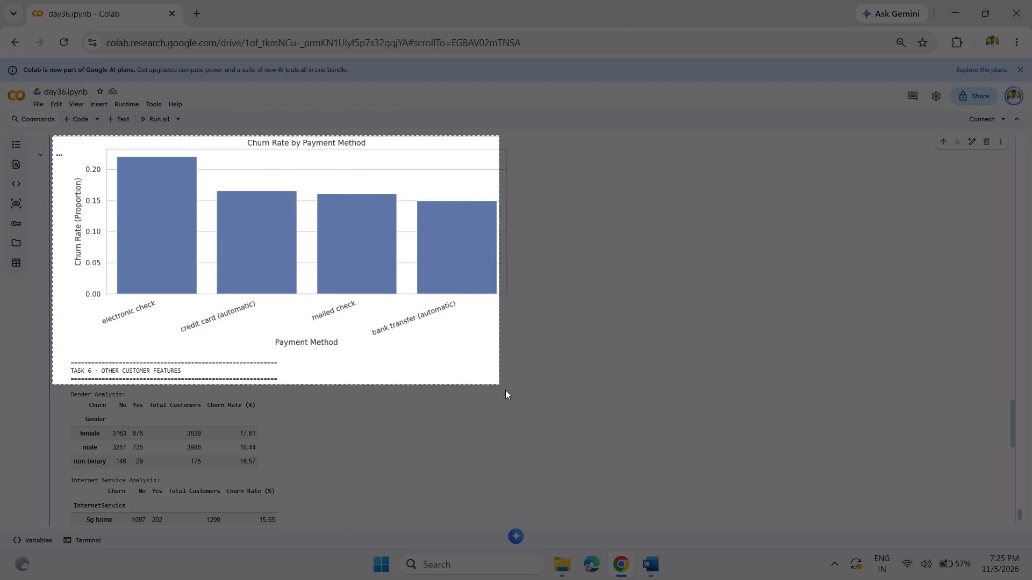
left_click_drag(505, 390, 589, 488)
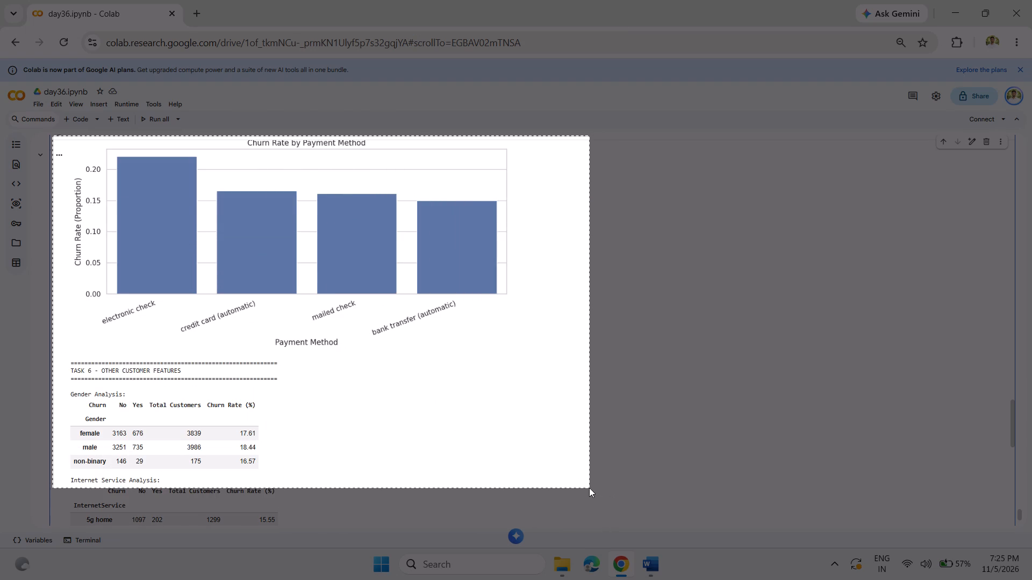
left_click_drag(589, 488, 591, 476)
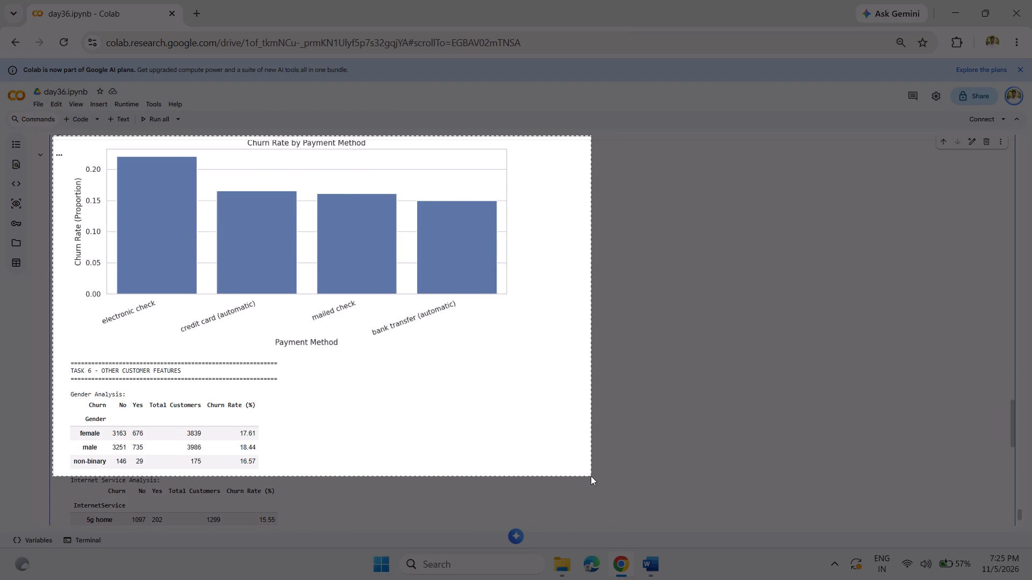
left_click_drag(591, 476, 558, 472)
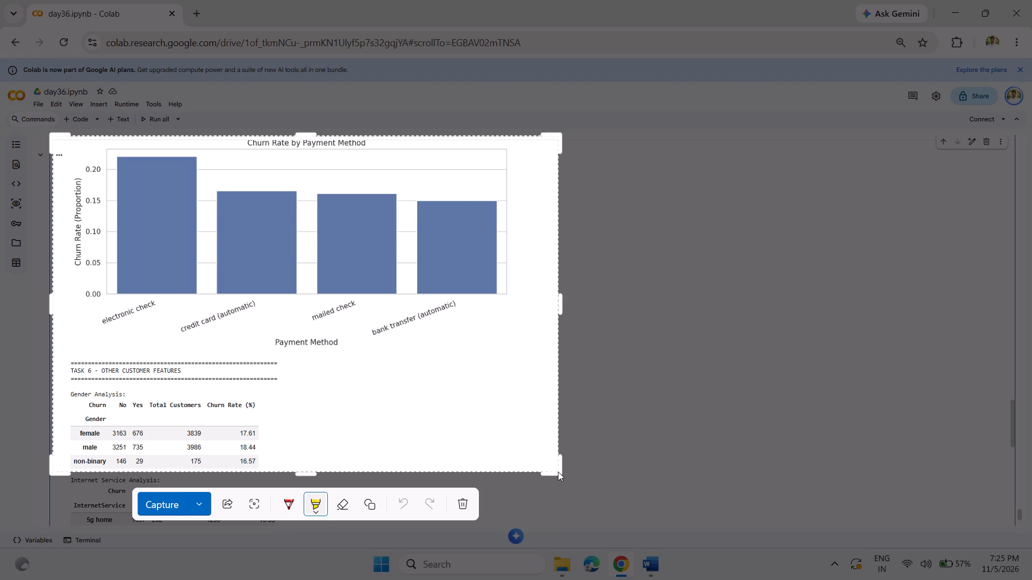
key("ctrl+c")
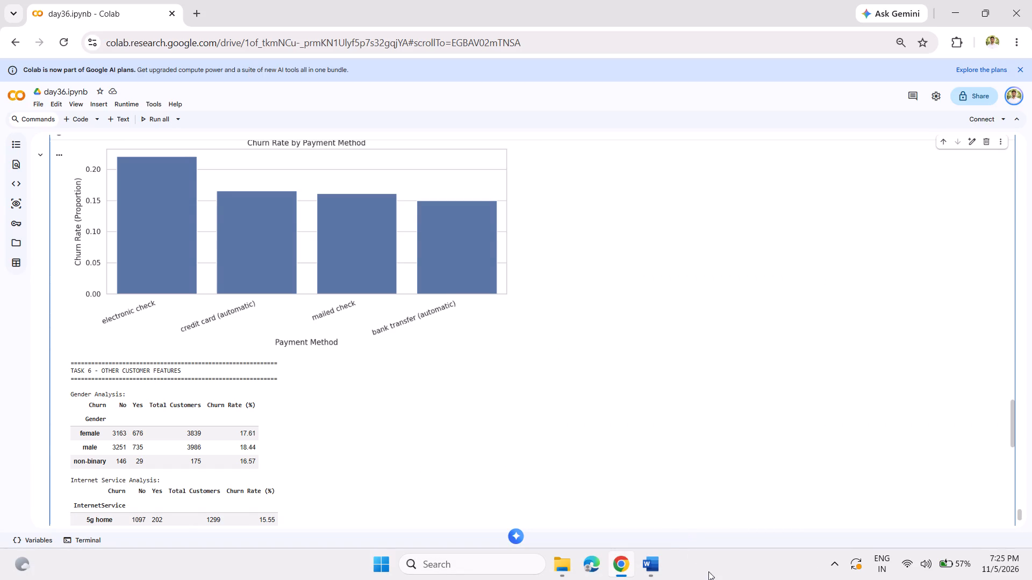
left_click(664, 505)
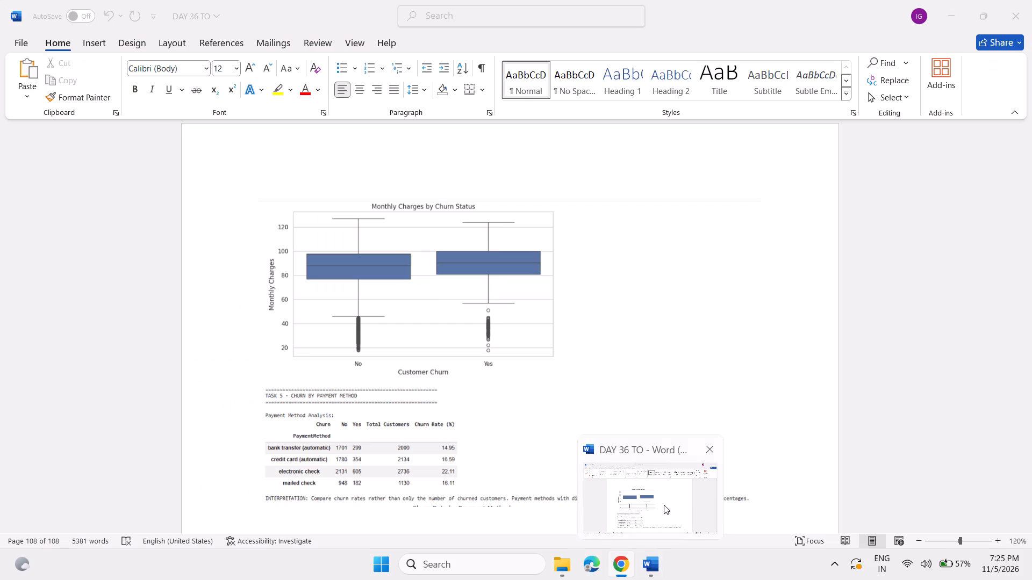
key("Return")
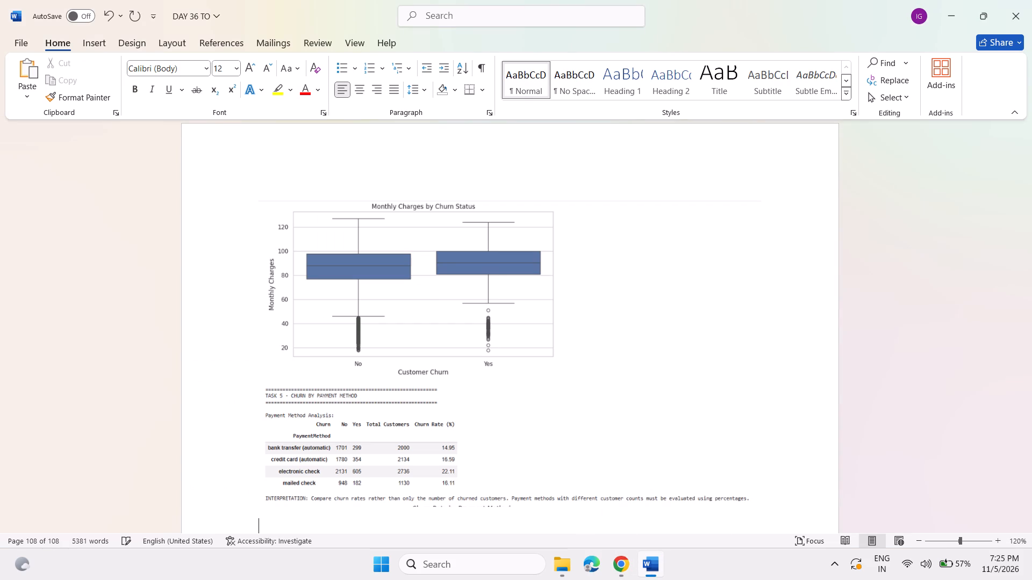
key("ctrl+v")
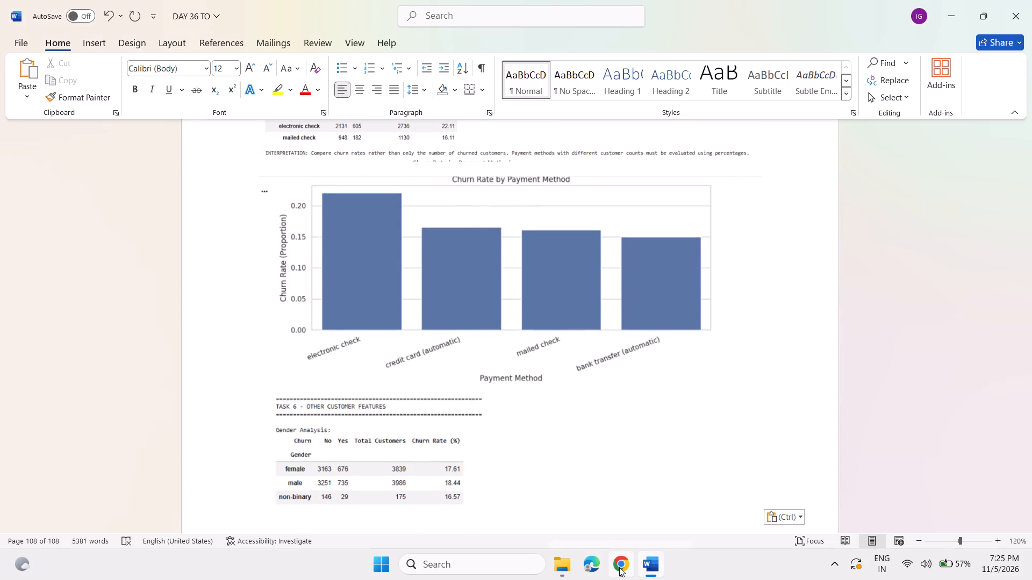
Snip the Colab output from the Internet Service Analysis table through the Churn Rate by Internet Service chart and paste it on a new line in the report.
left_click(613, 501)
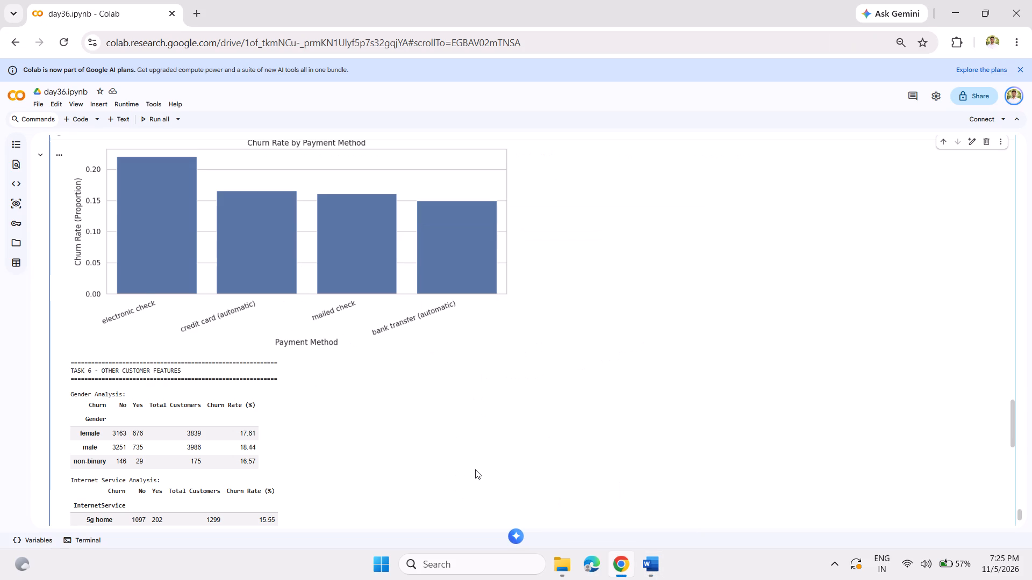
scroll(475, 469, "down", 2)
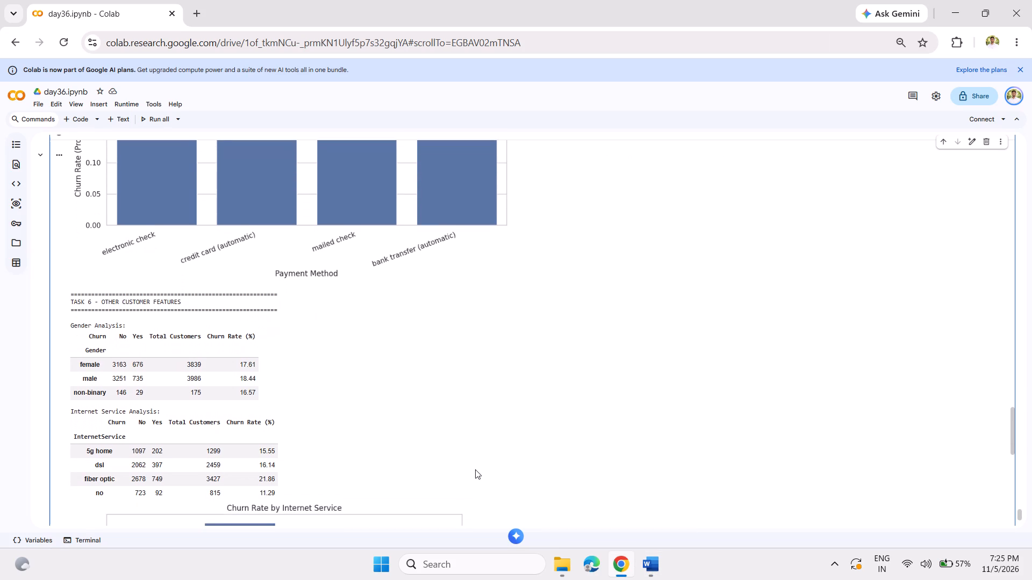
scroll(475, 469, "down", 4)
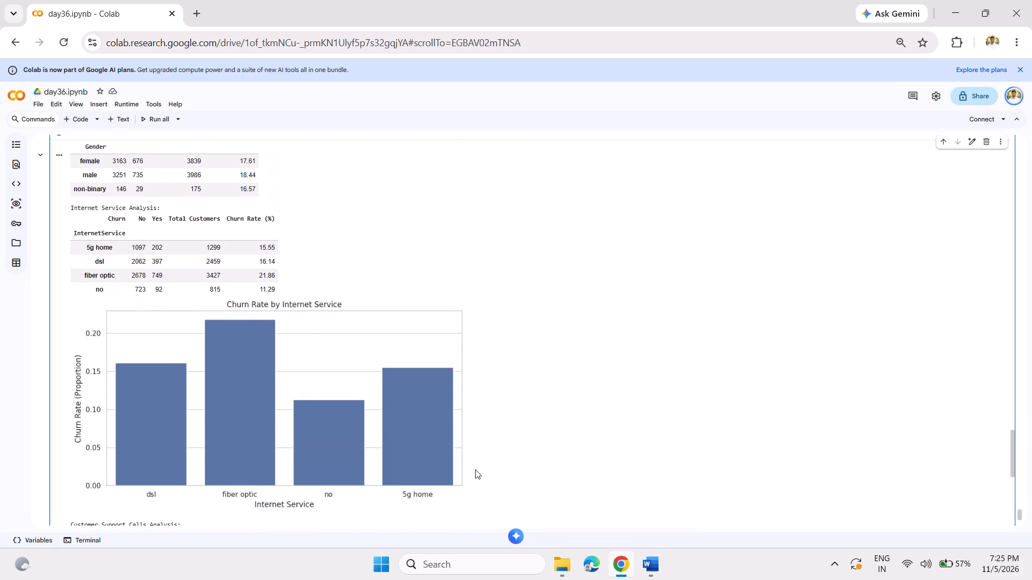
scroll(475, 469, "down", 2)
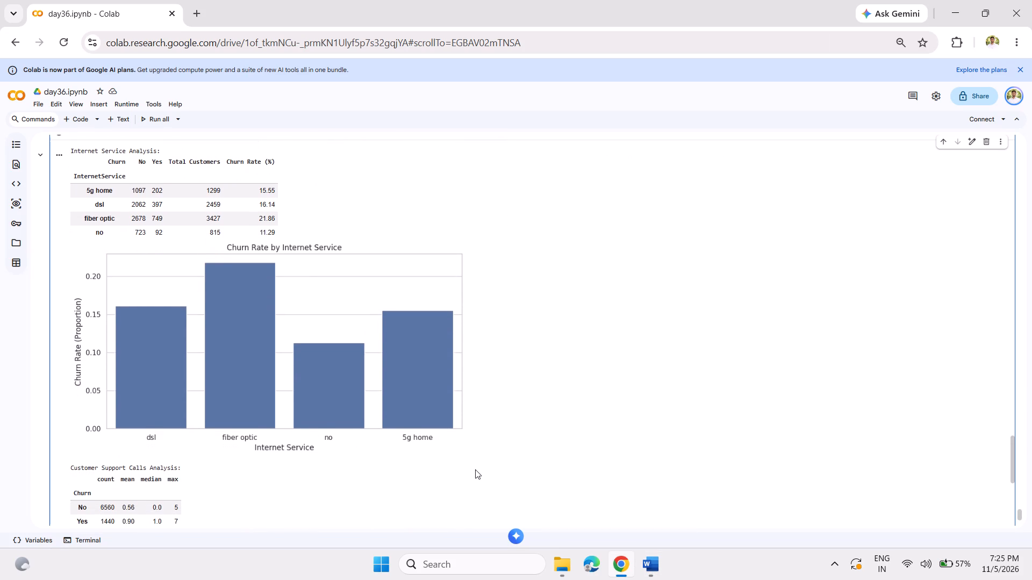
scroll(475, 469, "down", 1)
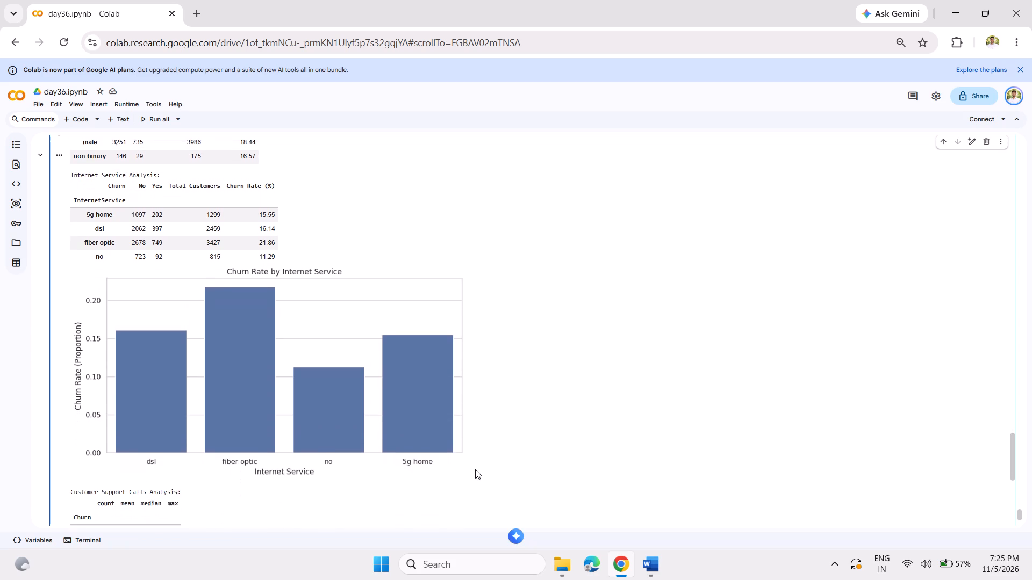
scroll(475, 469, "down", 2)
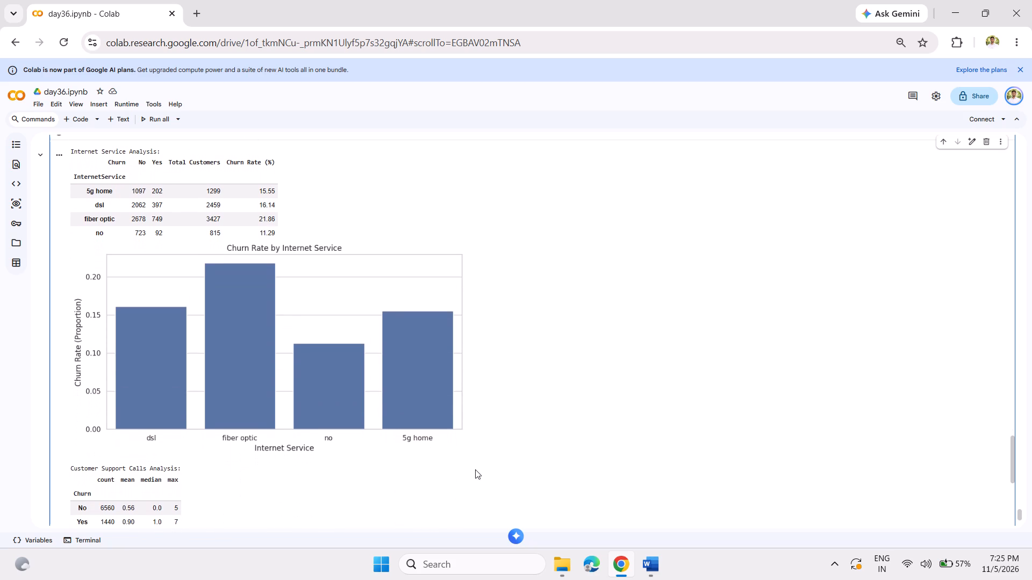
scroll(475, 469, "down", 2)
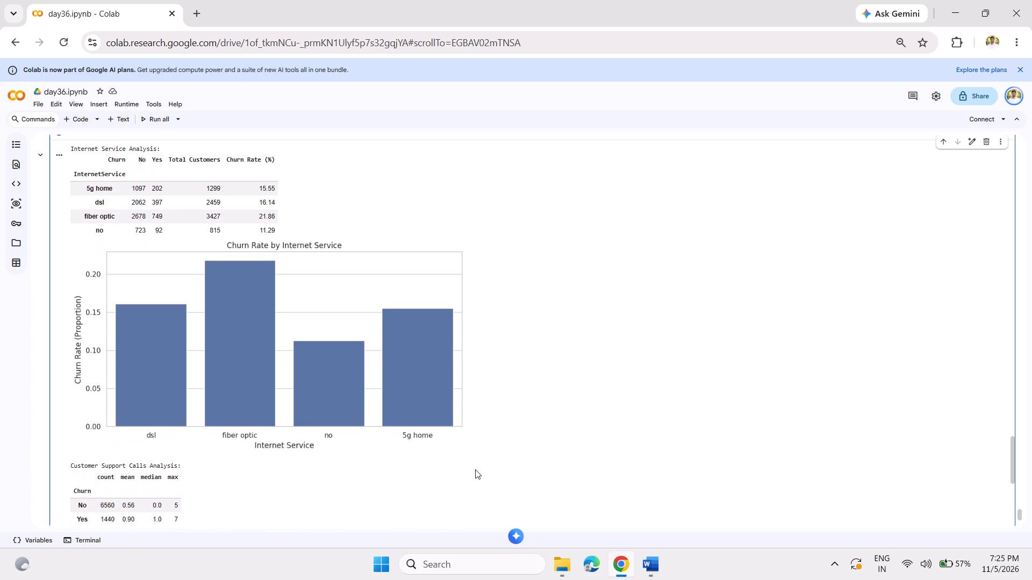
key("Print")
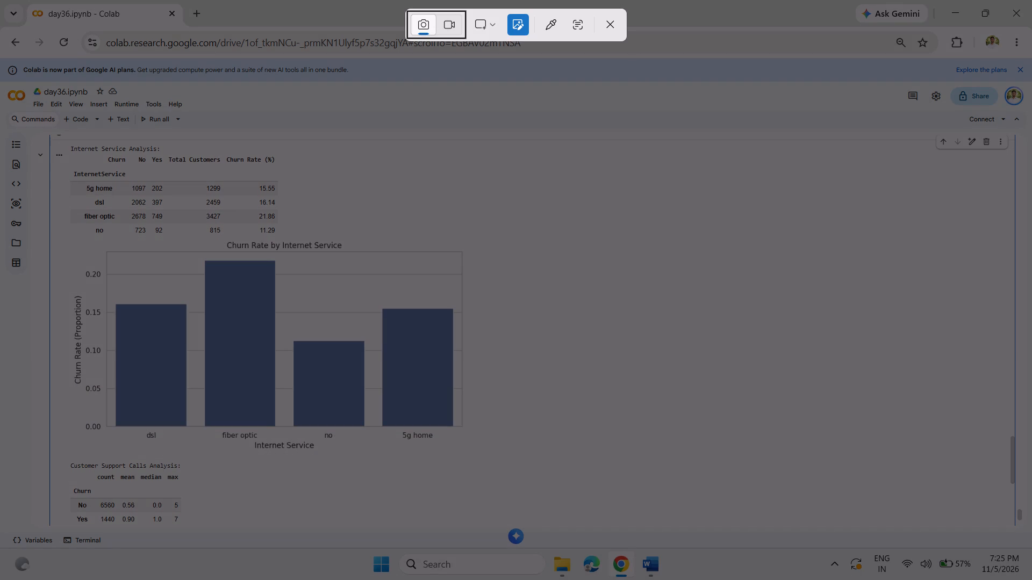
left_click_drag(61, 146, 322, 363)
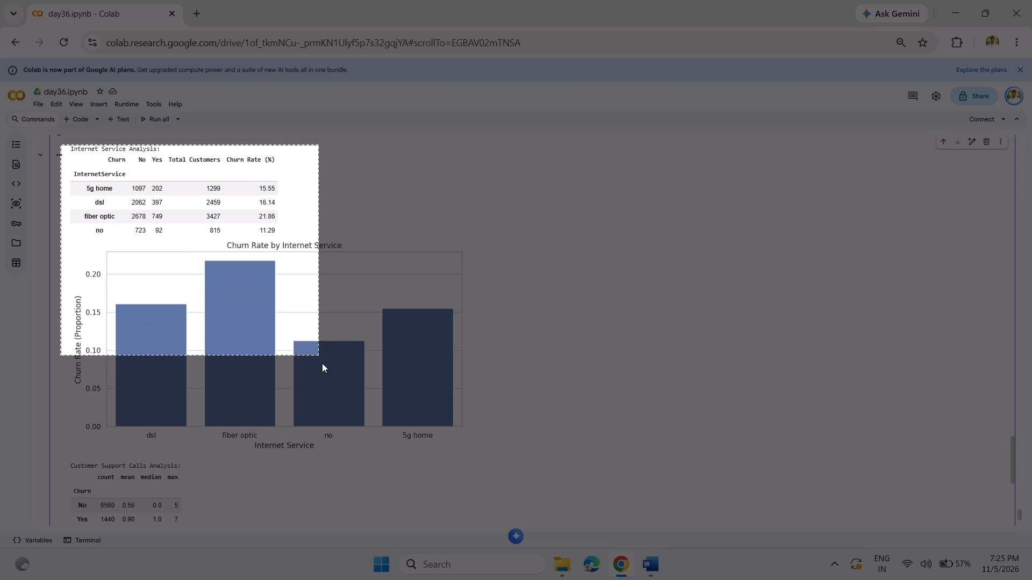
left_click_drag(322, 363, 563, 462)
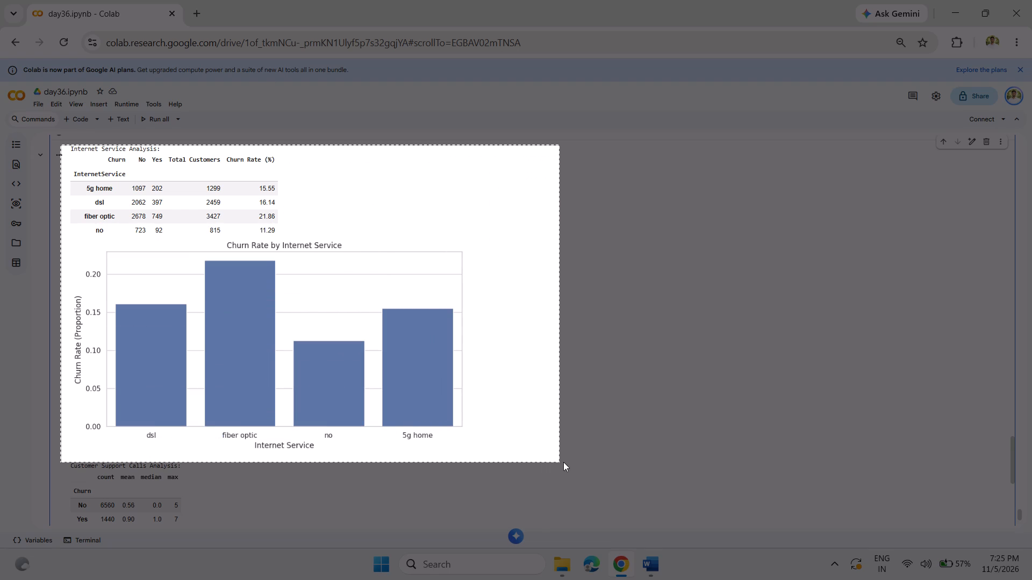
left_click_drag(563, 462, 510, 453)
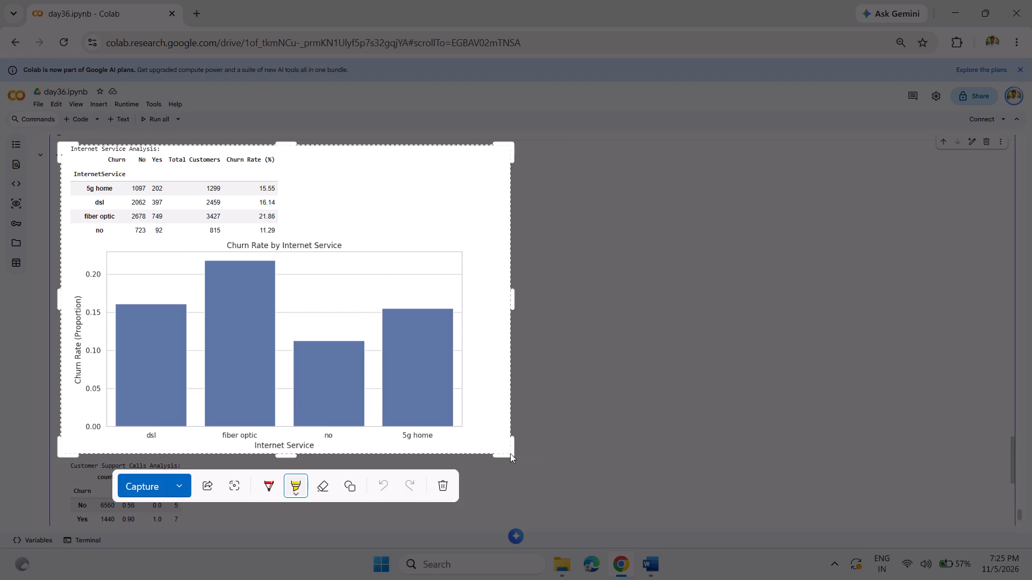
key("ctrl+c")
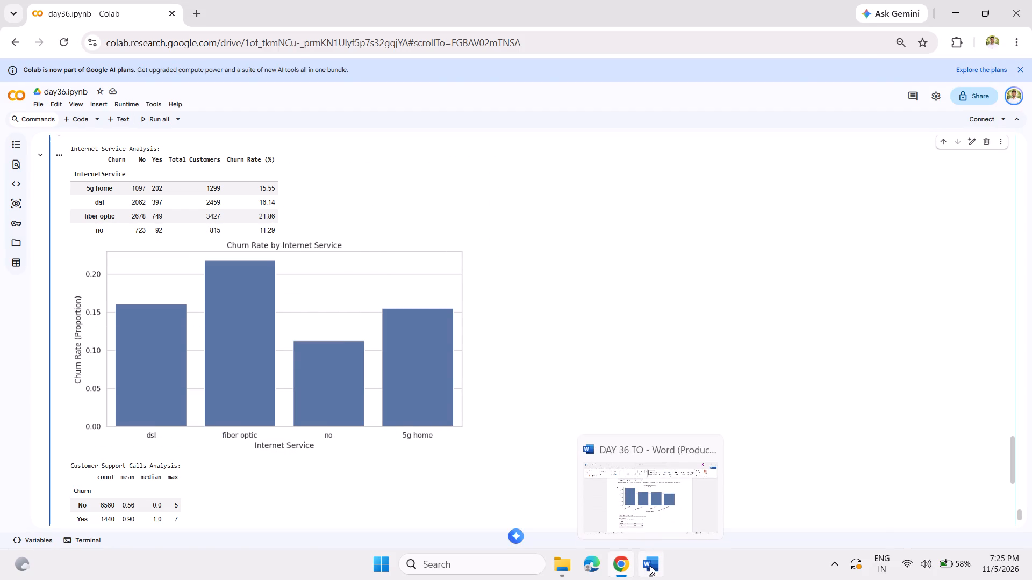
left_click(652, 526)
key("Return")
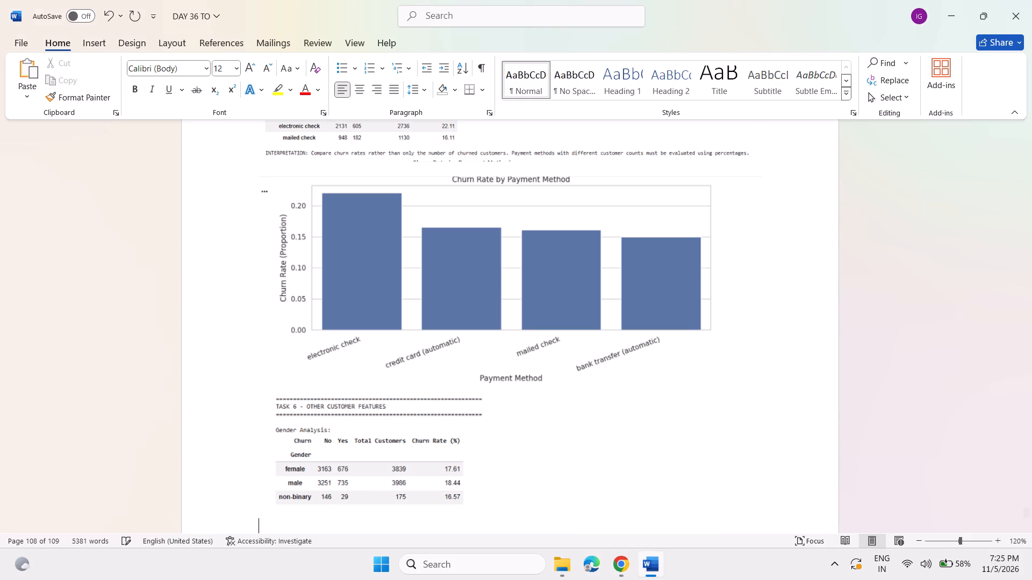
key("ctrl+v")
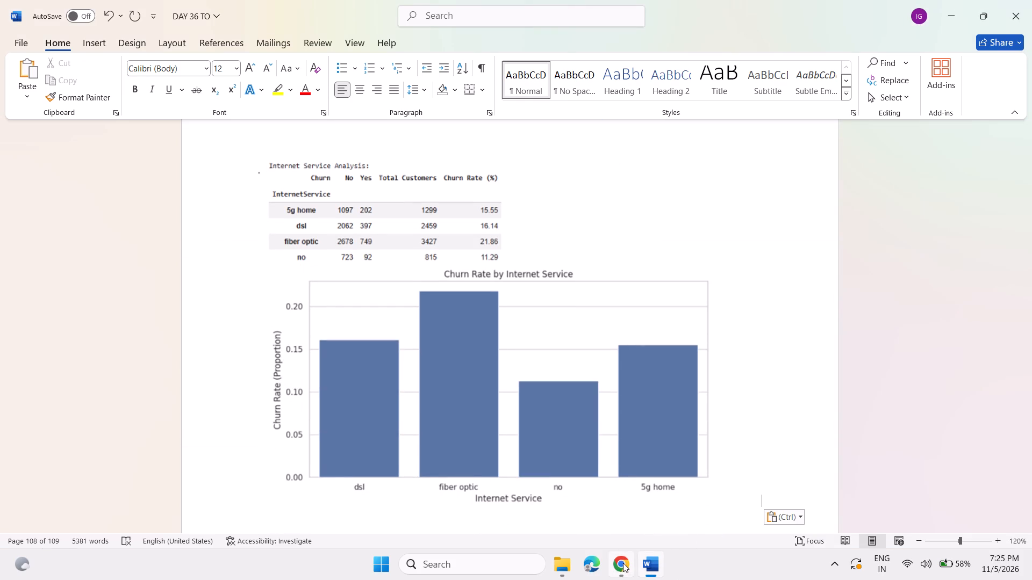
Snip the Colab output from the Customer Support Calls Analysis table through the Satisfaction Score Analysis table and paste it on a new line in the report.
left_click(609, 497)
scroll(420, 452, "down", 2)
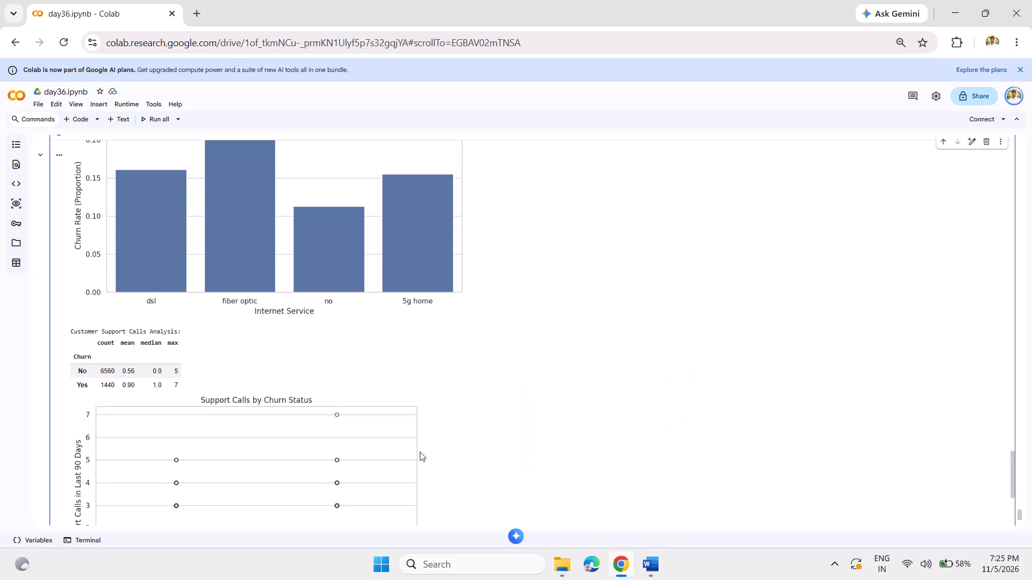
scroll(420, 452, "down", 3)
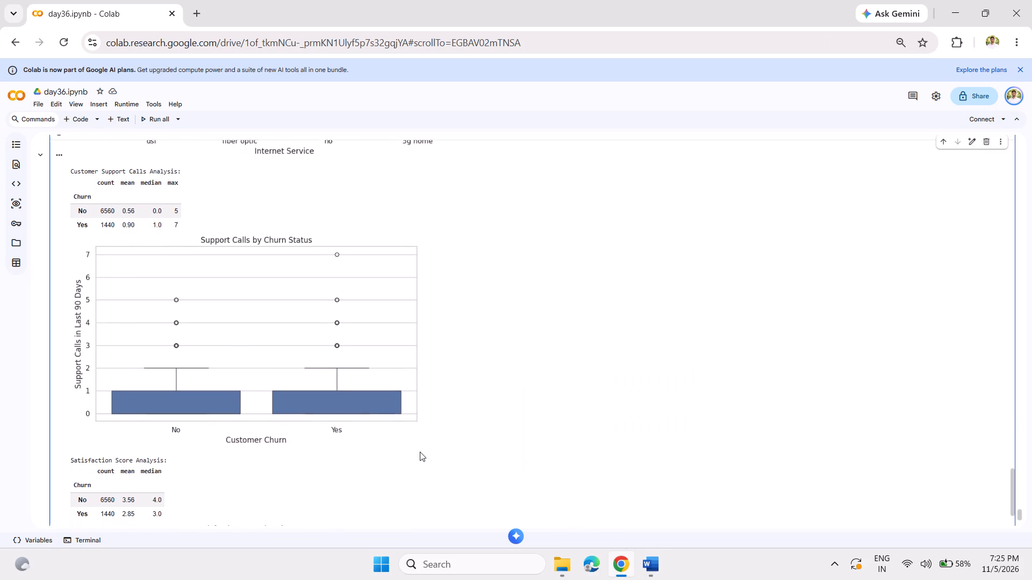
scroll(420, 452, "down", 2)
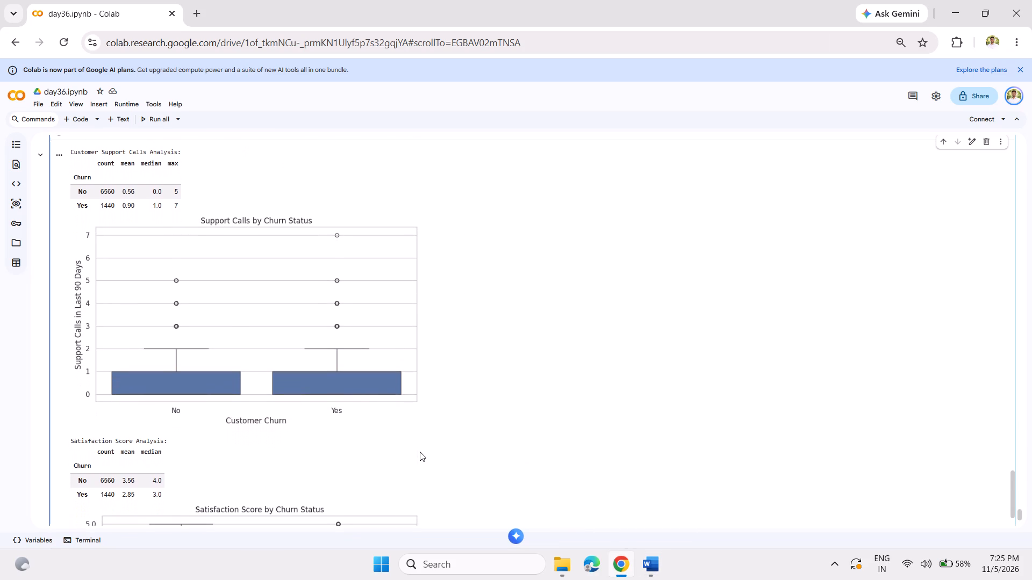
scroll(420, 452, "down", 2)
key("Print")
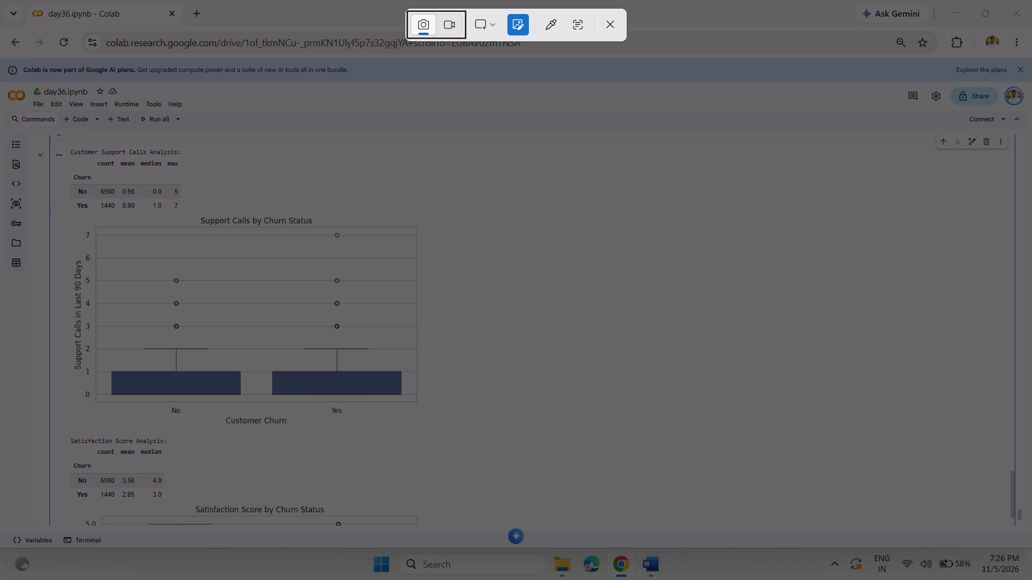
left_click_drag(53, 149, 328, 440)
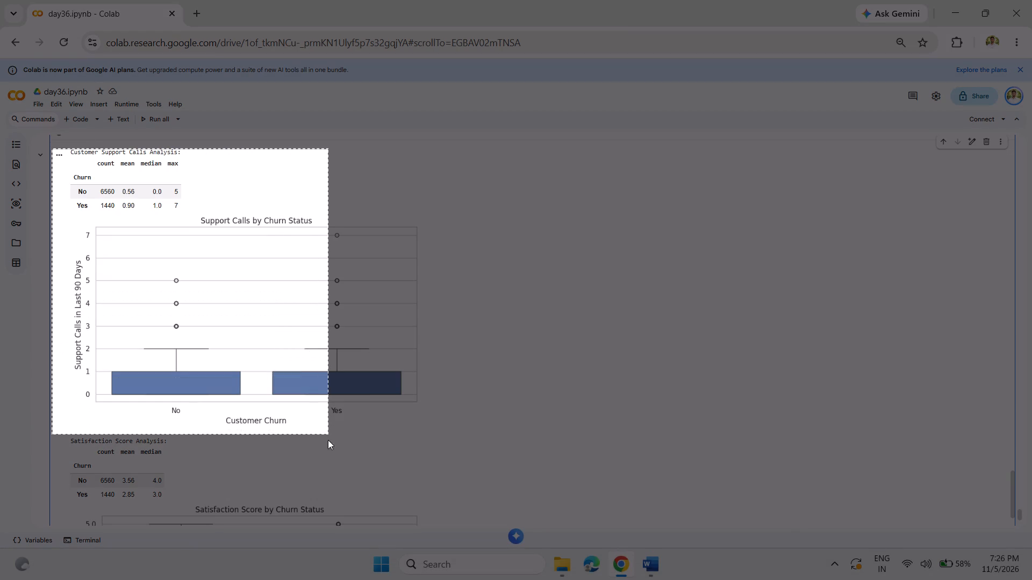
left_click_drag(328, 440, 447, 504)
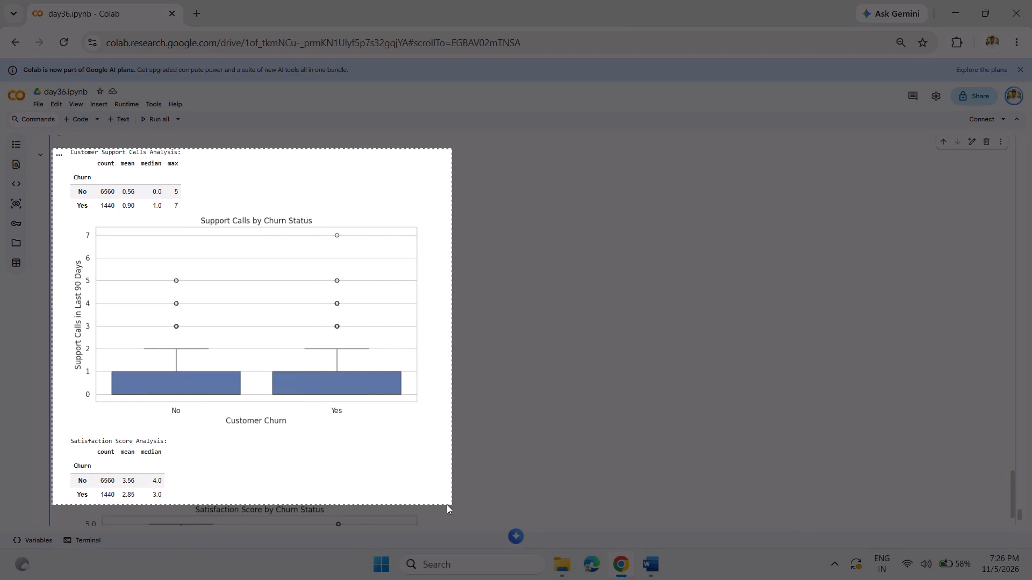
left_click_drag(447, 504, 442, 504)
key("ctrl+c")
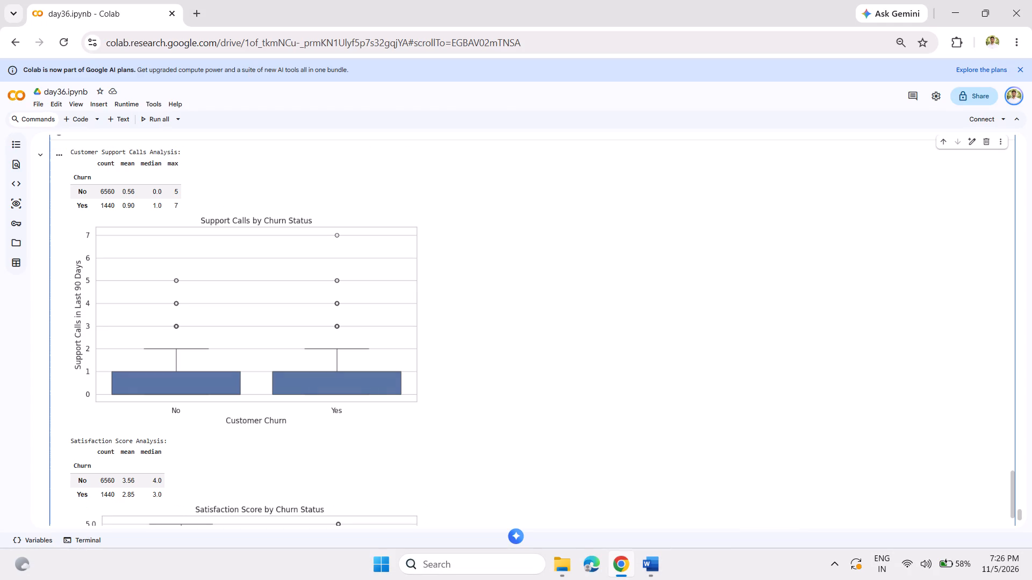
left_click(661, 503)
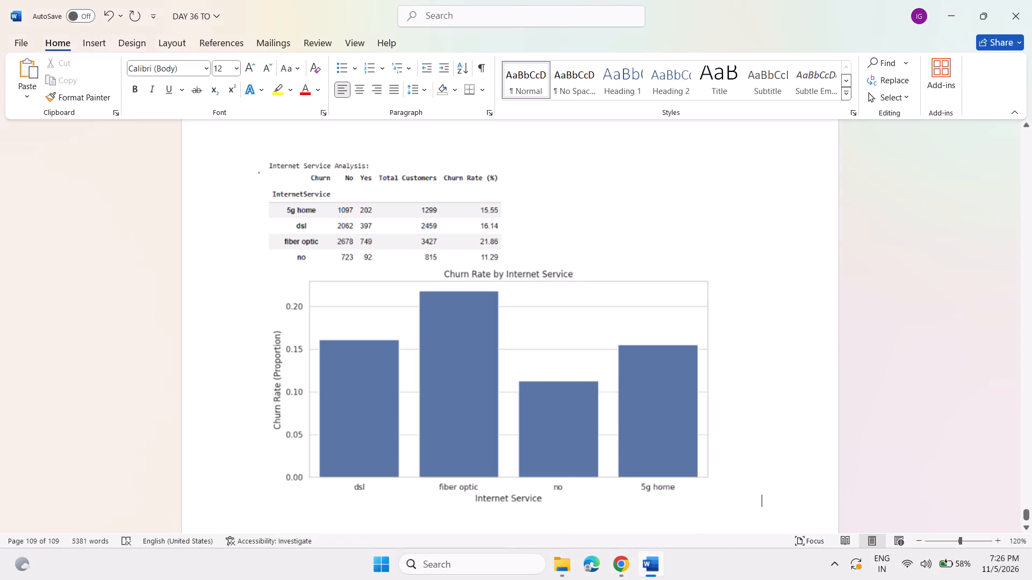
key("Return")
key("ctrl+v")
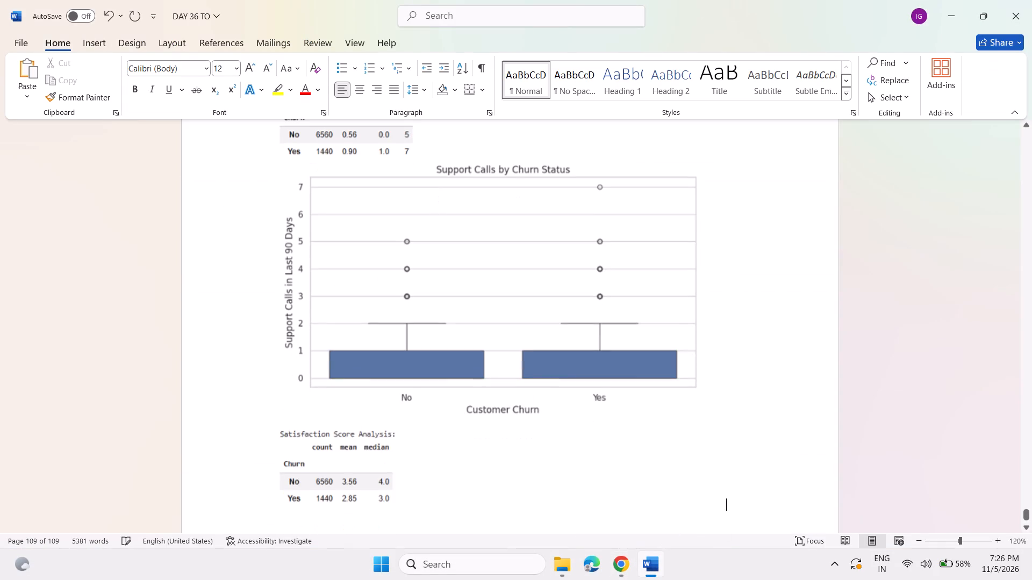
Snip the Colab output from the Satisfaction Score by Churn Status chart through the Senior Citizen Analysis table and paste it on a new line in the report.
left_click(617, 501)
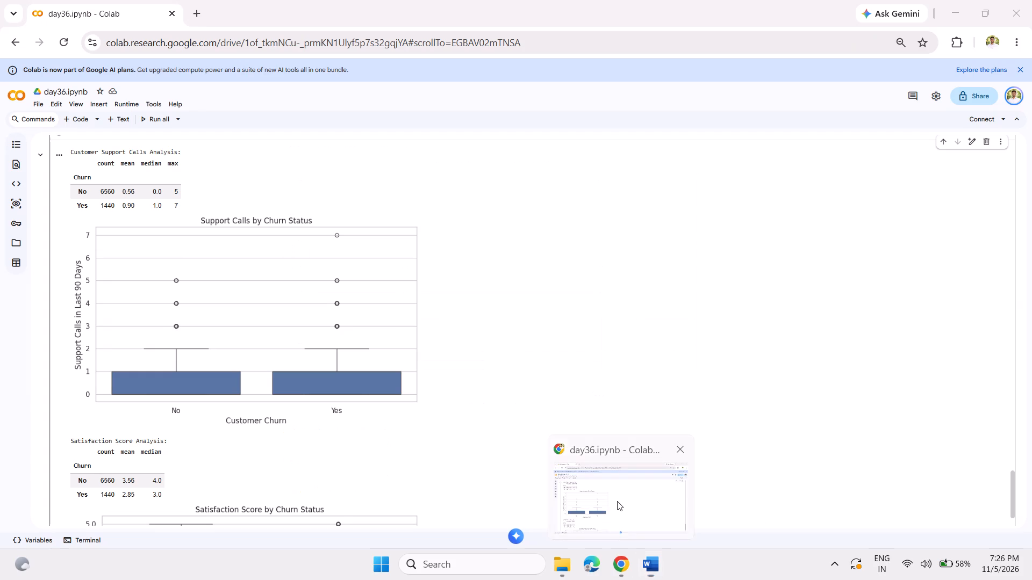
scroll(373, 553, "down", 1)
scroll(374, 489, "down", 1)
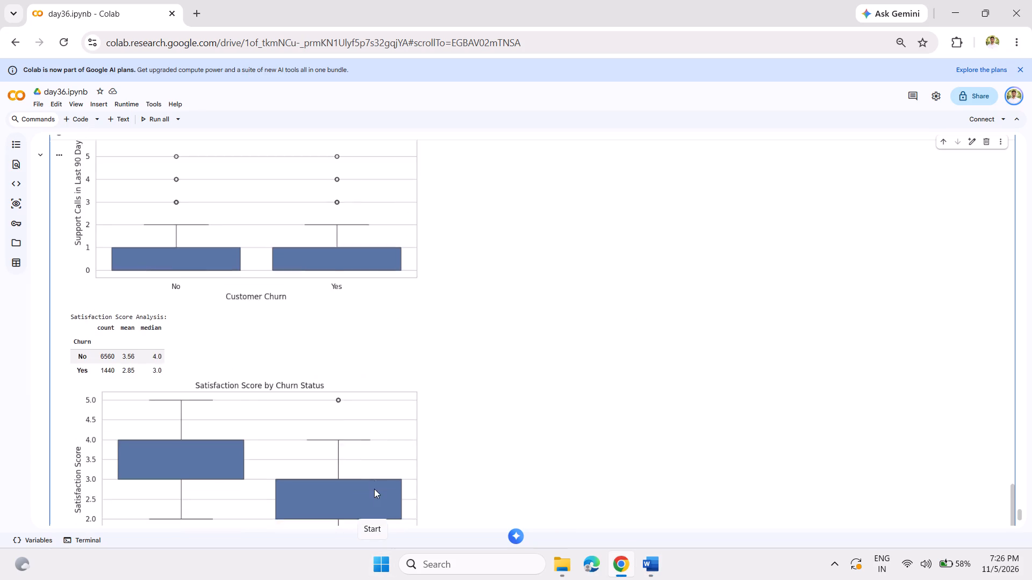
scroll(374, 489, "down", 4)
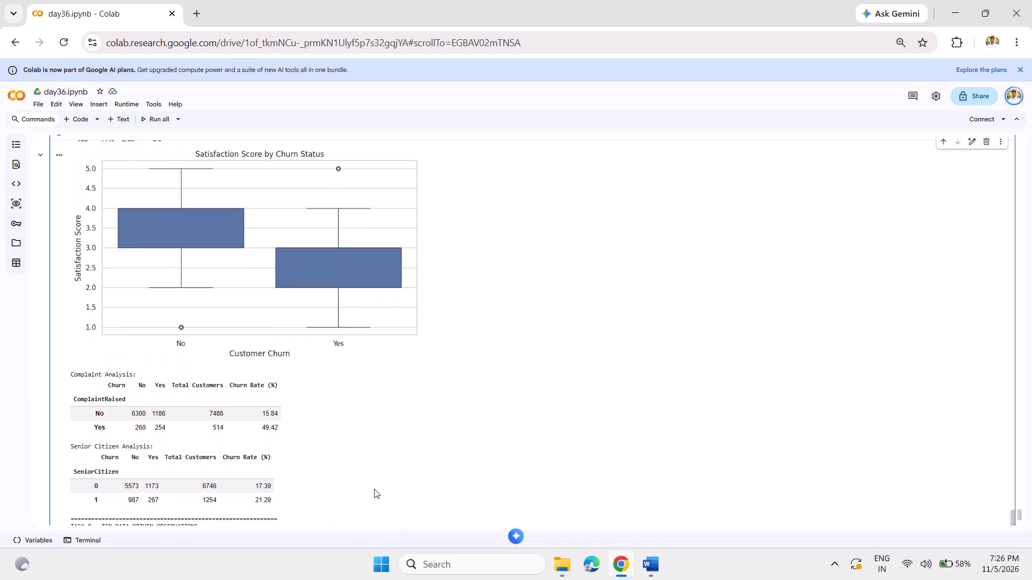
scroll(374, 489, "down", 3)
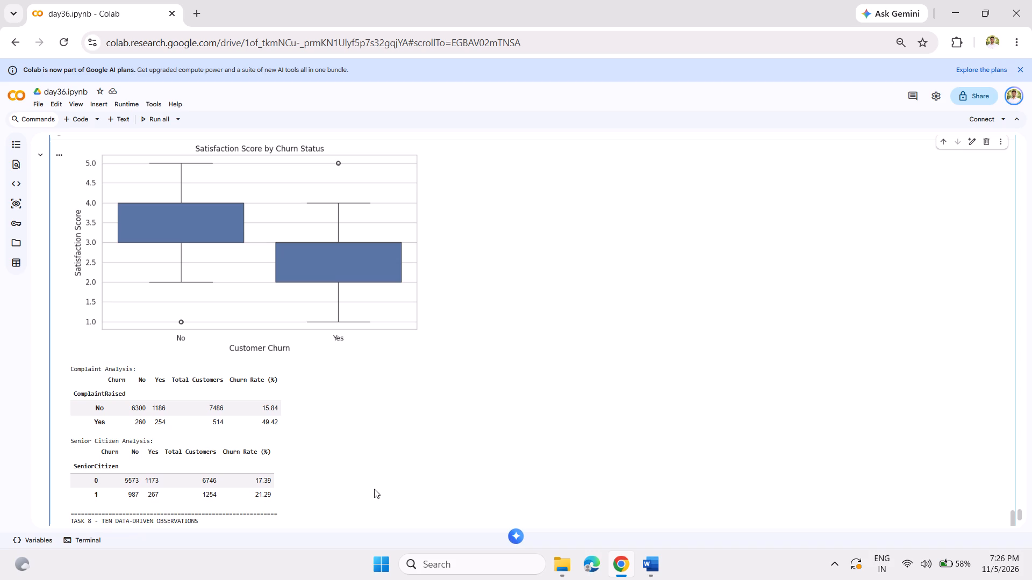
key("Print")
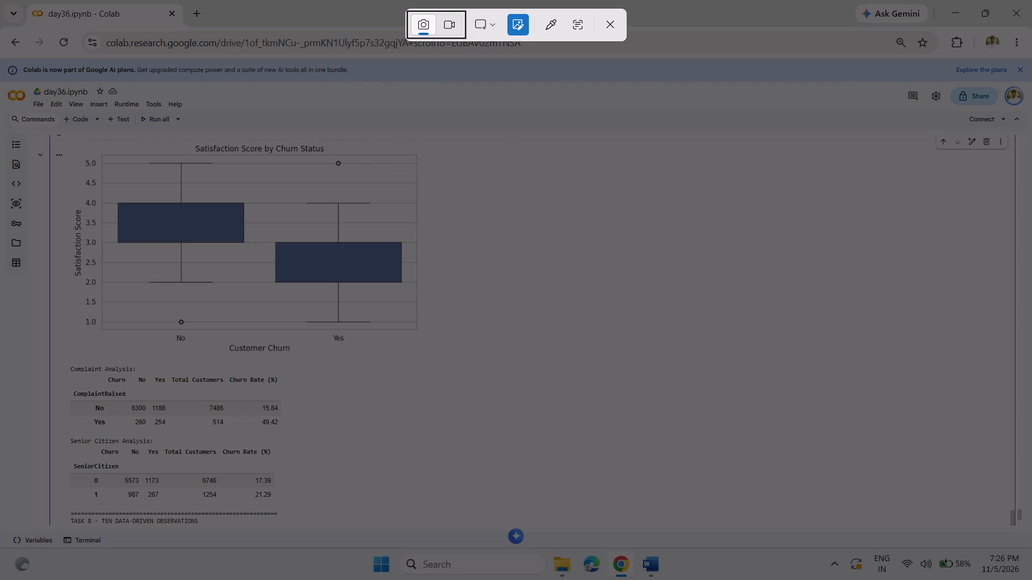
left_click_drag(66, 137, 458, 315)
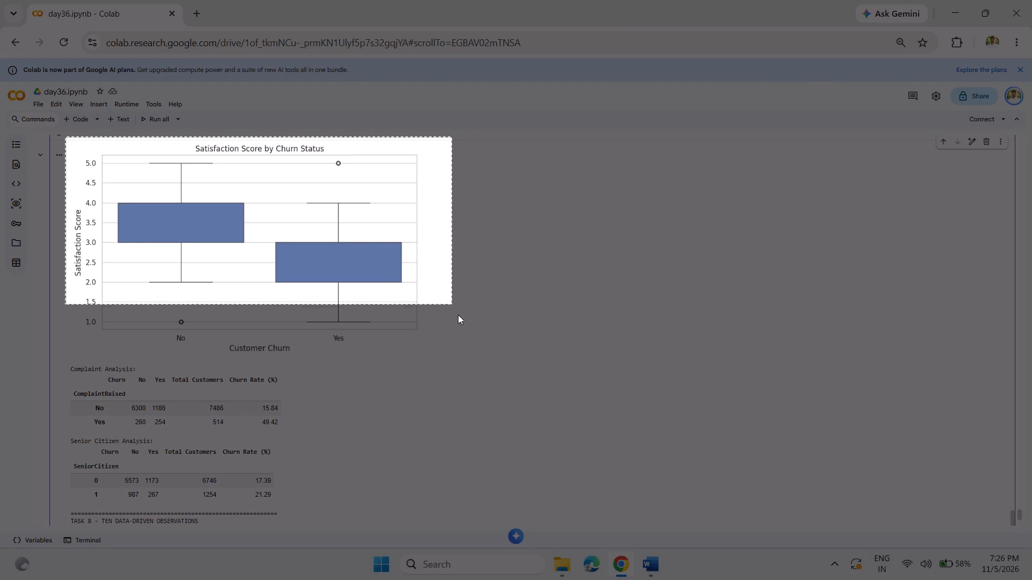
left_click_drag(458, 315, 470, 549)
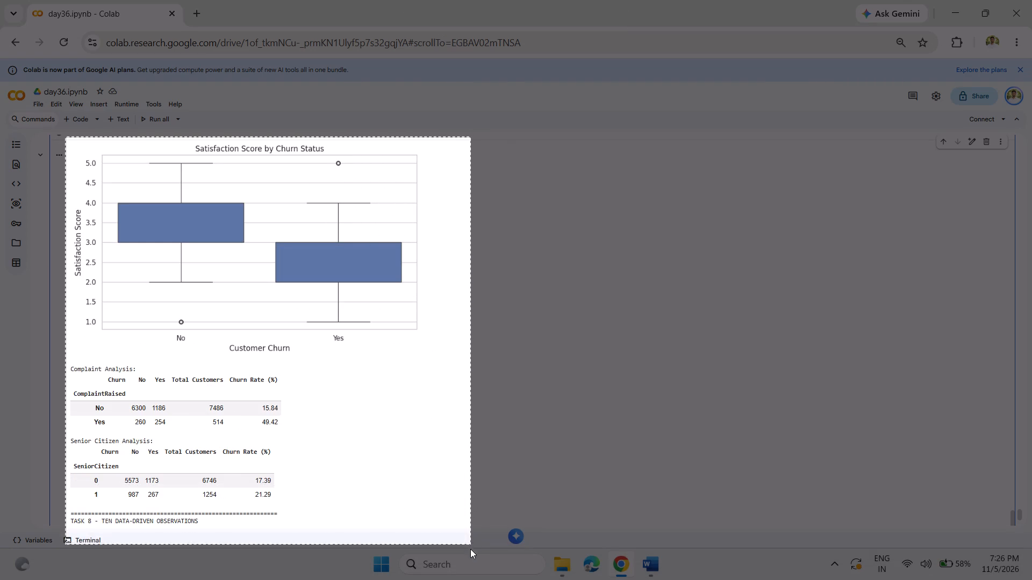
left_click_drag(470, 549, 456, 501)
key("ctrl+c")
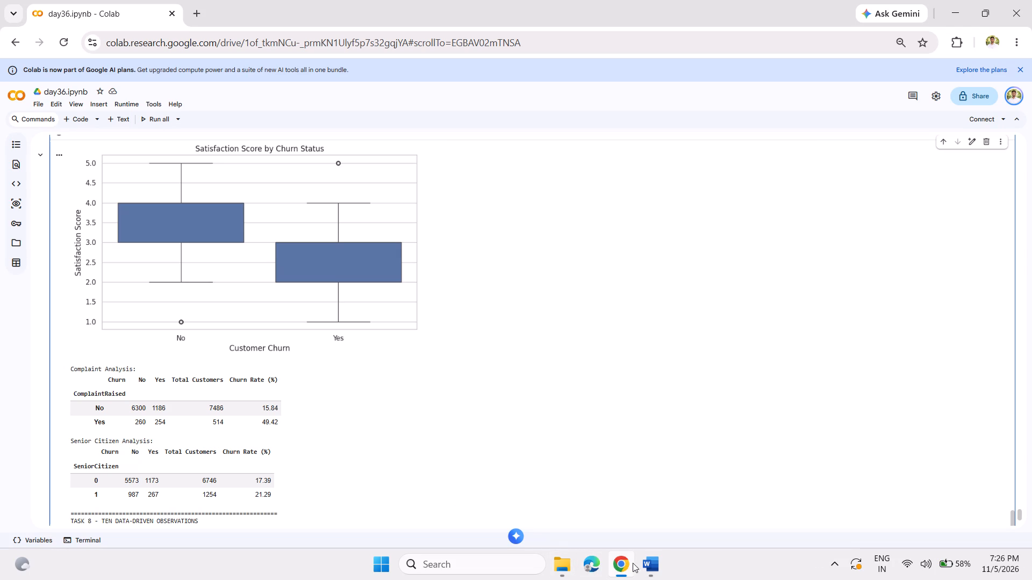
left_click(655, 519)
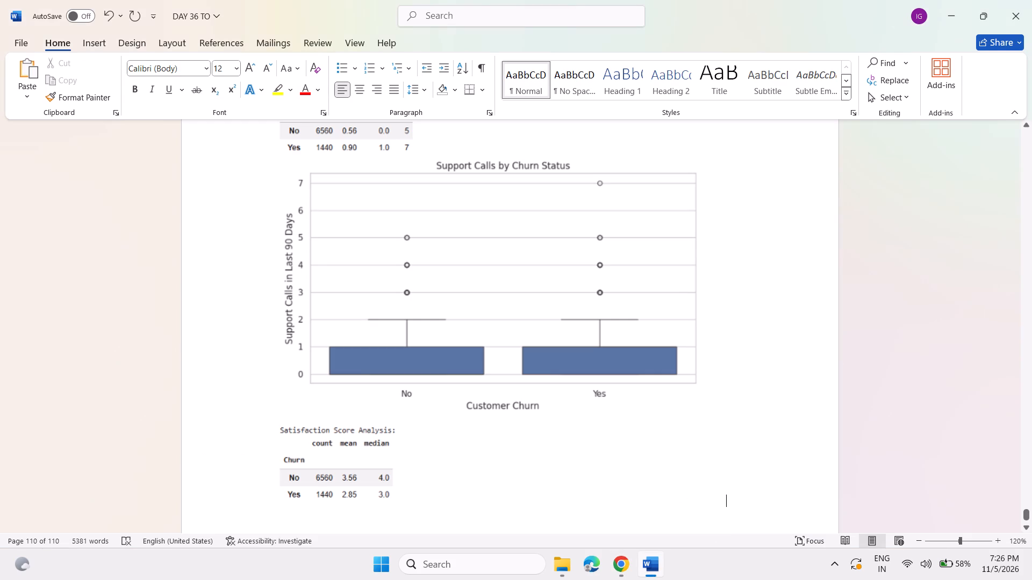
key("Return")
key("ctrl+v")
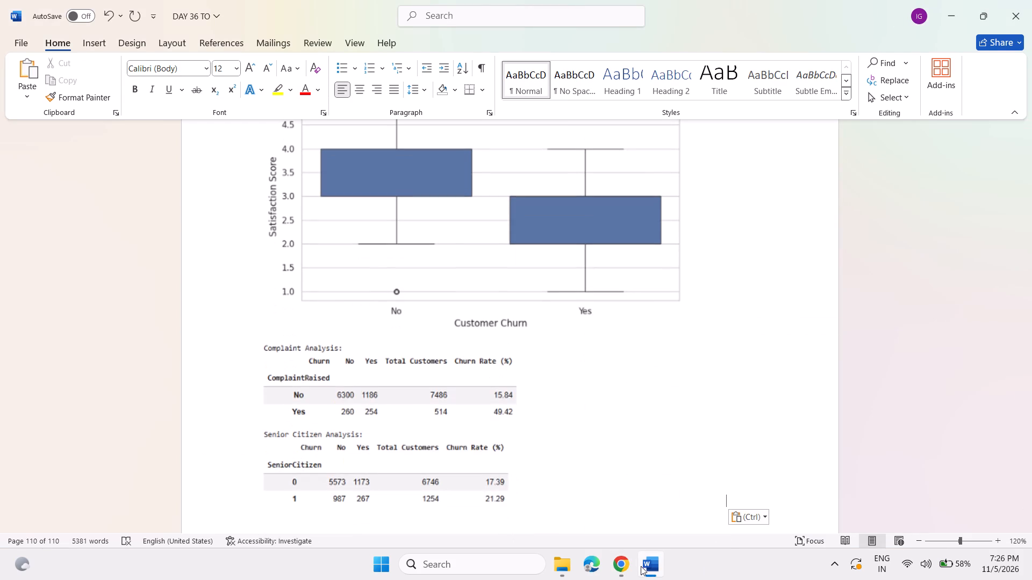
Snip the Colab output from Task 8's Ten Data-Driven Observations heading through the Day 39 completion line and paste it on a new line in the report.
left_click(632, 488)
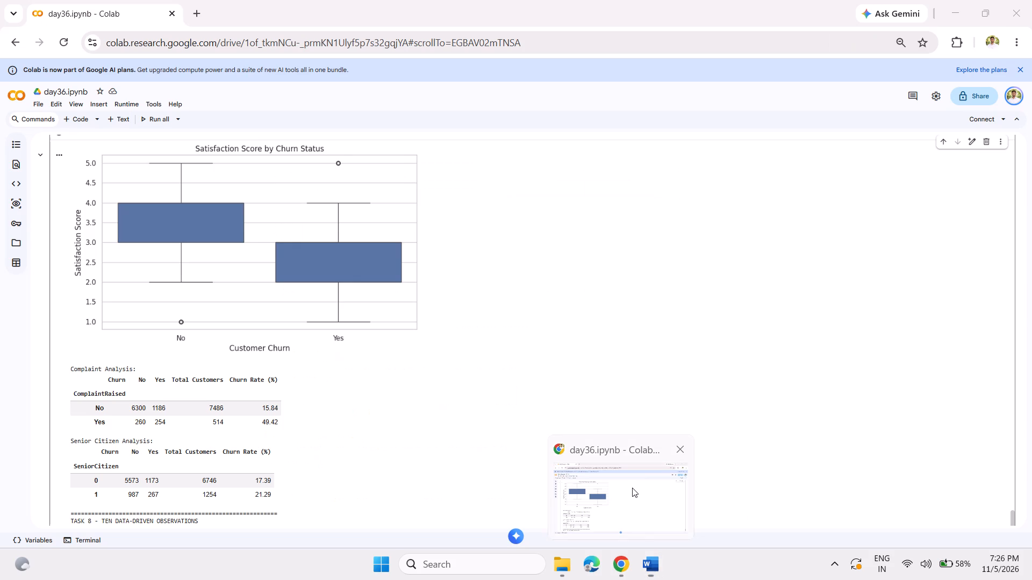
scroll(529, 444, "down", 3)
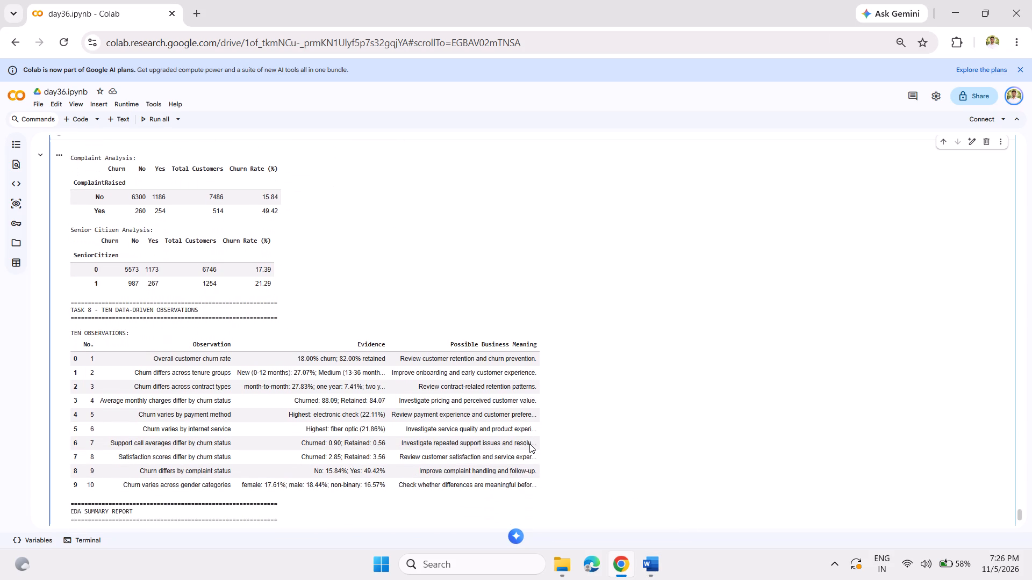
scroll(529, 444, "down", 6)
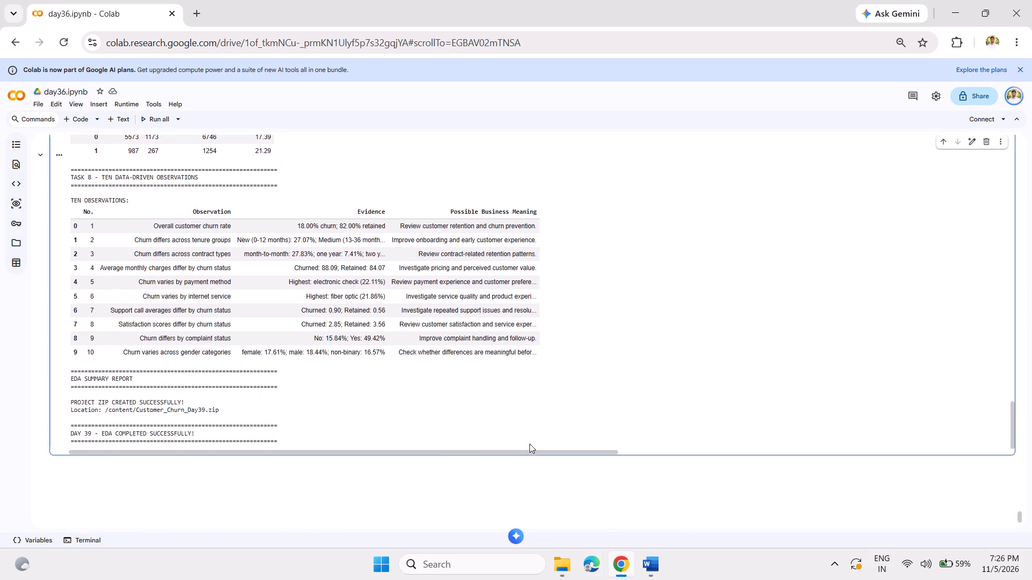
scroll(529, 444, "down", 2)
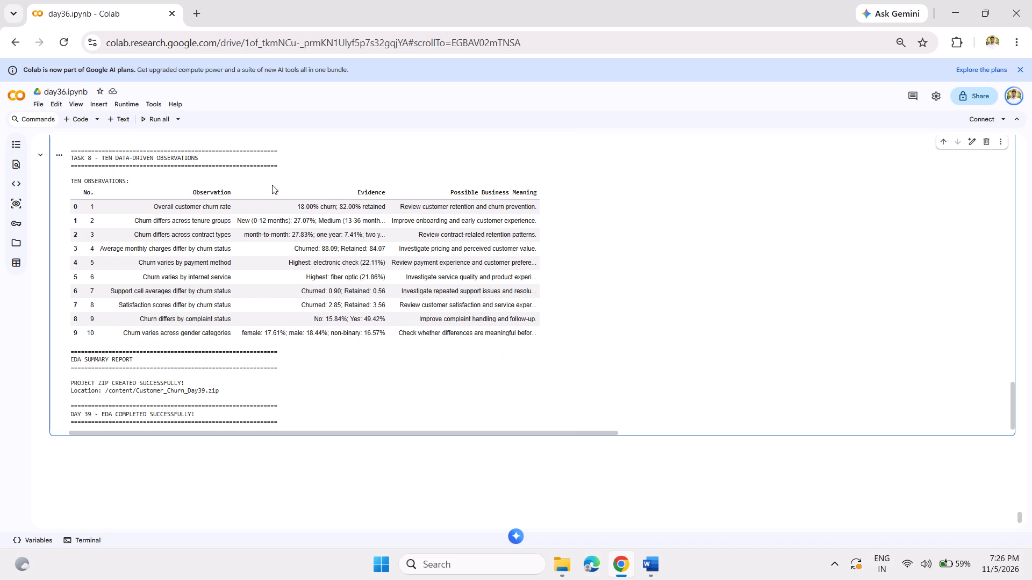
key("Print")
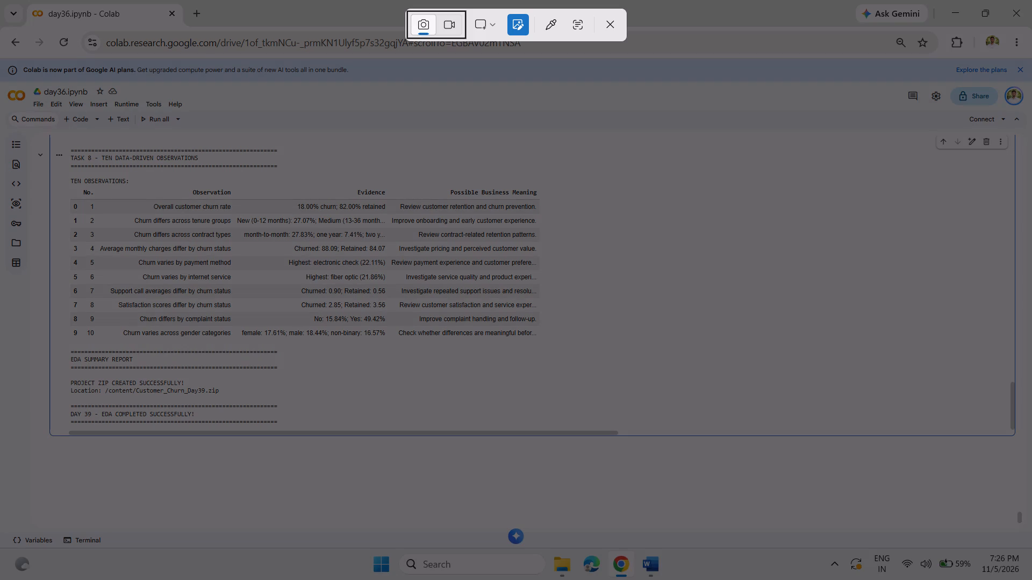
left_click_drag(63, 150, 342, 300)
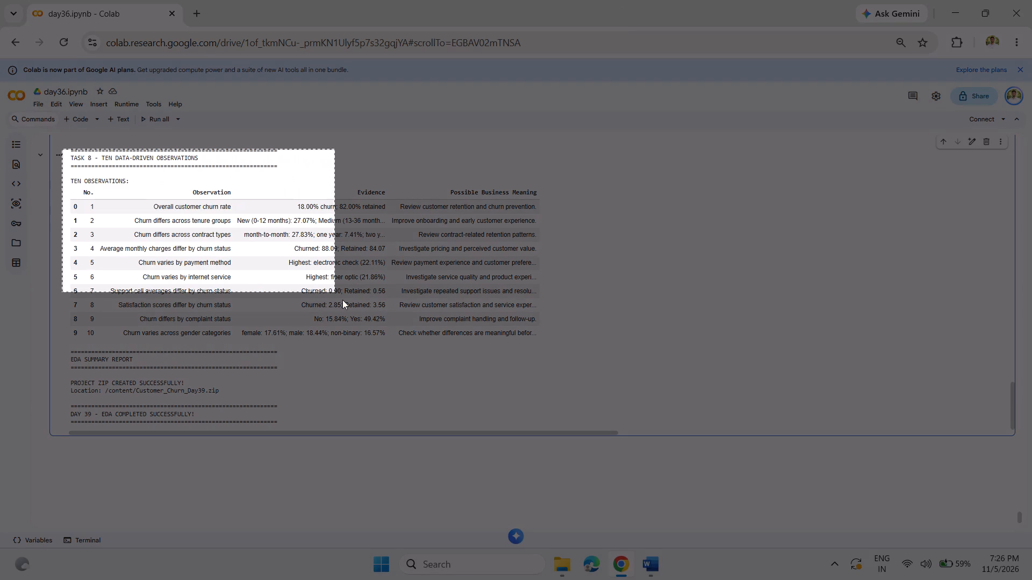
left_click_drag(342, 300, 520, 418)
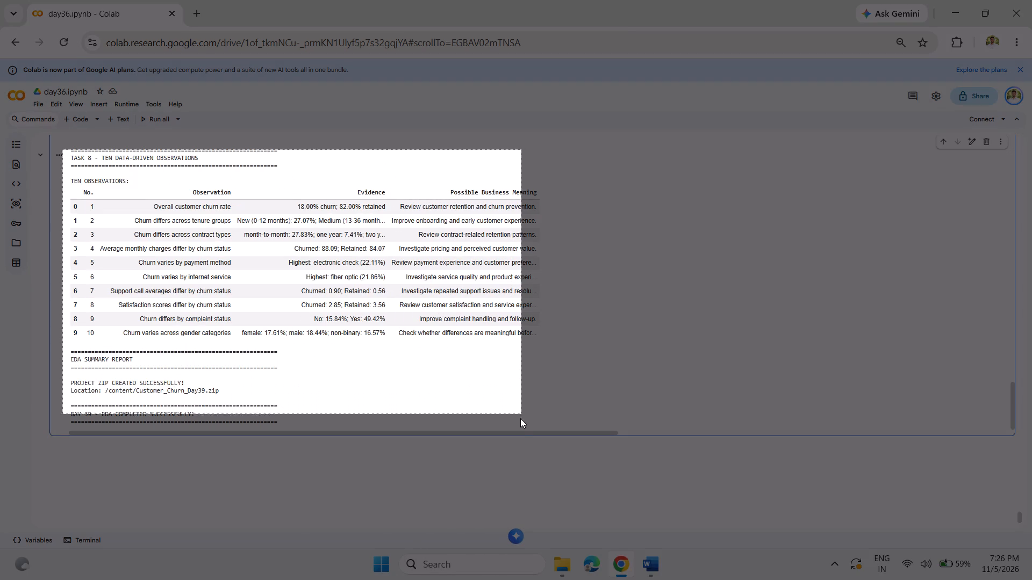
left_click_drag(520, 418, 581, 425)
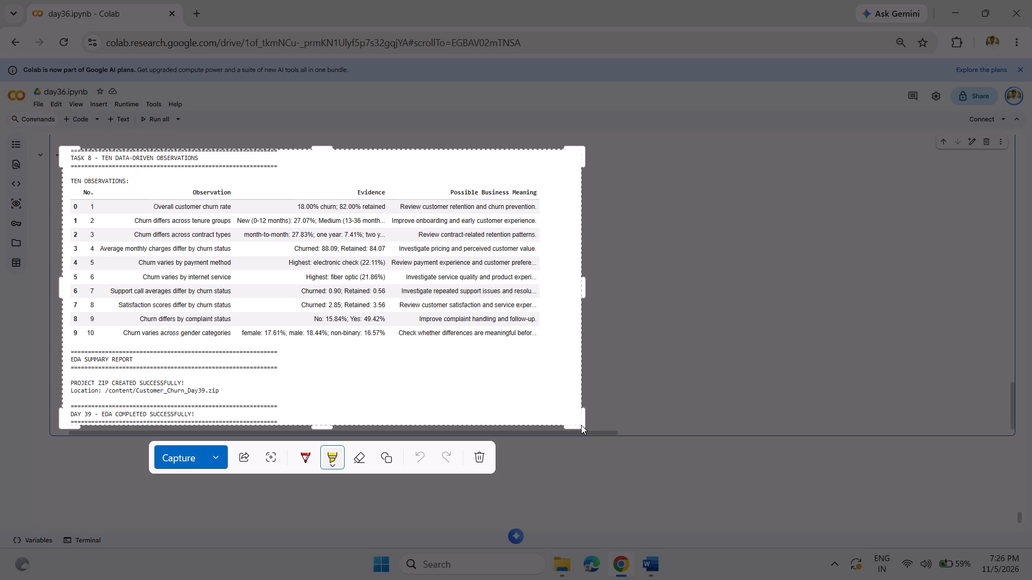
key("ctrl+c")
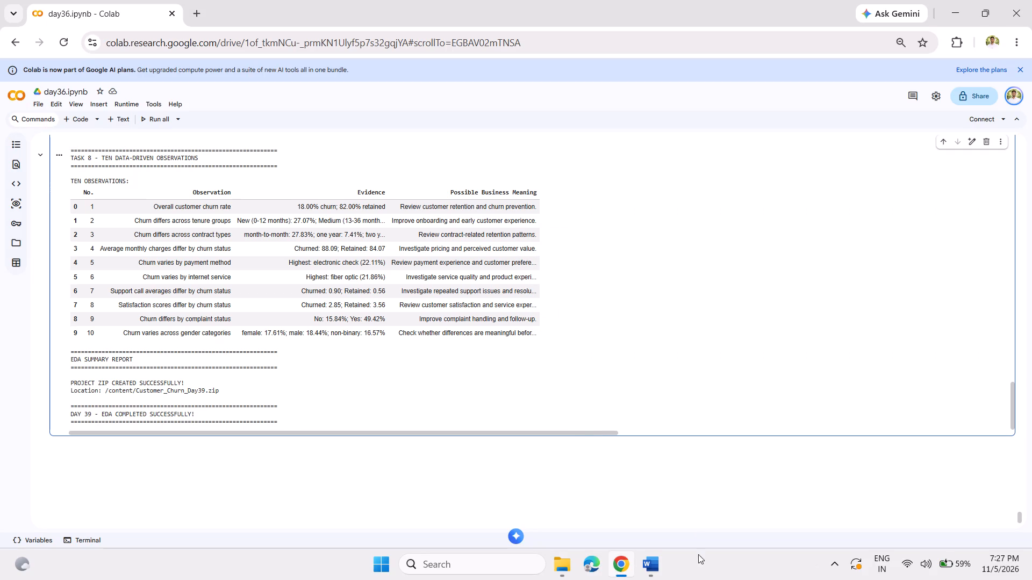
left_click(652, 520)
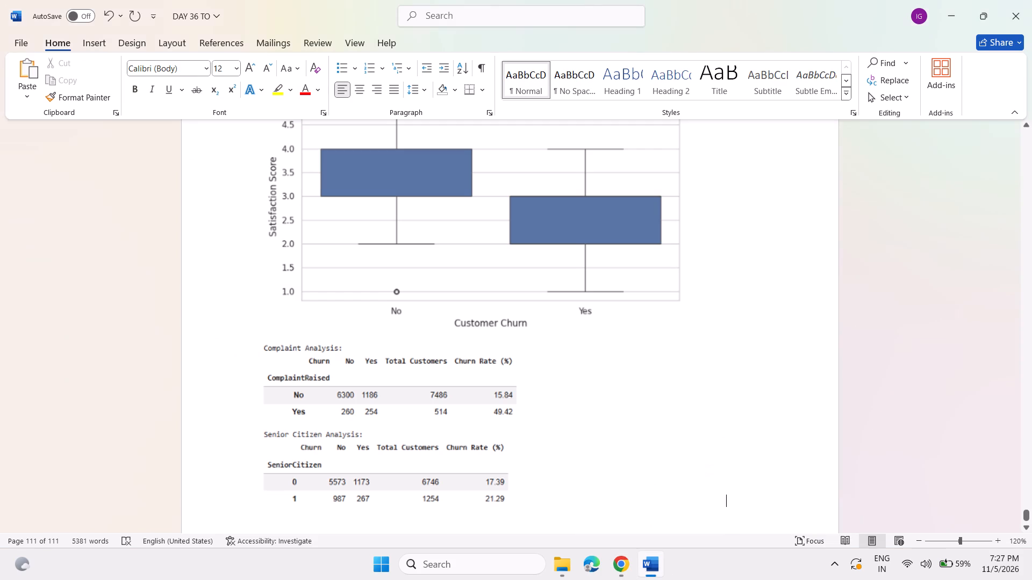
key("Return")
key("ctrl+v")
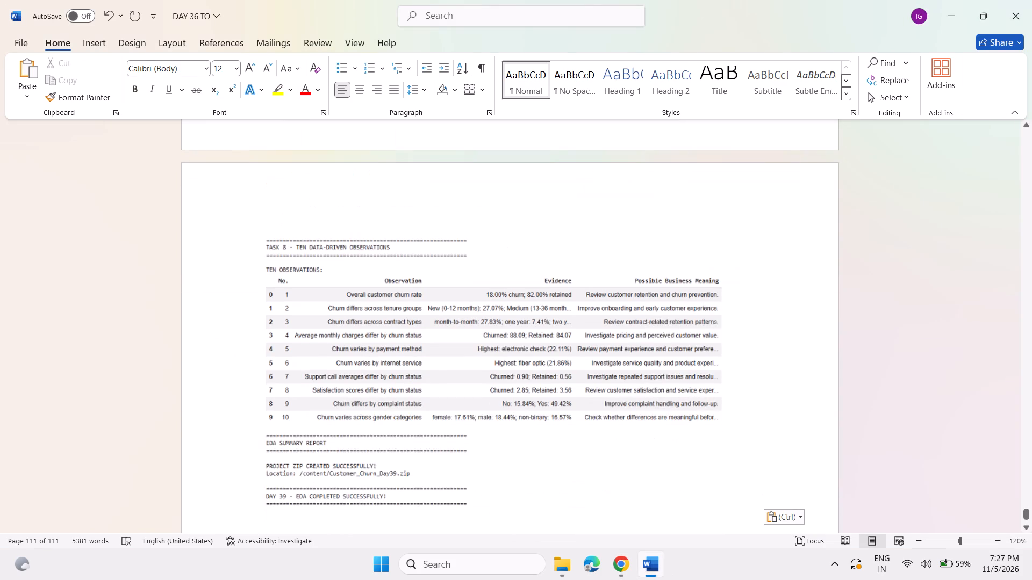
Save the DAY 36 TO report.
key("ctrl+s")
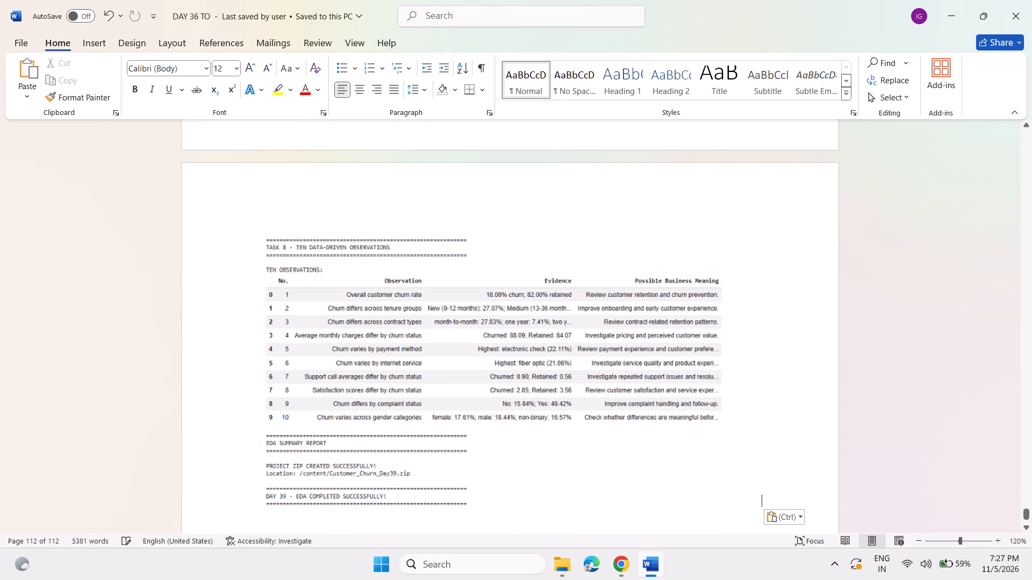